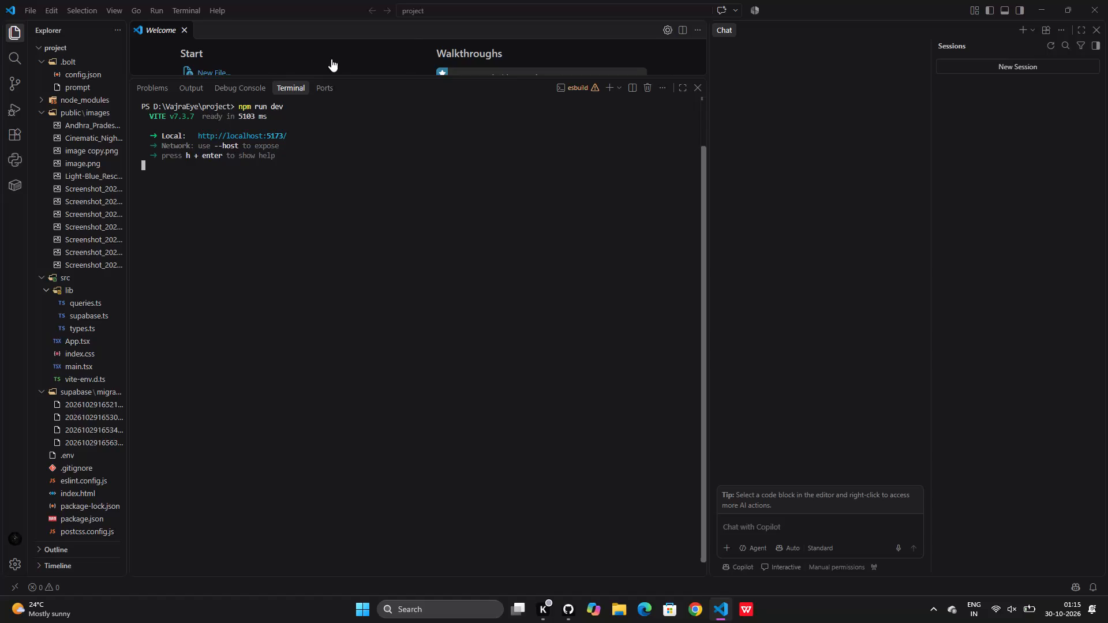
pyautogui.click(201, 135)
pyautogui.moveTo(195, 137); pyautogui.dragTo(275, 130)
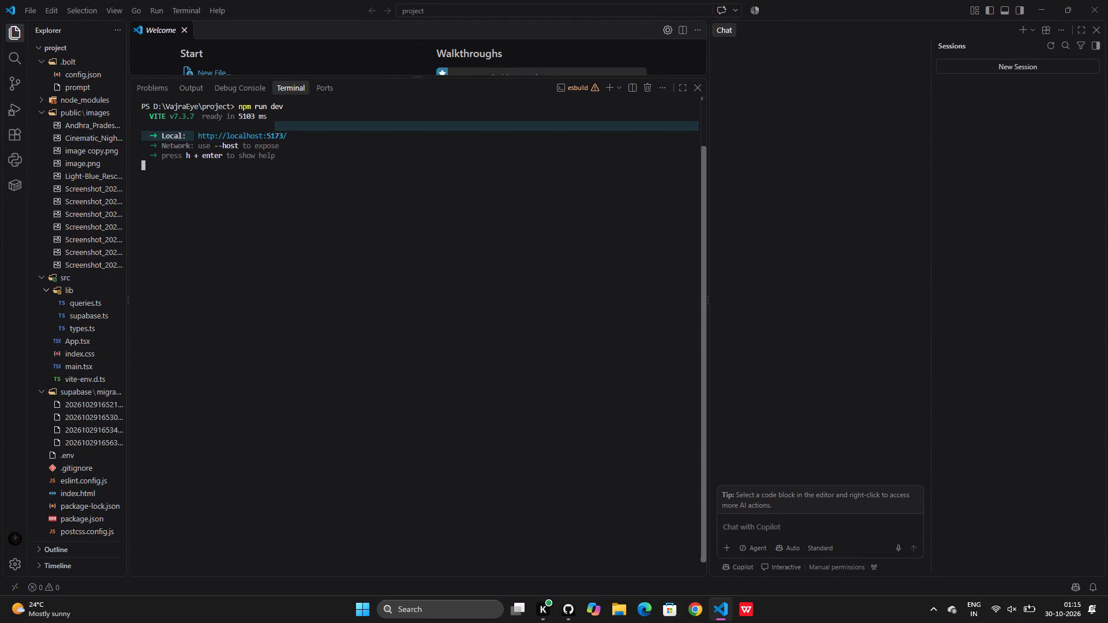
pyautogui.moveTo(275, 130); pyautogui.dragTo(297, 139)
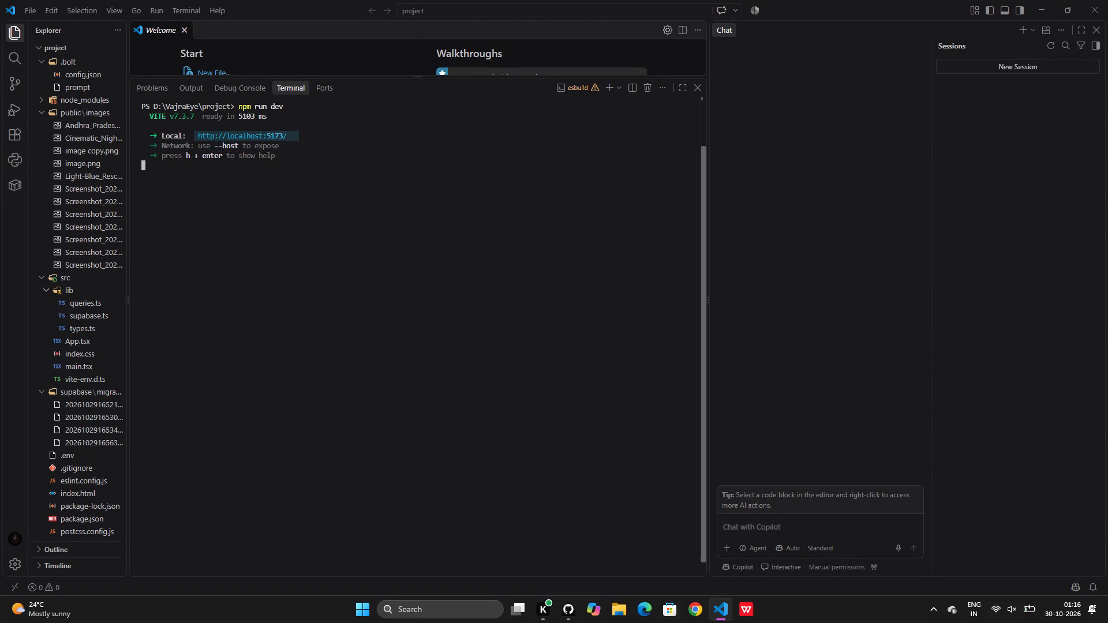
pyautogui.hotkey('ctrl', 'c')
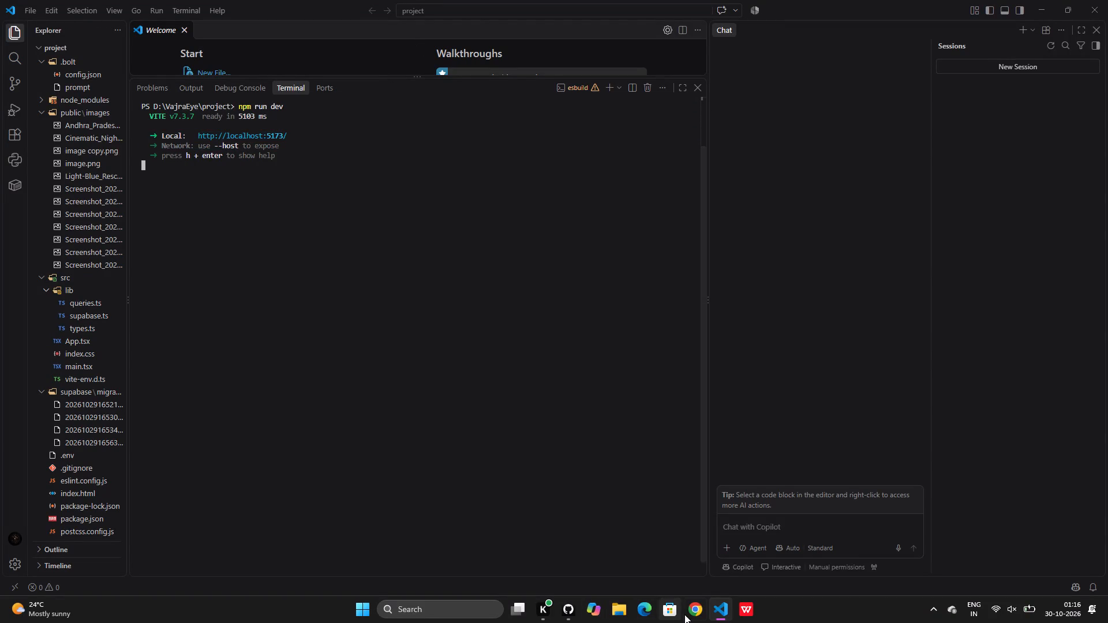
pyautogui.click(689, 614)
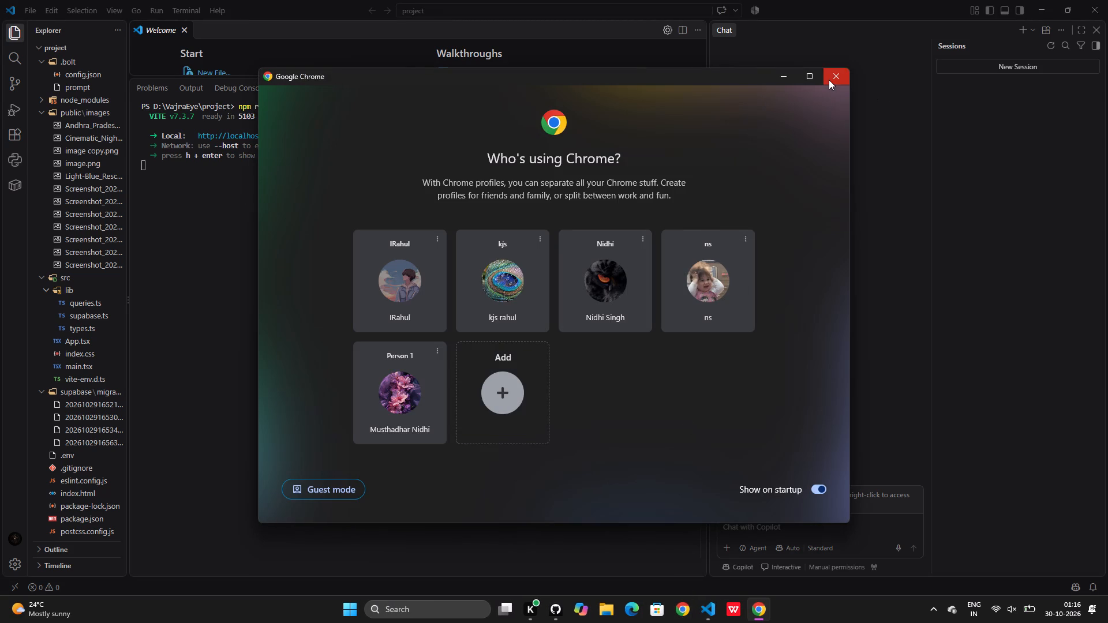
pyautogui.click(813, 80)
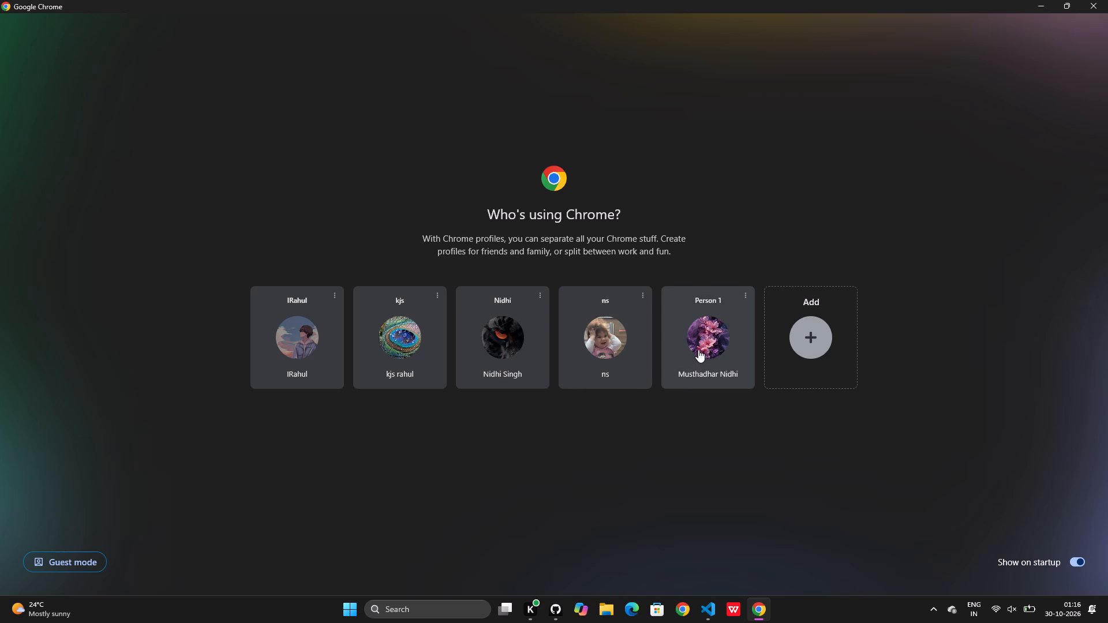
pyautogui.click(698, 350)
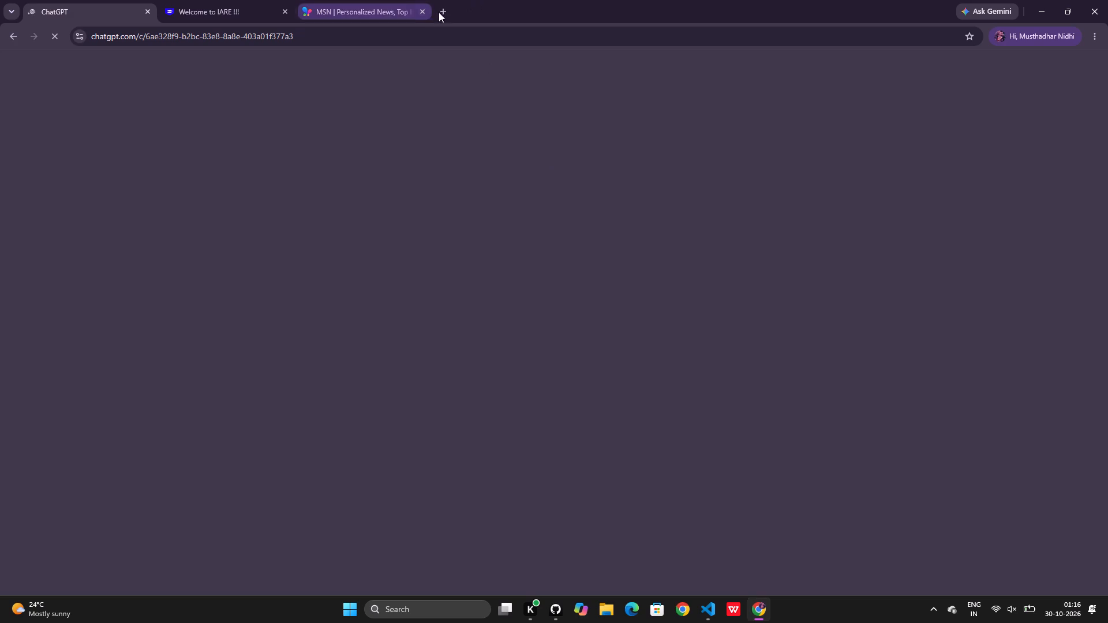
pyautogui.click(441, 11)
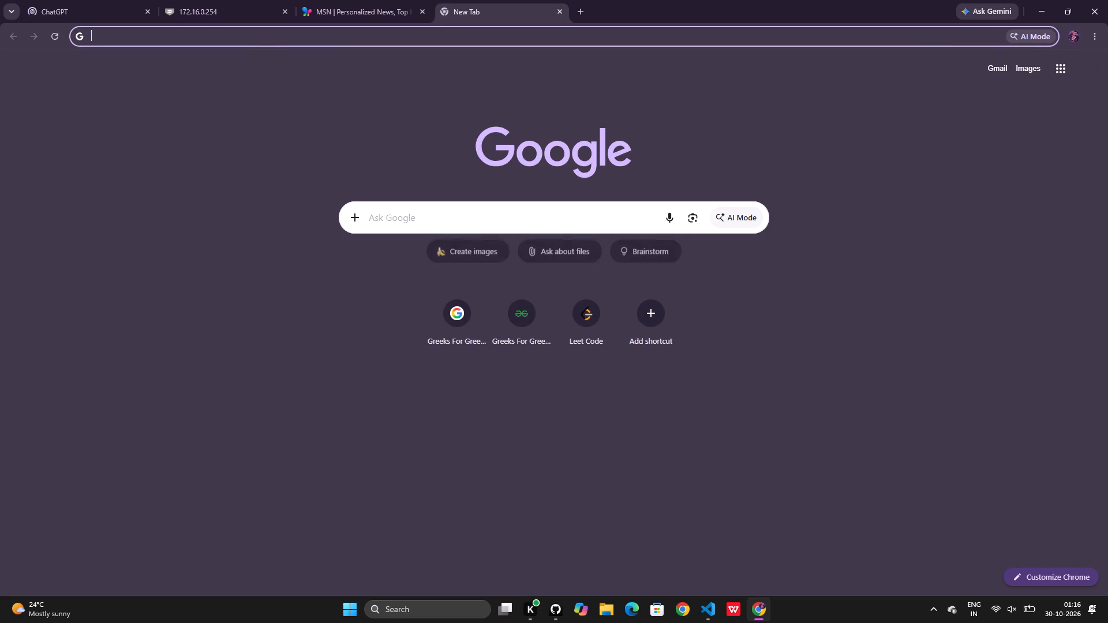
pyautogui.hotkey('ctrl', 'v')
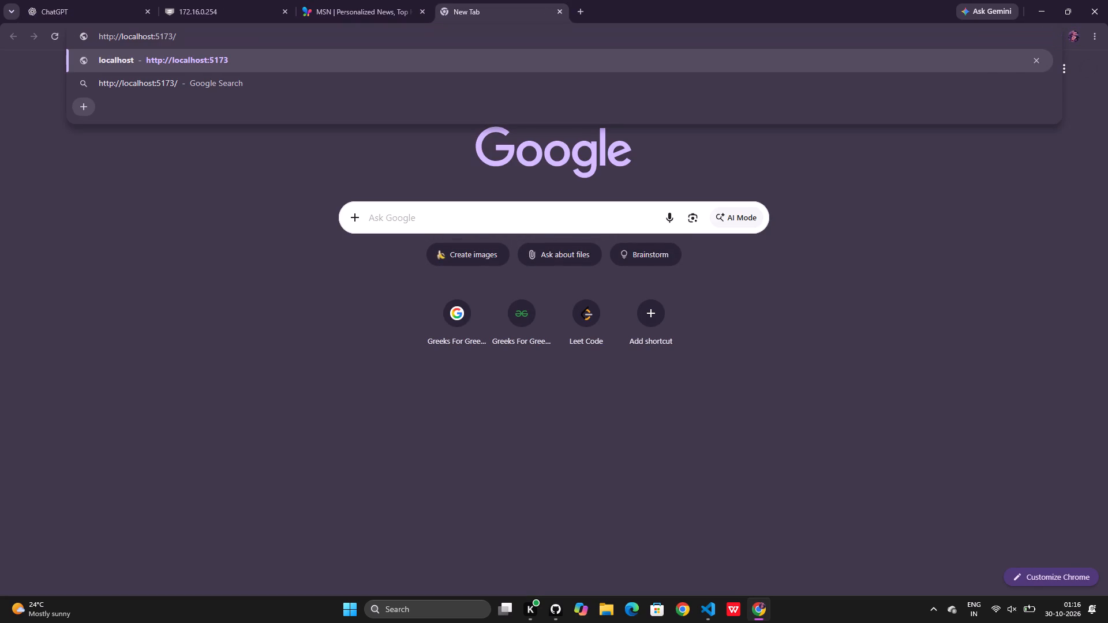
pyautogui.press('Return')
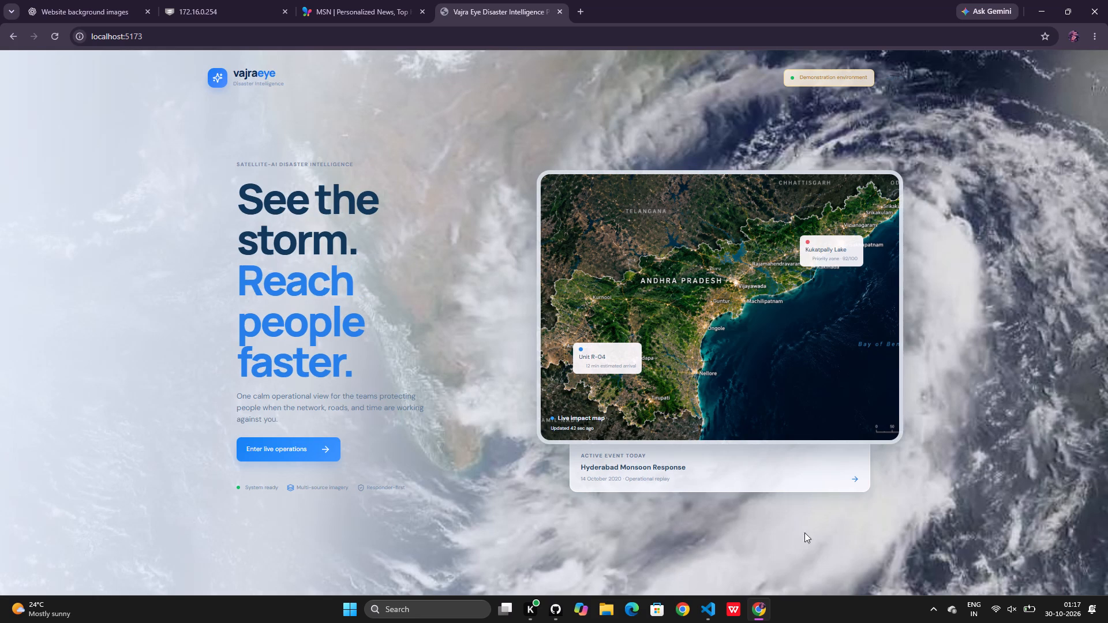
# Switch to WPS Office and open the recent presentation EDP ppt.pptx.
pyautogui.click(730, 614)
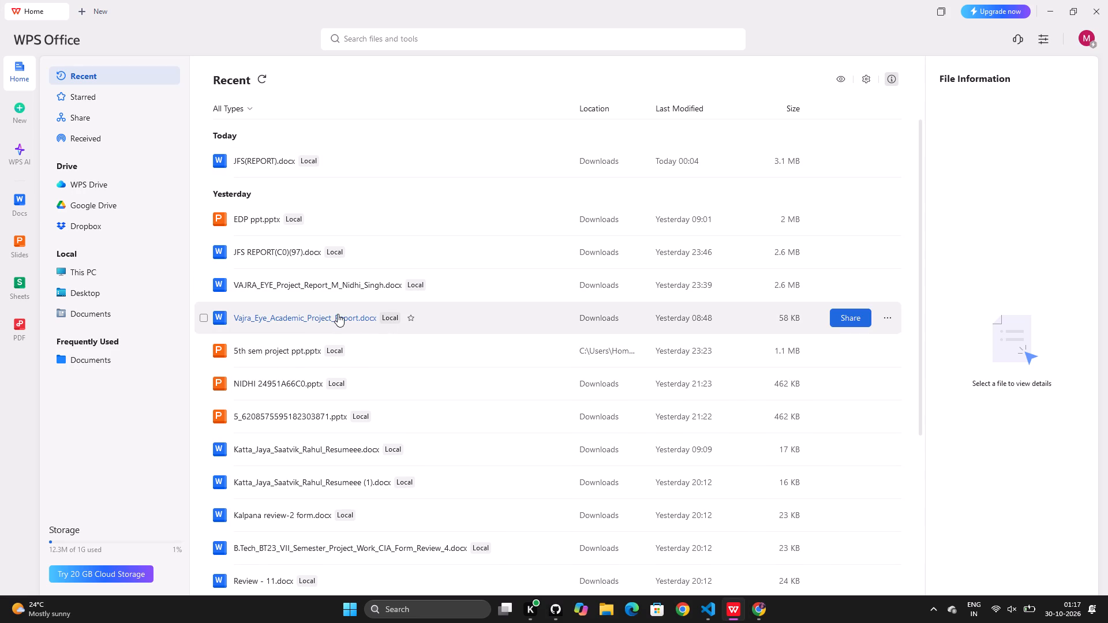
pyautogui.click(25, 259)
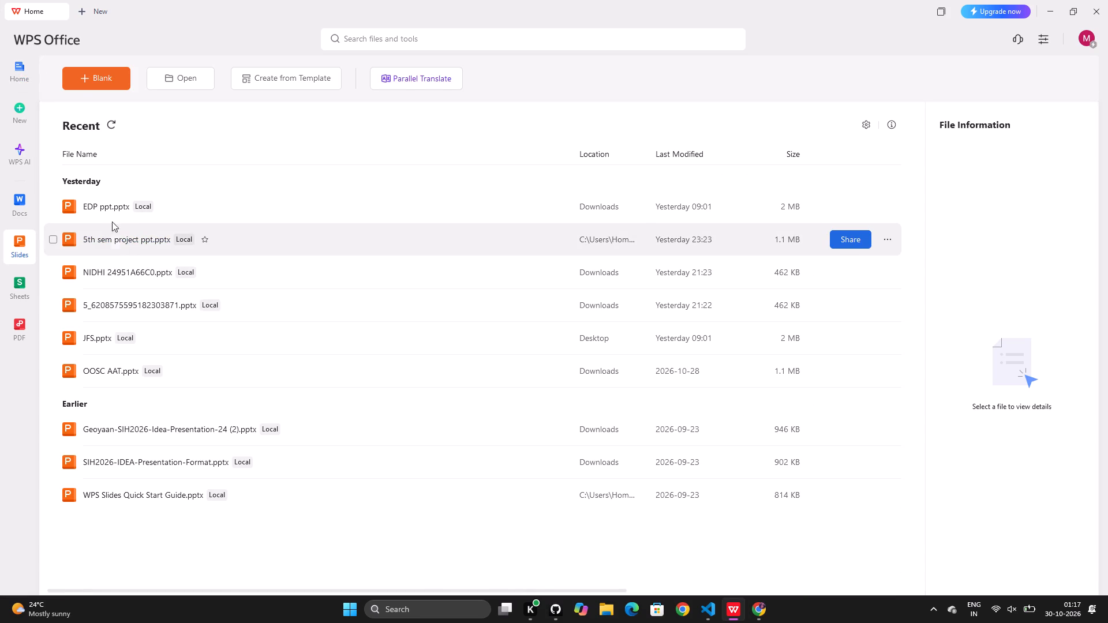
pyautogui.moveTo(99, 224); pyautogui.dragTo(105, 215)
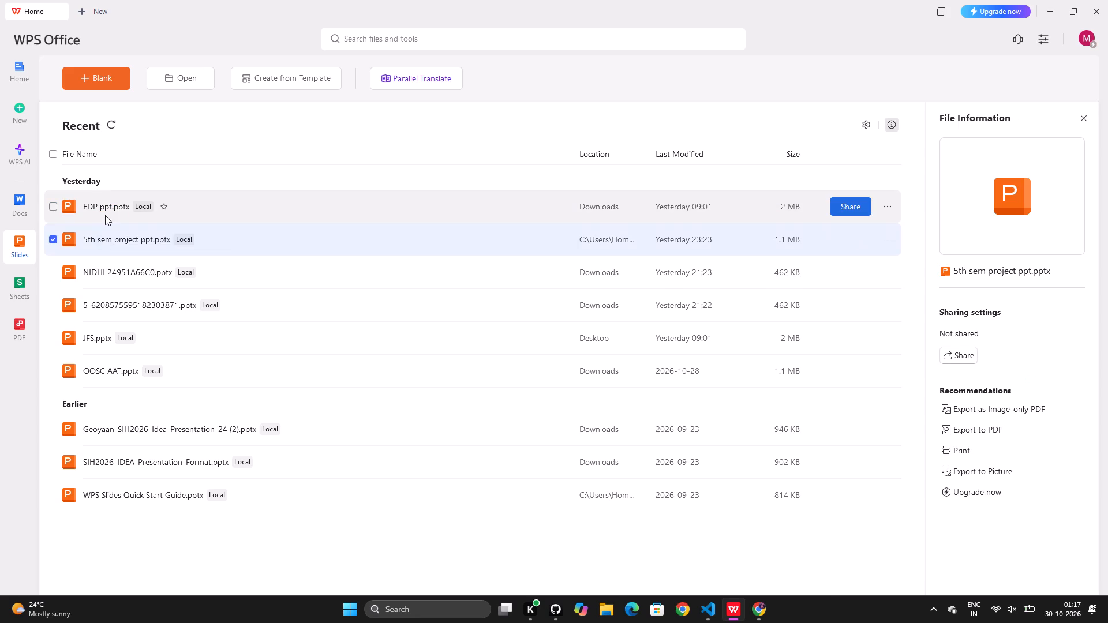
pyautogui.doubleClick(105, 215)
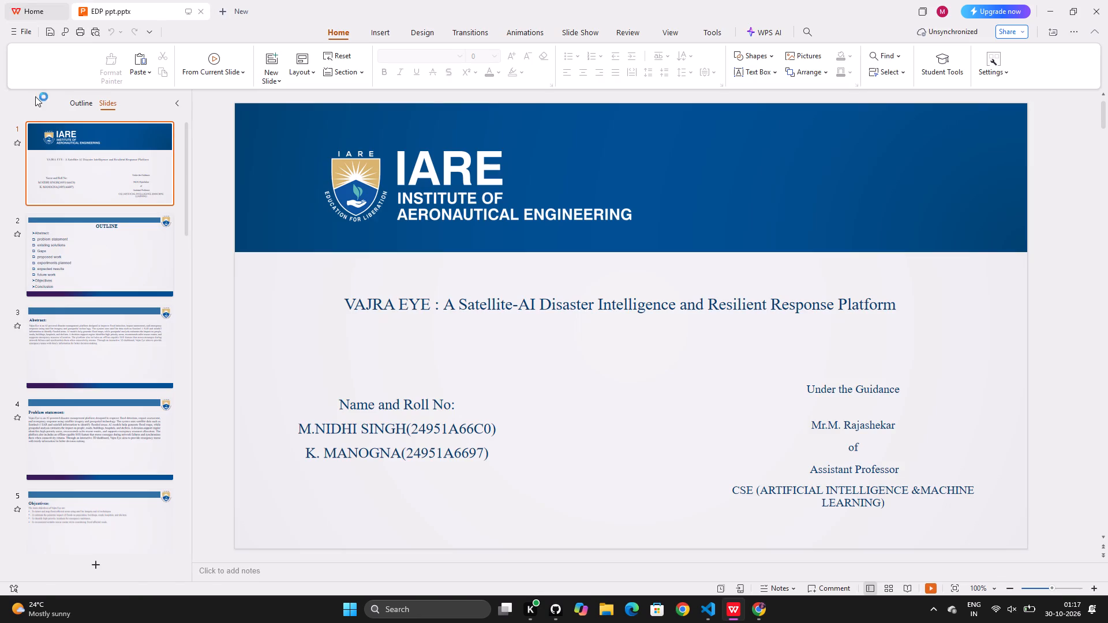
# Save a copy of the presentation in Downloads as VAJRA EYE JFS in PowerPoint format.
pyautogui.click(28, 35)
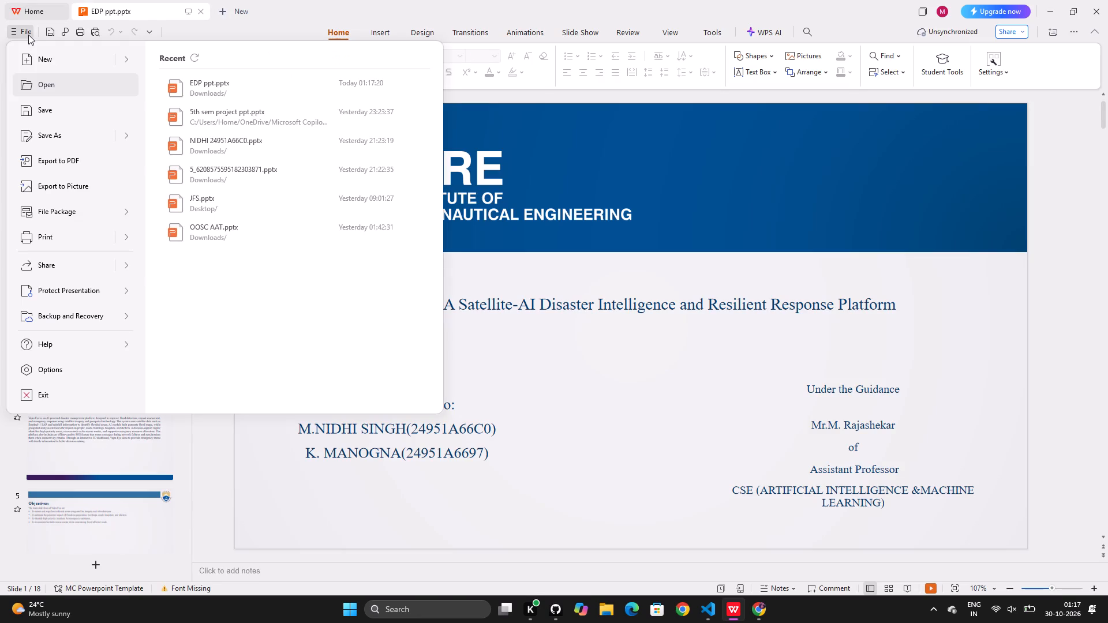
pyautogui.click(56, 133)
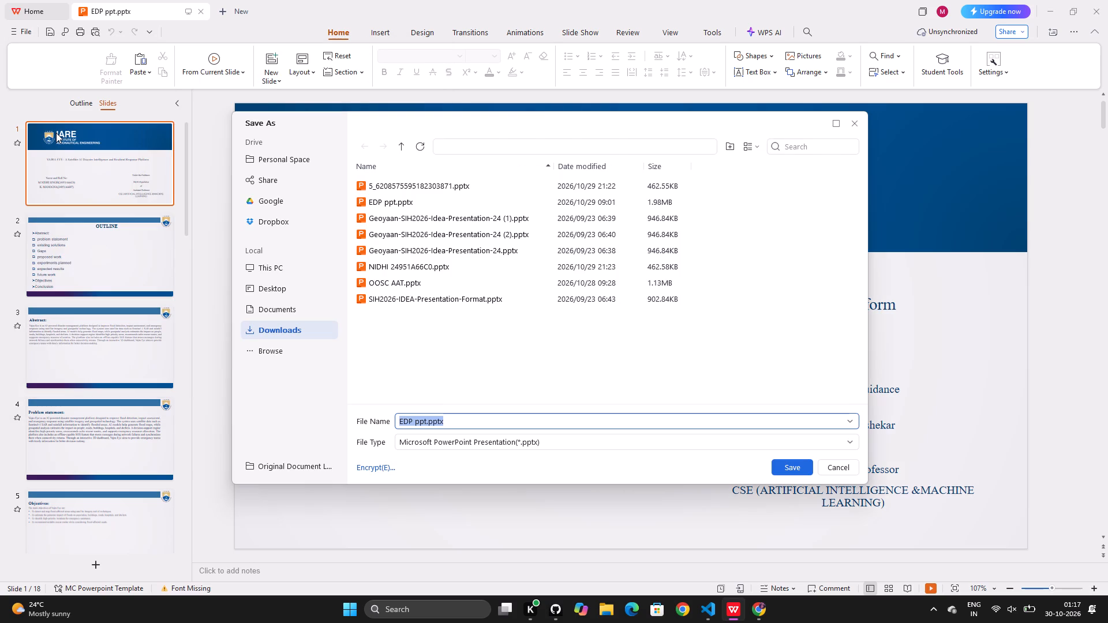
pyautogui.press('BackSpace')
pyautogui.write('vjra')
pyautogui.press('BackSpace')
pyautogui.press('BackSpace')
pyautogui.press('BackSpace')
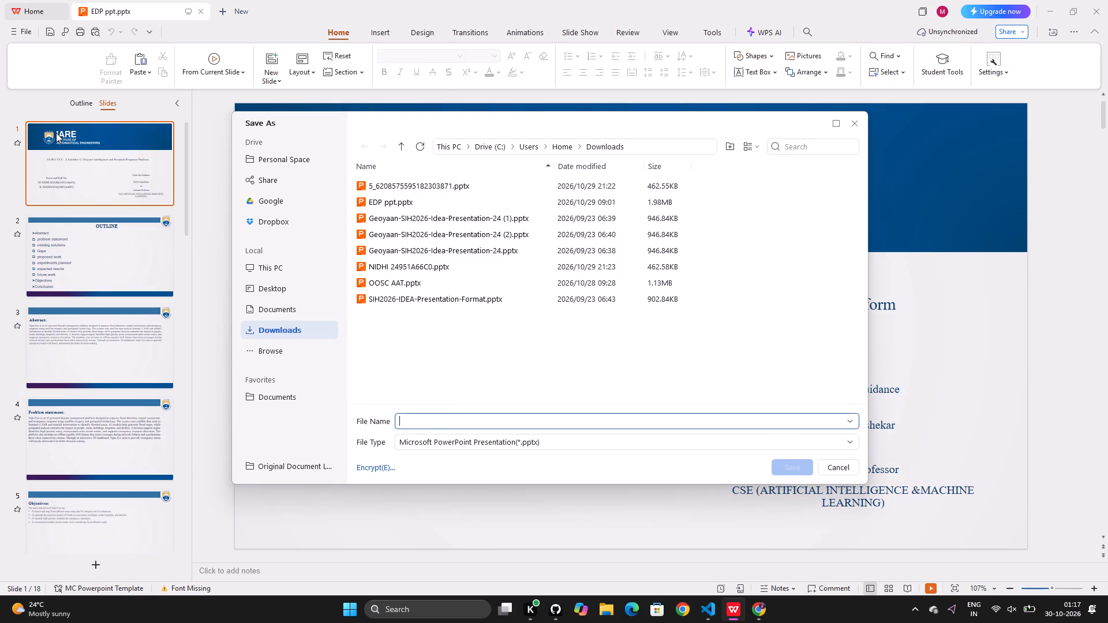
pyautogui.write('VAJRA EYE')
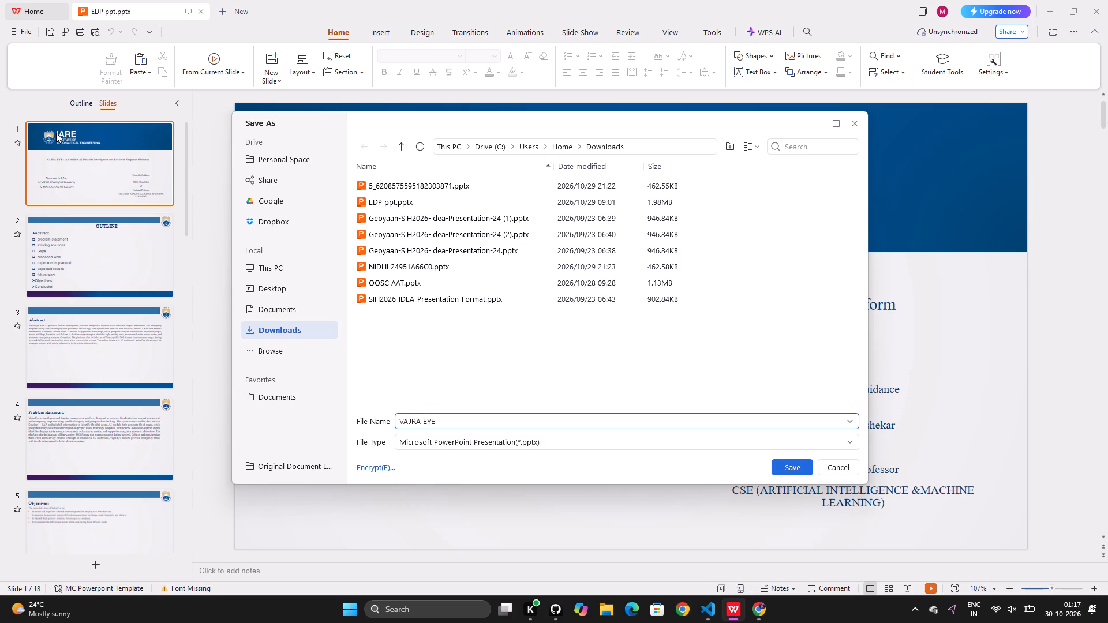
pyautogui.press('space')
pyautogui.write('JFS')
pyautogui.press('Return')
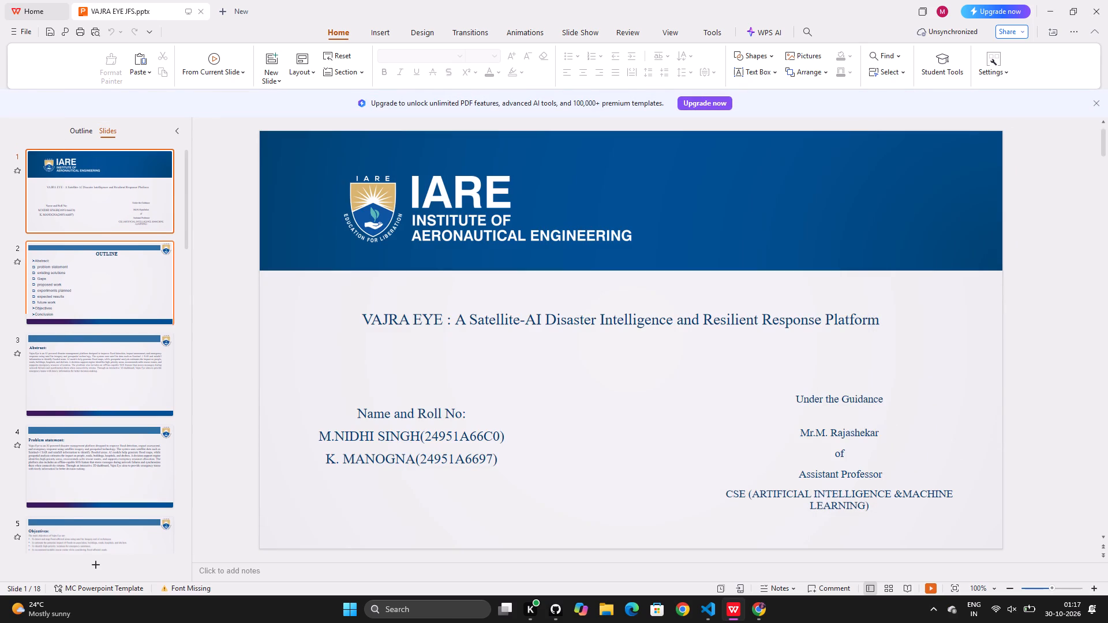
# Review the slides from the title through Methodology and Algorithms to the Testing & Implementation slide with the starting and login page images.
pyautogui.press('Down')
pyautogui.press('Down')
pyautogui.press('Down')
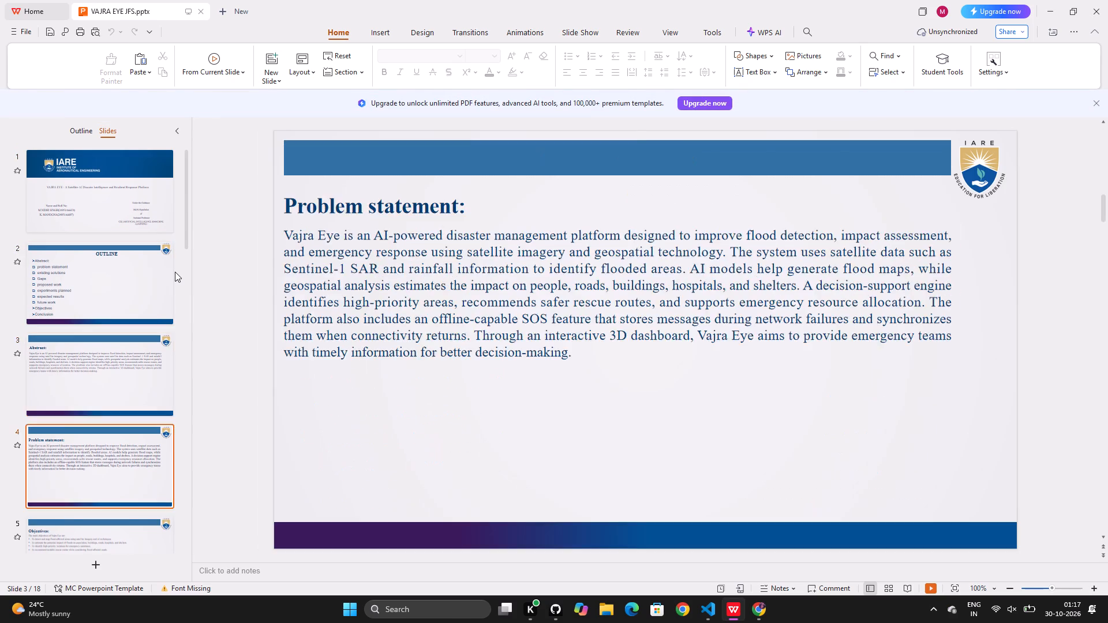
pyautogui.press('Down')
pyautogui.press('Down')
pyautogui.press('Down')
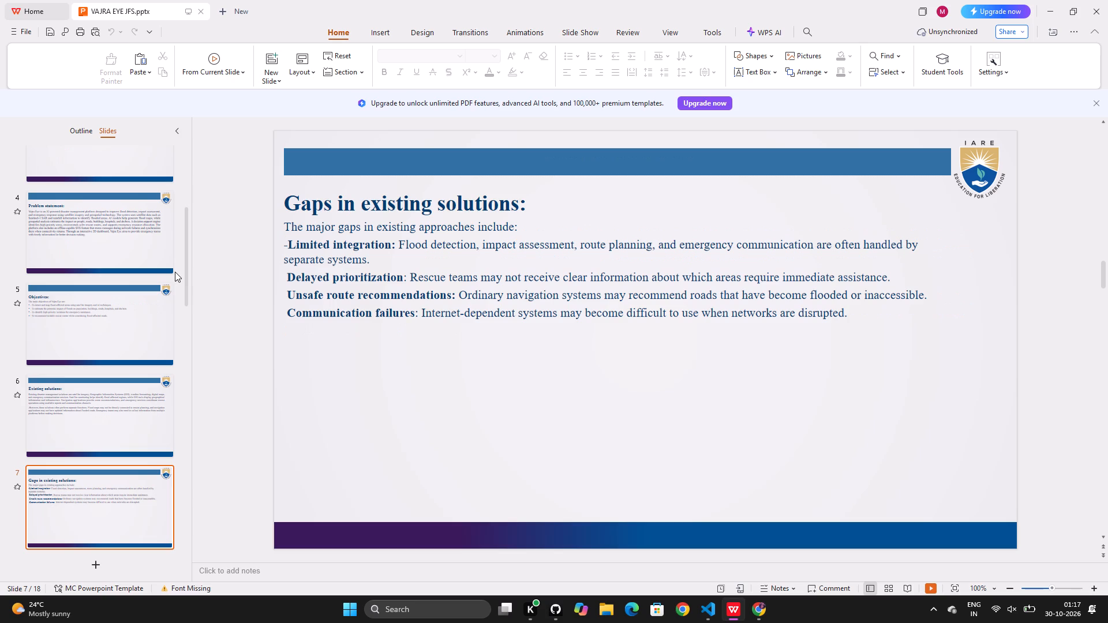
pyautogui.press('Down')
pyautogui.press('Down')
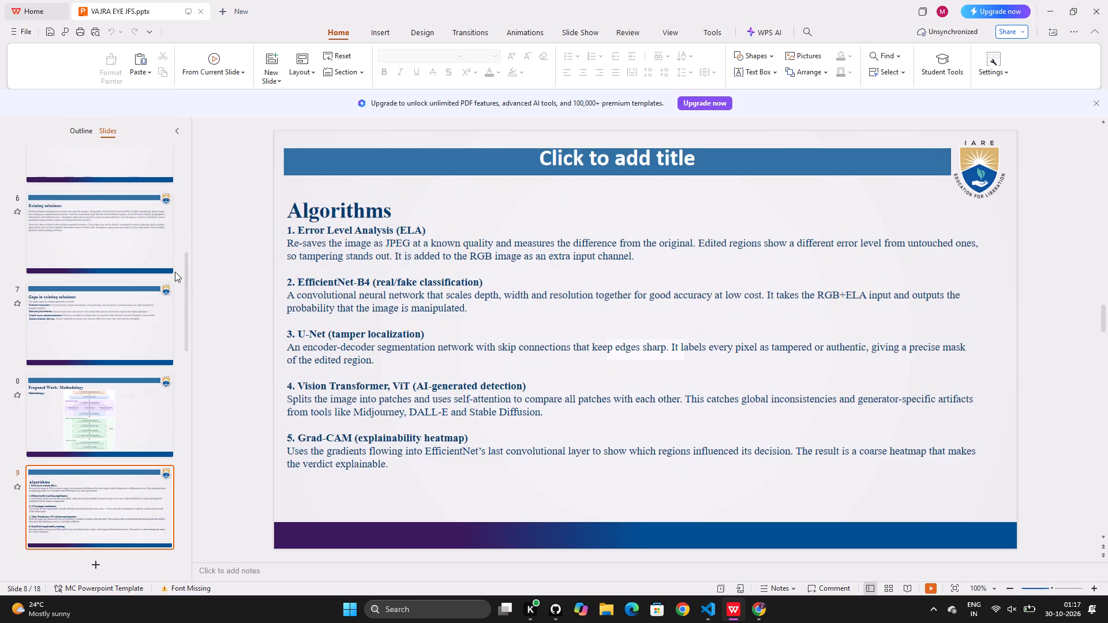
pyautogui.press('Up')
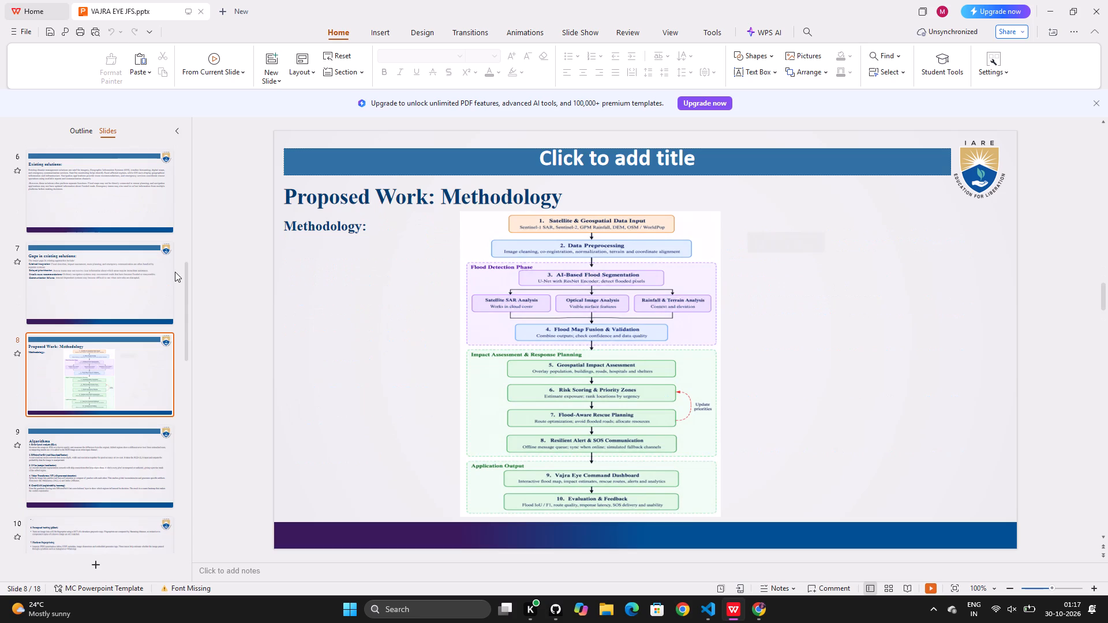
pyautogui.press('Down')
pyautogui.press('Up')
pyautogui.press('Down')
pyautogui.press('Up')
pyautogui.press('Down')
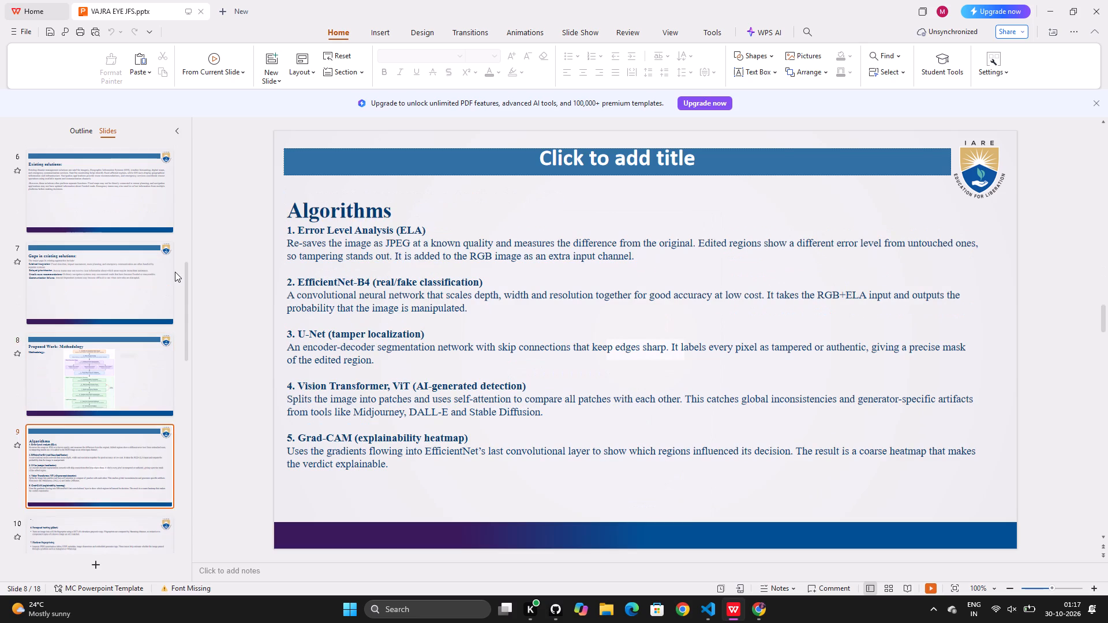
pyautogui.press('Down')
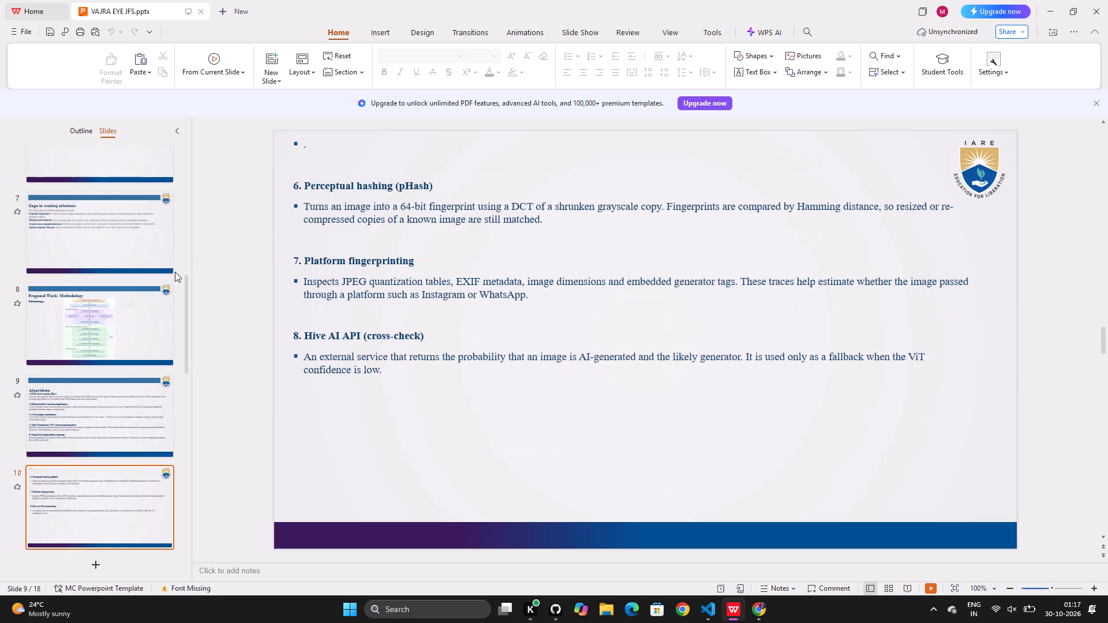
pyautogui.press('Down')
pyautogui.press('Up')
pyautogui.press('Down')
pyautogui.press('Down')
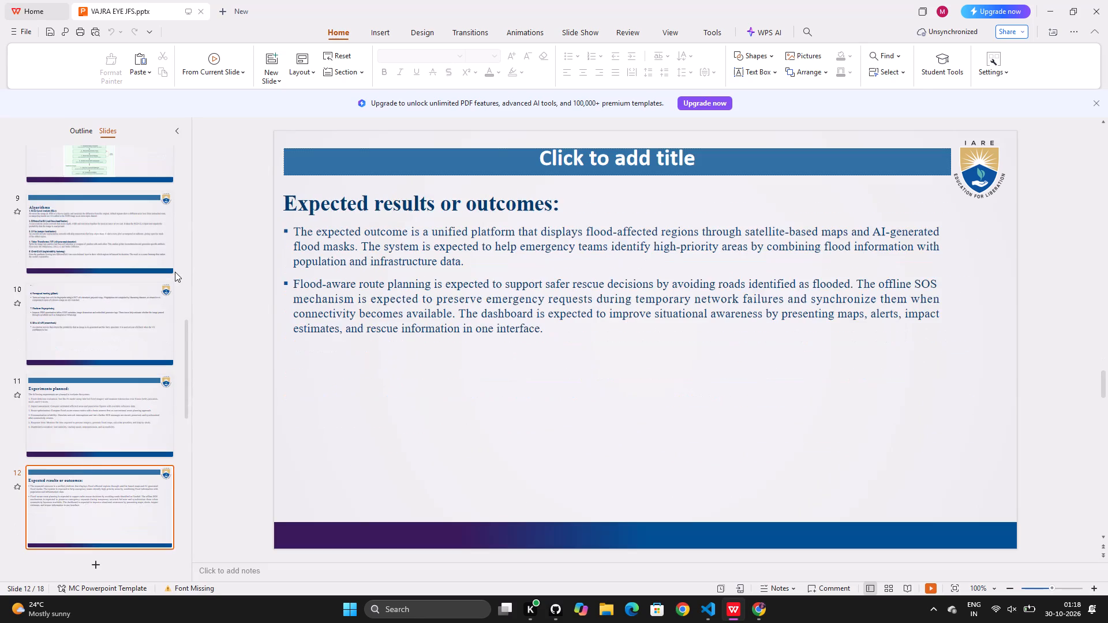
pyautogui.press('Down')
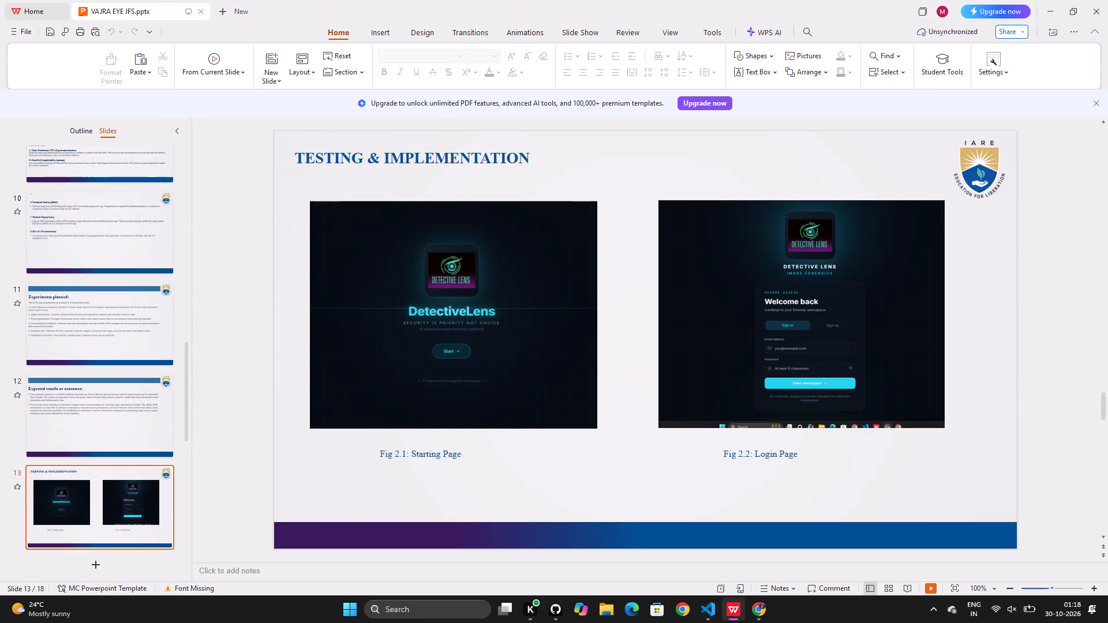
# Switch to Chrome and capture a screenshot of the whole Vajra Eye landing page.
pyautogui.click(764, 605)
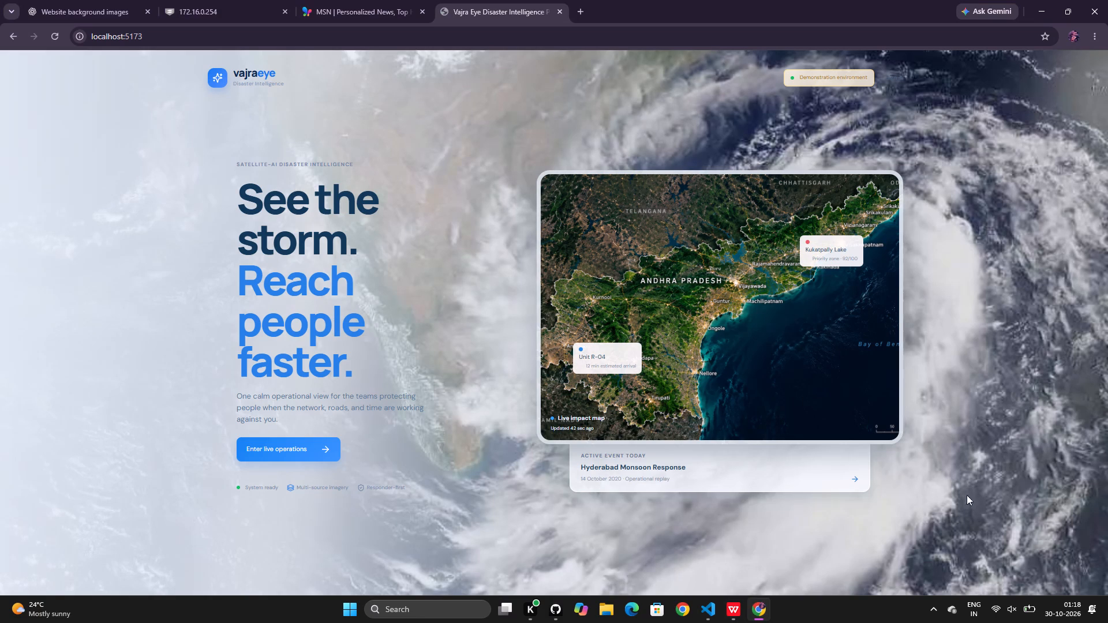
pyautogui.press('Print')
pyautogui.moveTo(1, 54); pyautogui.dragTo(1023, 472)
pyautogui.press('Print')
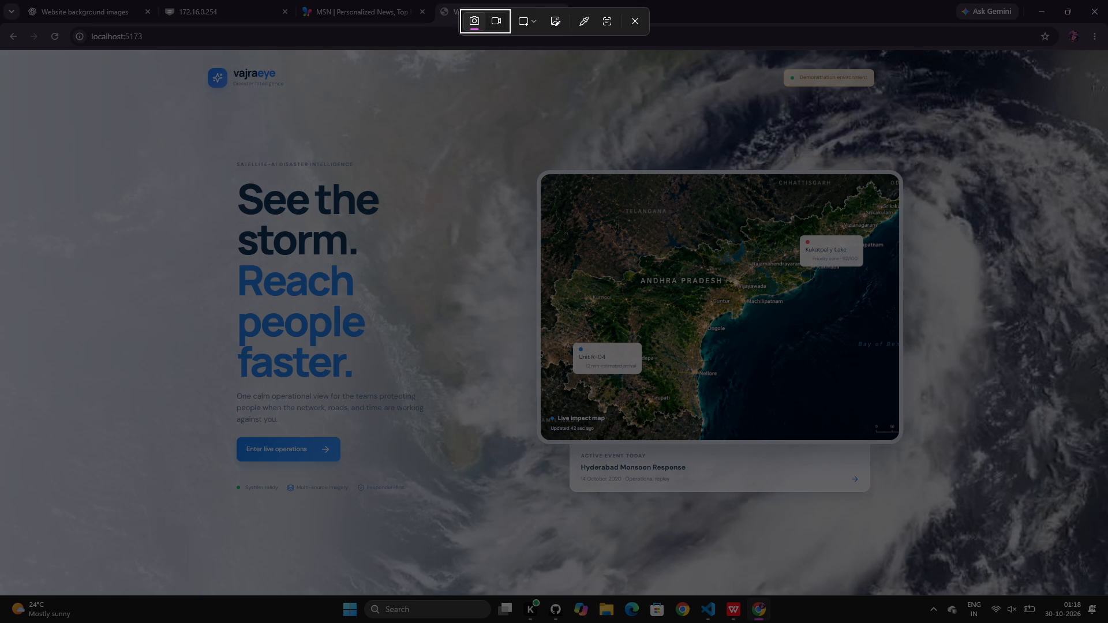
pyautogui.moveTo(0, 51); pyautogui.dragTo(1066, 601)
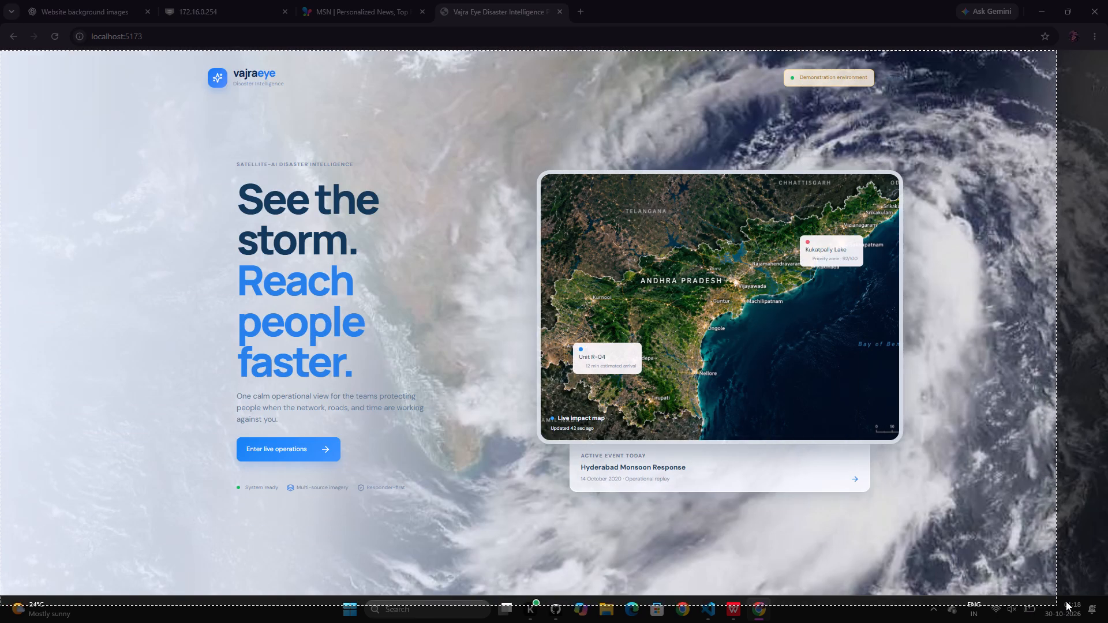
pyautogui.moveTo(1066, 601); pyautogui.dragTo(1101, 609)
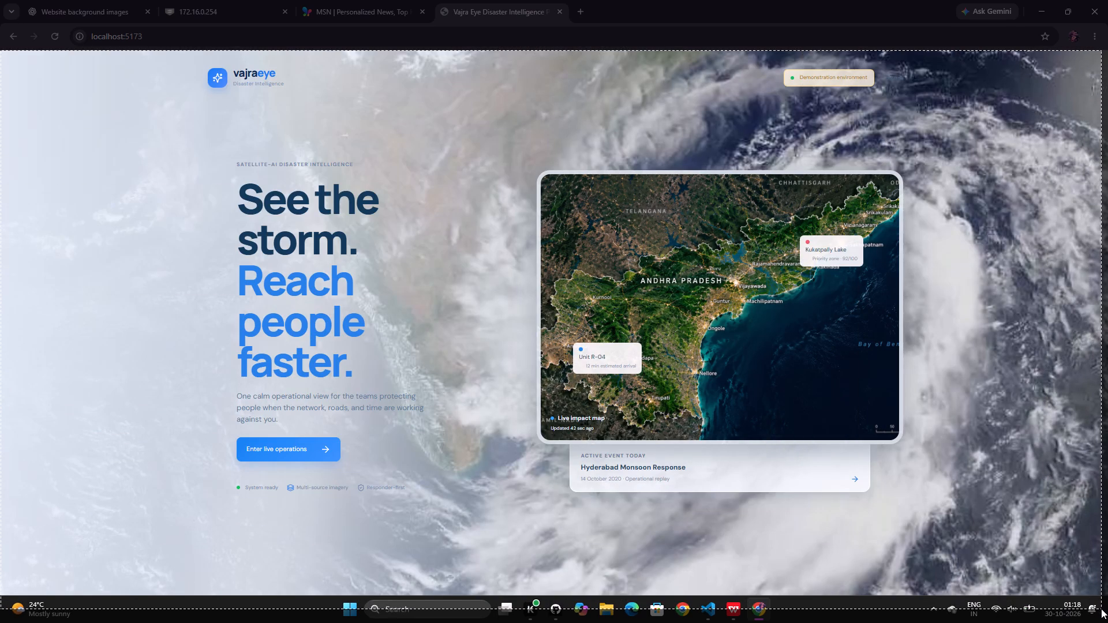
pyautogui.moveTo(1101, 609); pyautogui.dragTo(1101, 607)
# Switch to WPS Office and paste the captured landing page onto the Testing & Implementation slide without compressing it.
pyautogui.hotkey('alt', 'Tab')
pyautogui.hotkey('ctrl', 'v')
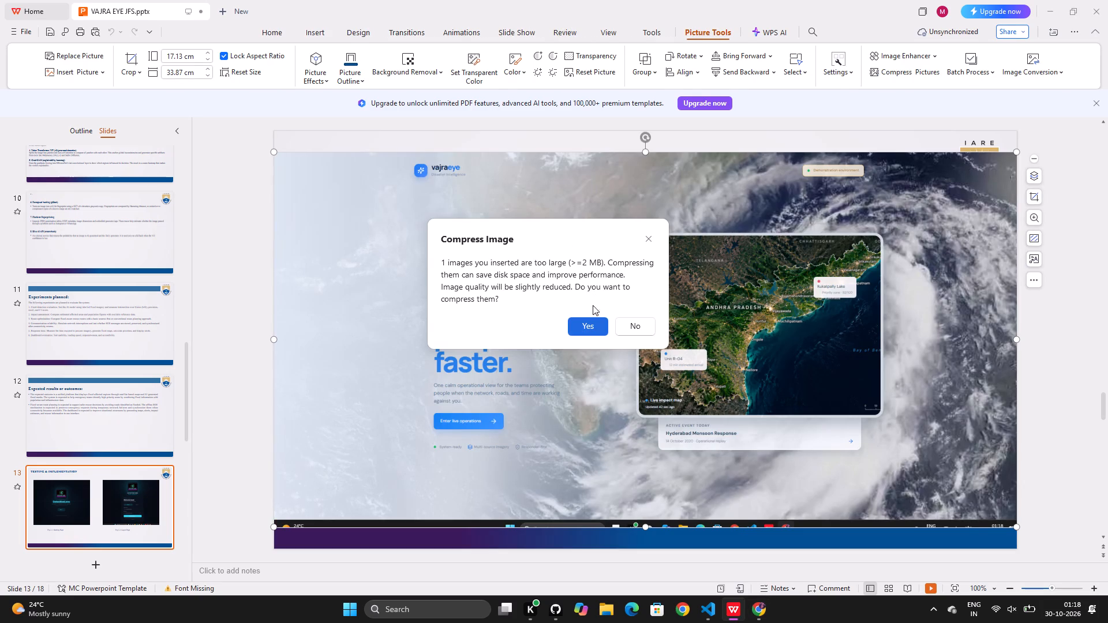
pyautogui.click(593, 321)
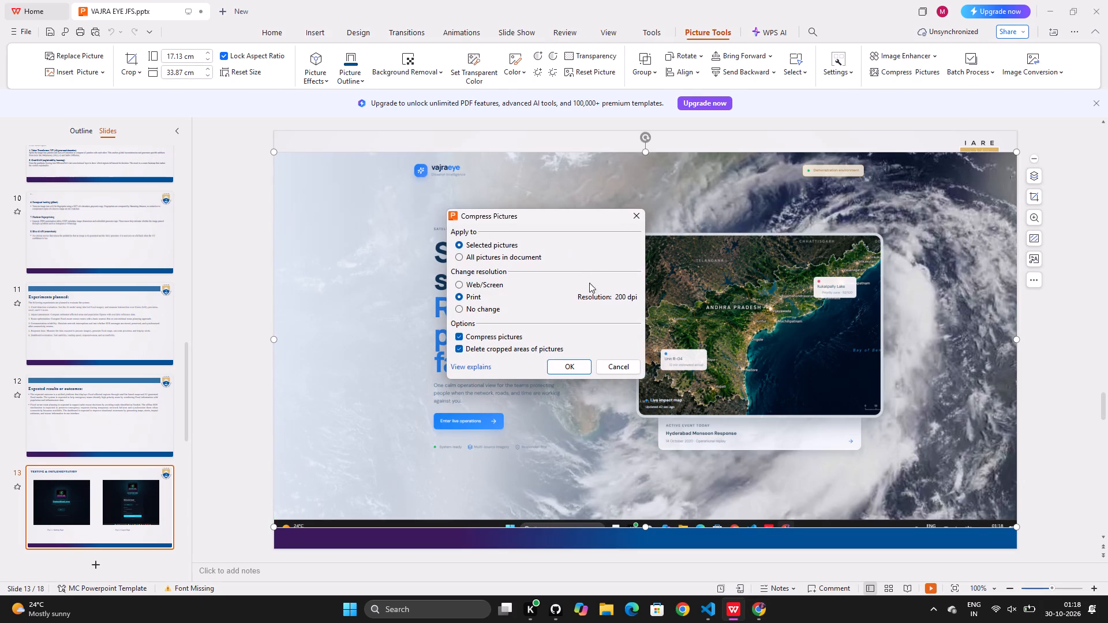
pyautogui.click(634, 212)
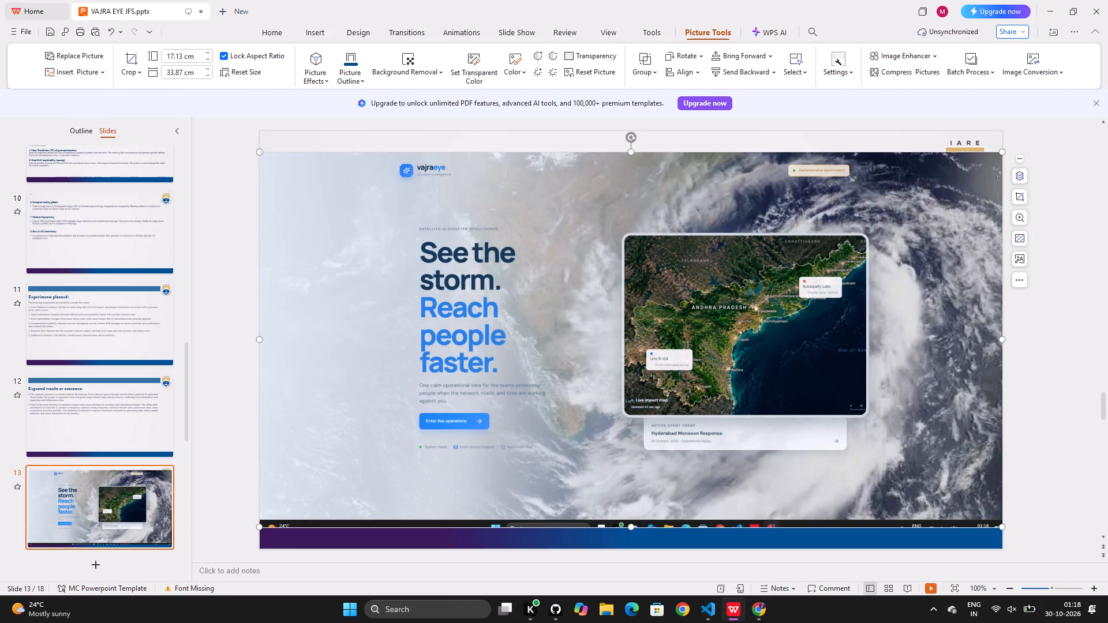
# Scale the pasted screenshot down to about 10.85 cm high by 22.45 cm wide, between the slide title and the captions.
pyautogui.moveTo(260, 151); pyautogui.dragTo(529, 297)
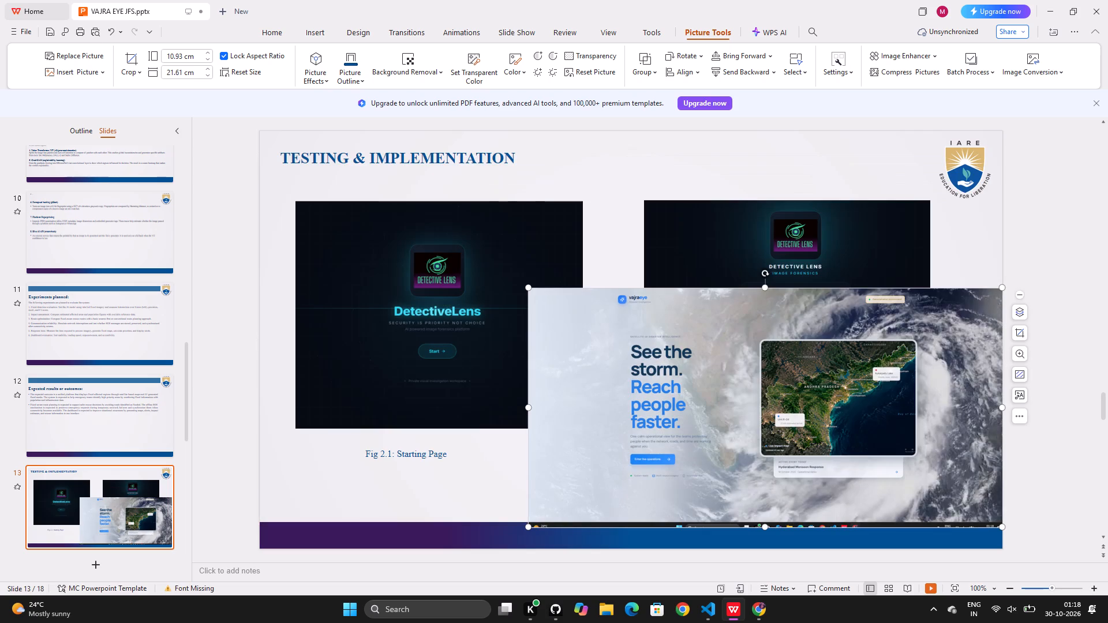
pyautogui.moveTo(650, 355); pyautogui.dragTo(502, 265)
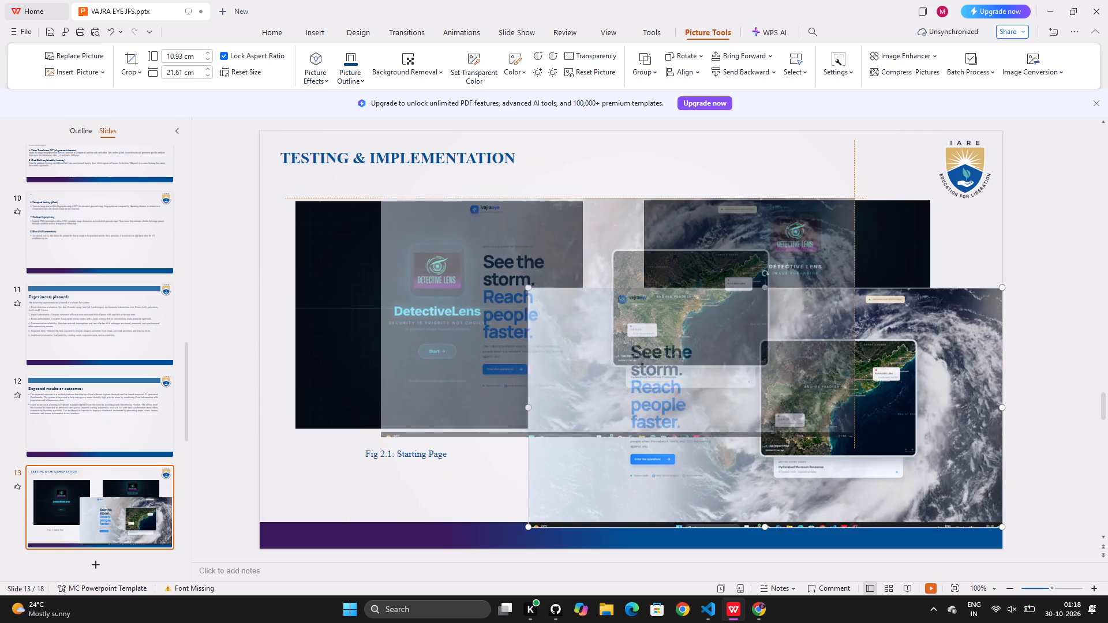
pyautogui.moveTo(502, 265); pyautogui.dragTo(414, 260)
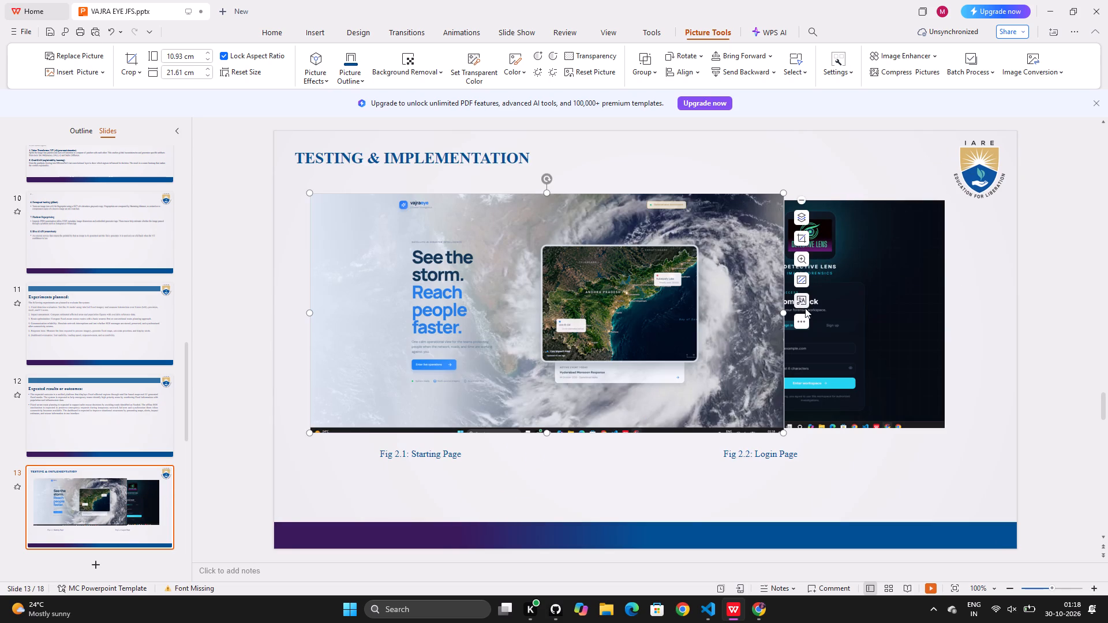
pyautogui.click(780, 314)
pyautogui.moveTo(785, 313); pyautogui.dragTo(953, 312)
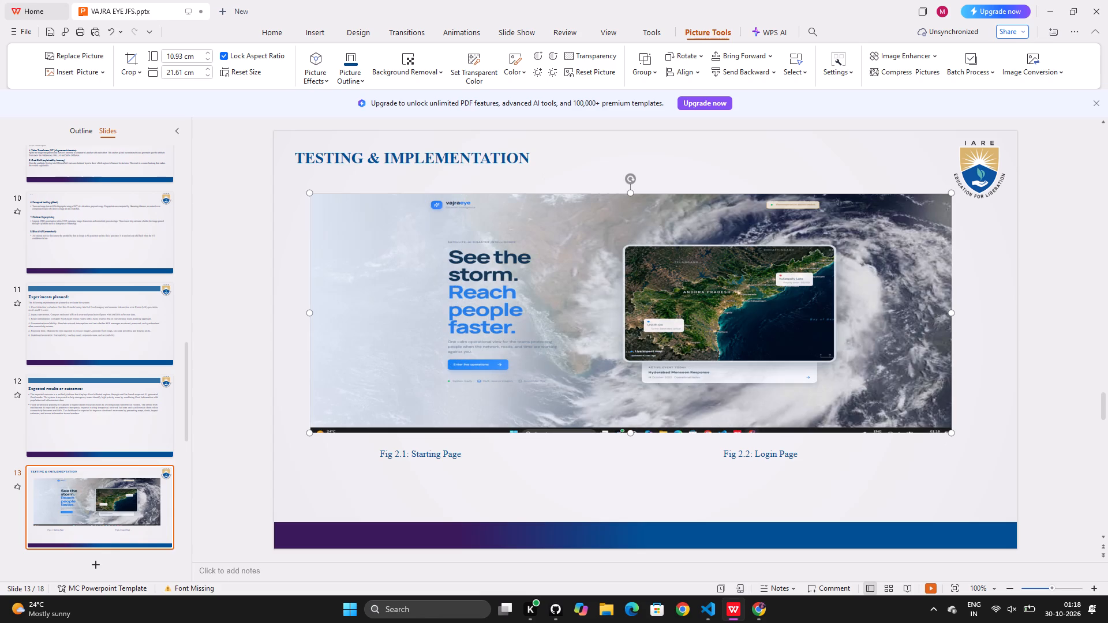
pyautogui.click(630, 430)
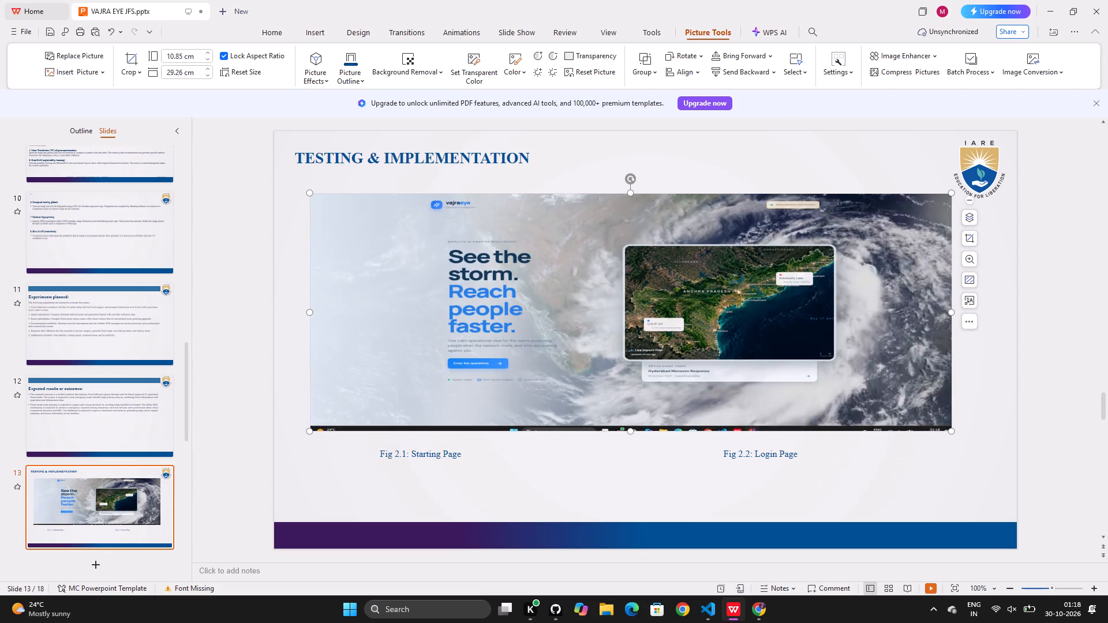
pyautogui.click(631, 500)
pyautogui.click(634, 341)
pyautogui.moveTo(310, 313); pyautogui.dragTo(460, 322)
# Delete the old DetectiveLens starting page image and the empty text placeholder behind the screenshot.
pyautogui.click(381, 306)
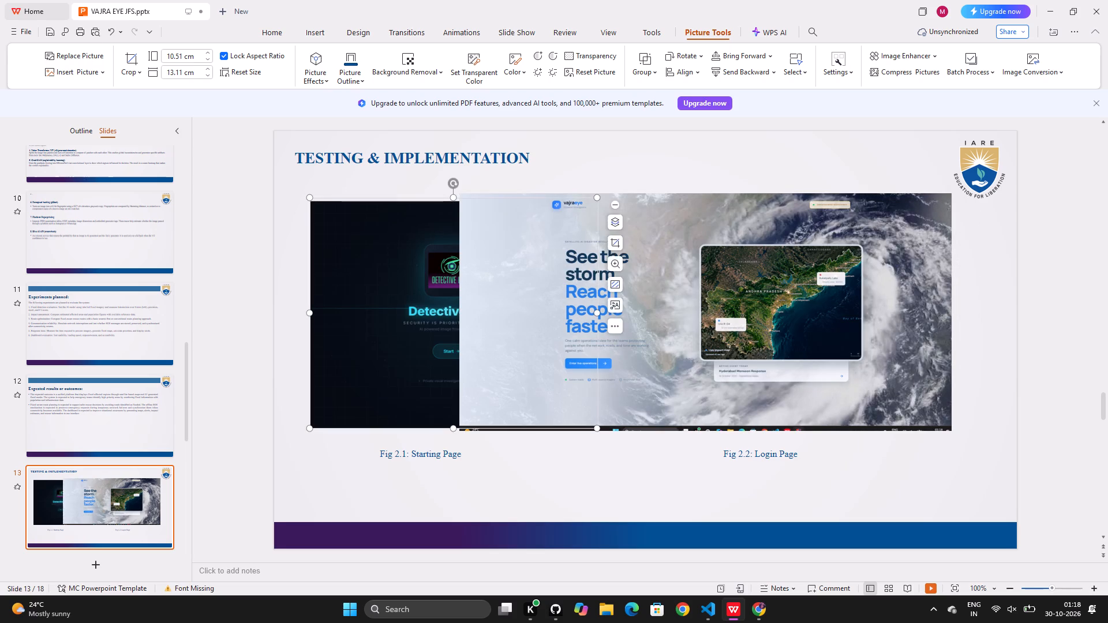
pyautogui.press('Delete')
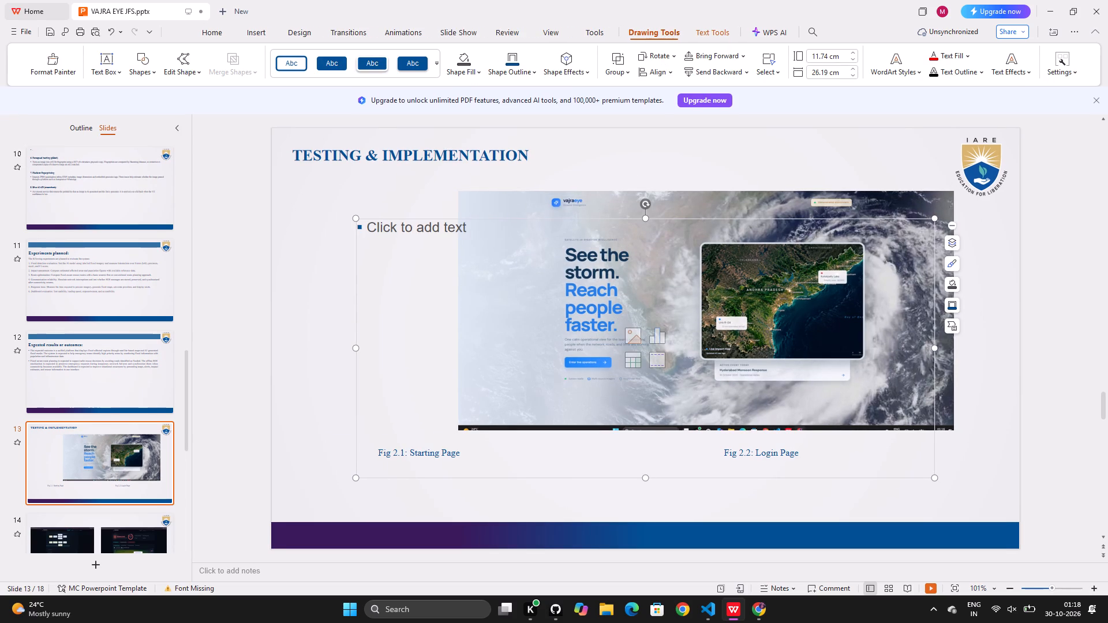
pyautogui.click(477, 288)
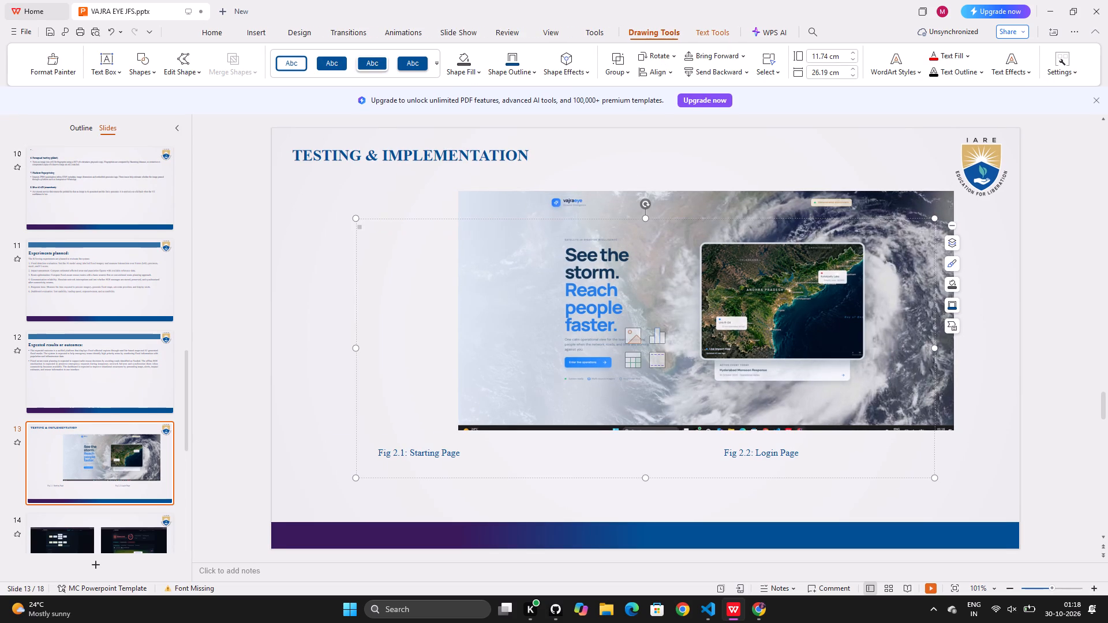
pyautogui.click(407, 217)
pyautogui.press('Delete')
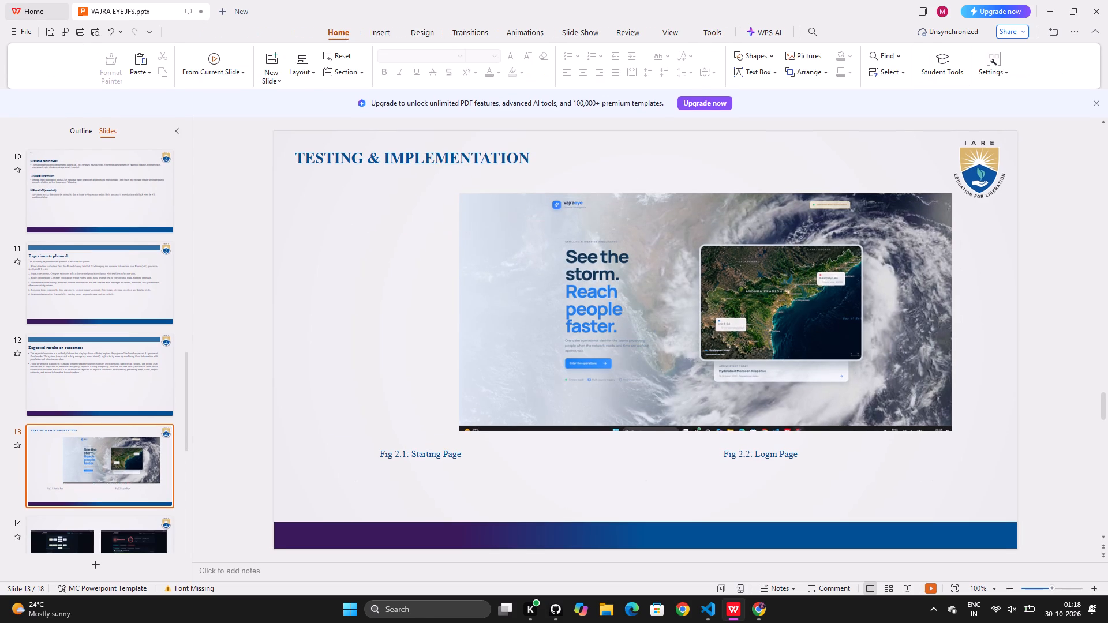
# Move the Vajra Eye screenshot to the horizontal centre of the slide, below the title.
pyautogui.click(583, 295)
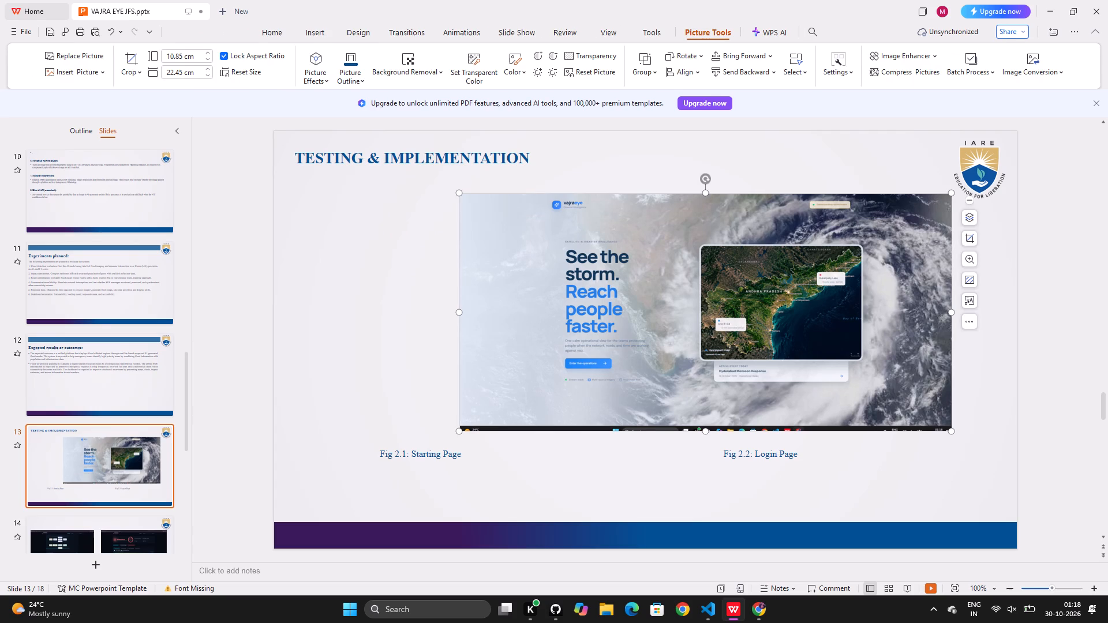
pyautogui.moveTo(541, 300); pyautogui.dragTo(481, 304)
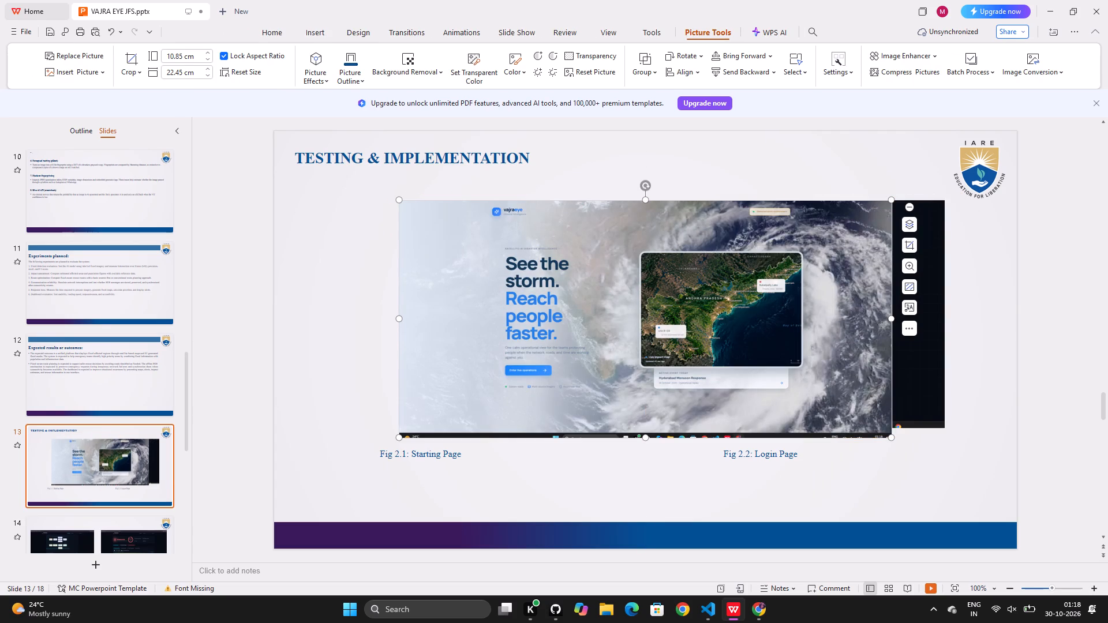
# Delete the old login page image behind the screenshot and its Fig 2.2: Login Page caption.
pyautogui.click(914, 384)
pyautogui.press('Delete')
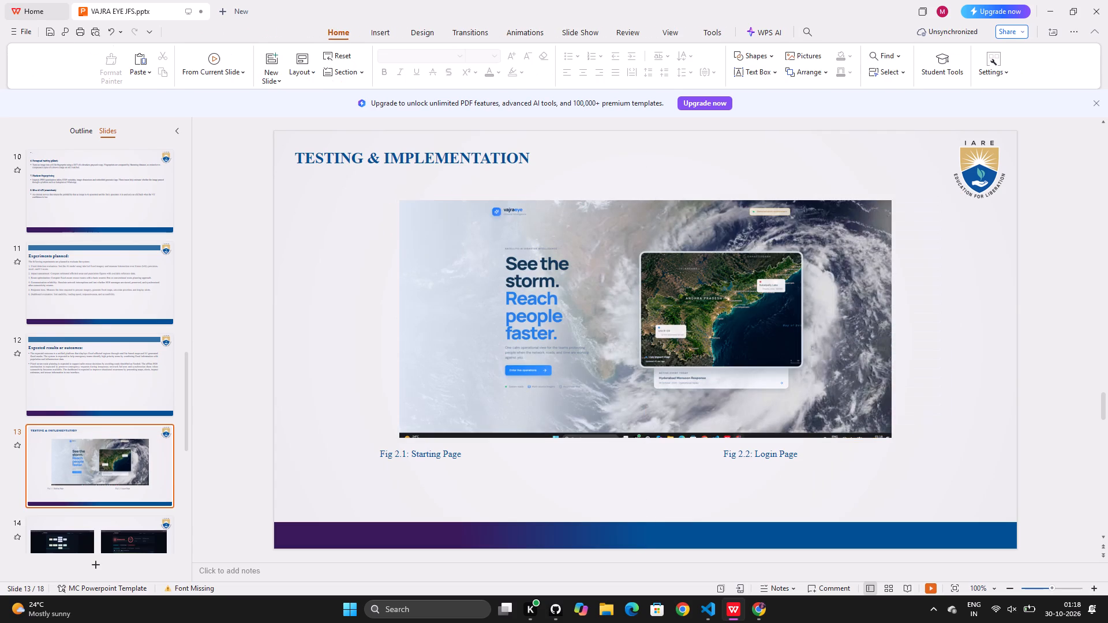
pyautogui.click(769, 449)
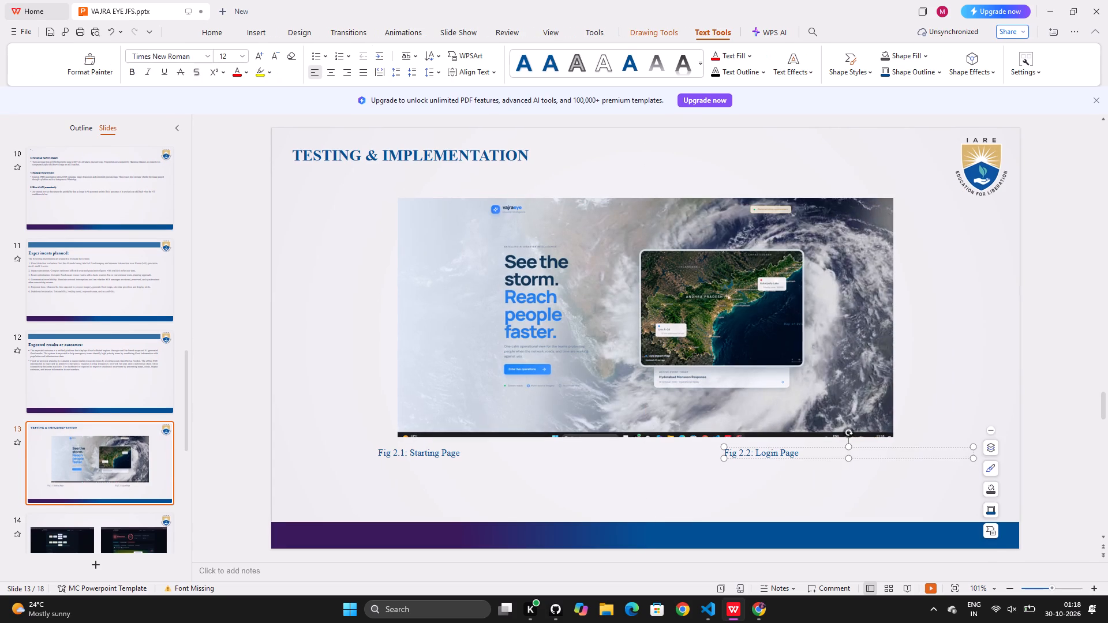
pyautogui.press('Delete')
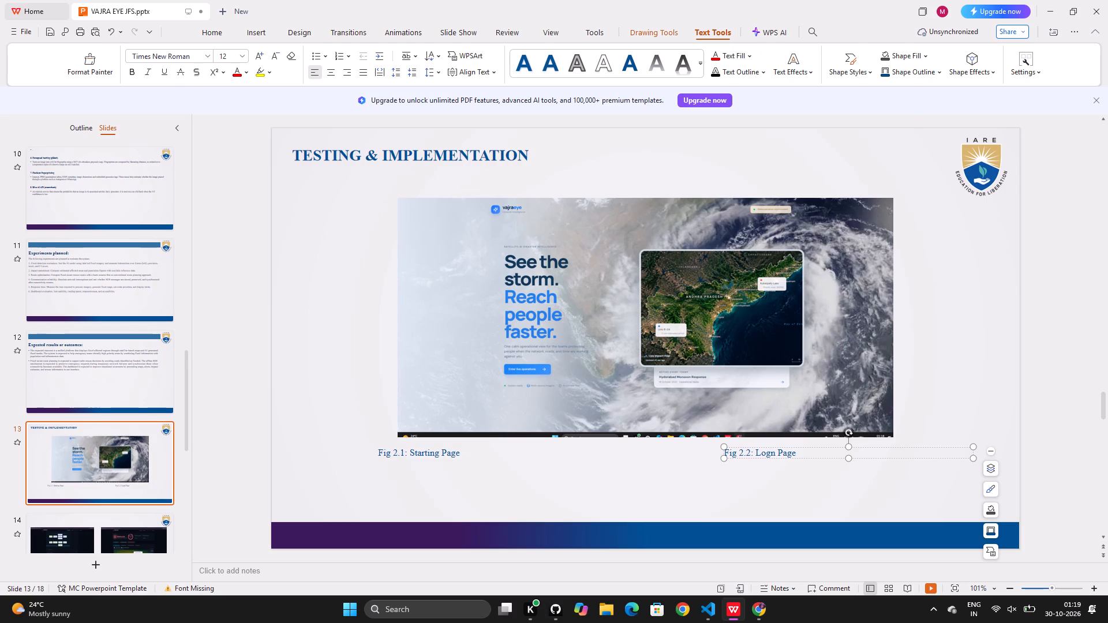
pyautogui.click(780, 448)
pyautogui.press('Delete')
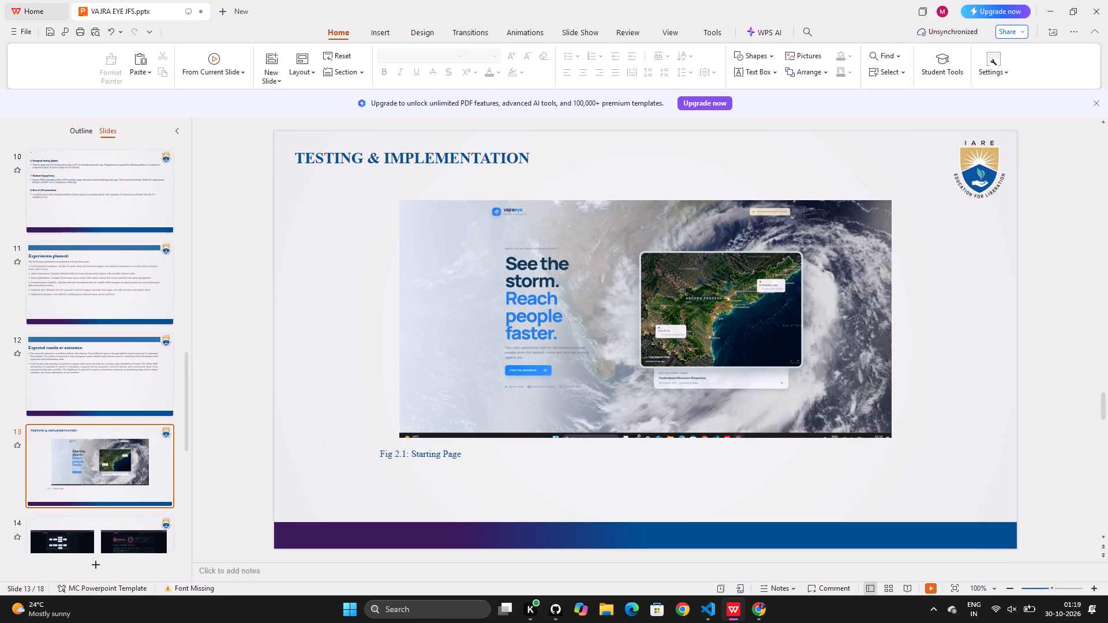
# Move the Fig 2.1: Starting Page caption to the centre beneath the screenshot and widen its text box slightly.
pyautogui.click(428, 457)
pyautogui.moveTo(424, 457); pyautogui.dragTo(470, 458)
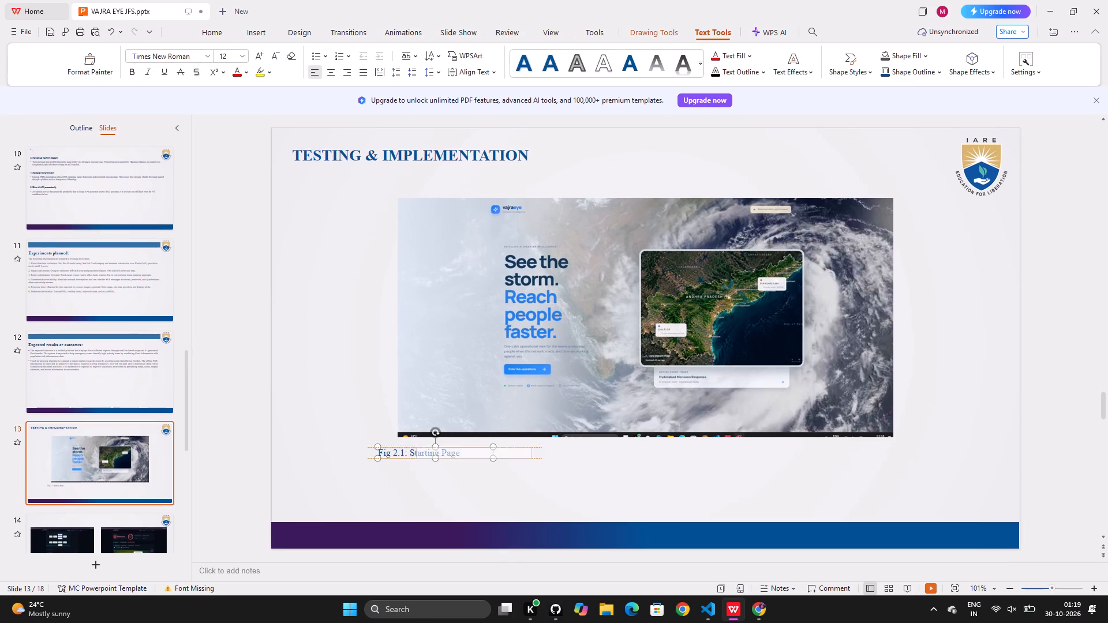
pyautogui.moveTo(470, 458); pyautogui.dragTo(640, 462)
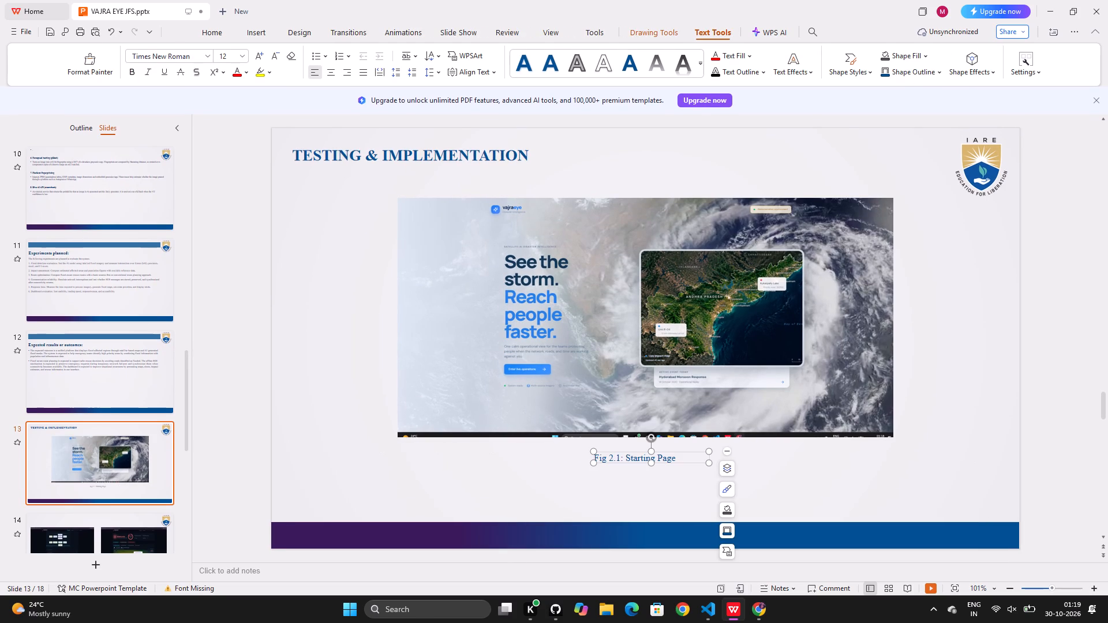
pyautogui.moveTo(708, 465); pyautogui.dragTo(715, 466)
# Add a near-black outline from the darkest theme colour shades to the landing page screenshot.
pyautogui.click(735, 370)
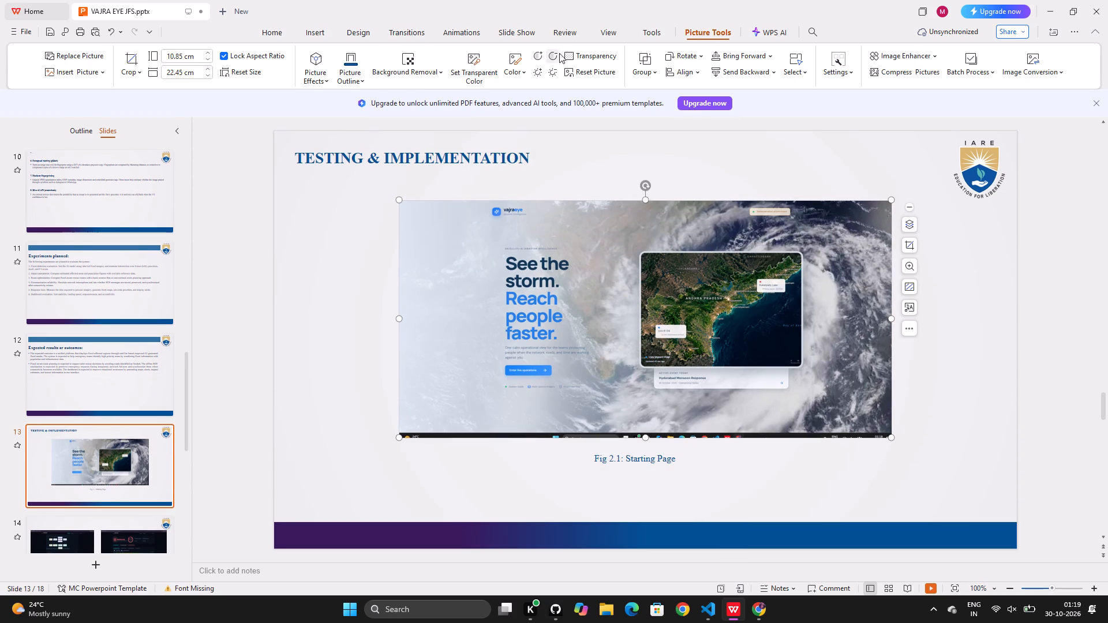
pyautogui.click(351, 76)
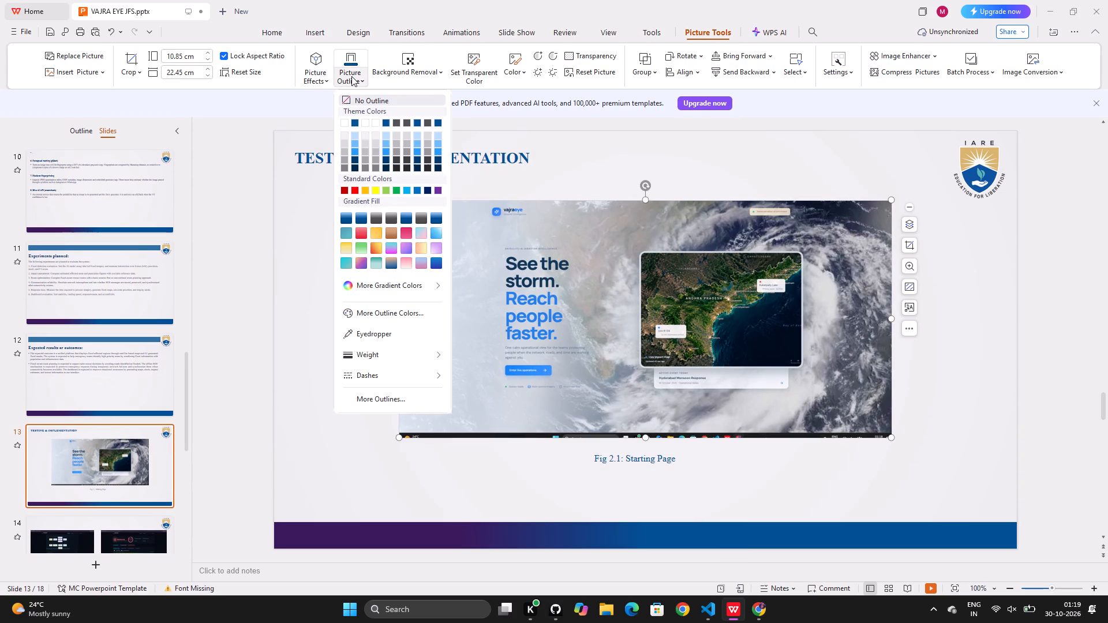
pyautogui.click(394, 166)
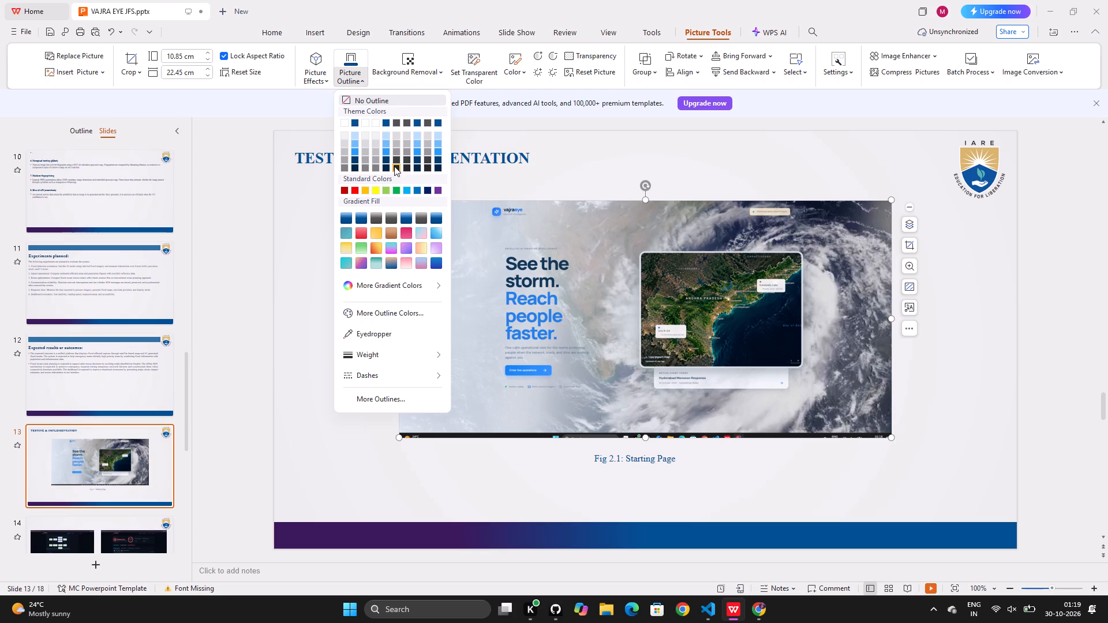
pyautogui.click(381, 254)
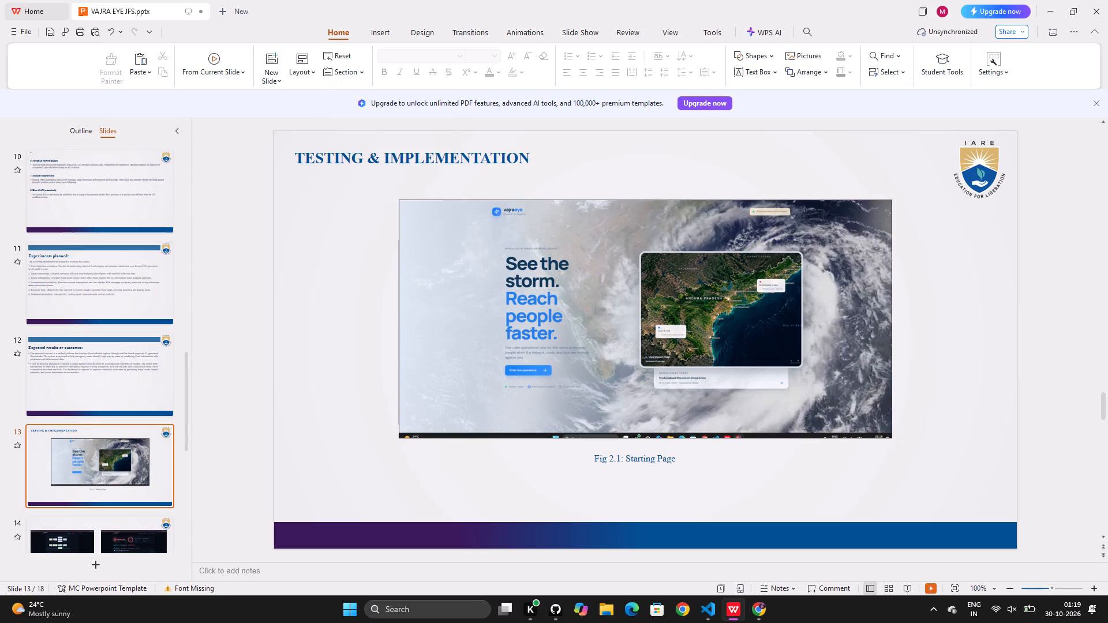
# Crop the Windows taskbar strip off the bottom of the screenshot, leaving it about 10.54 cm high.
pyautogui.click(799, 403)
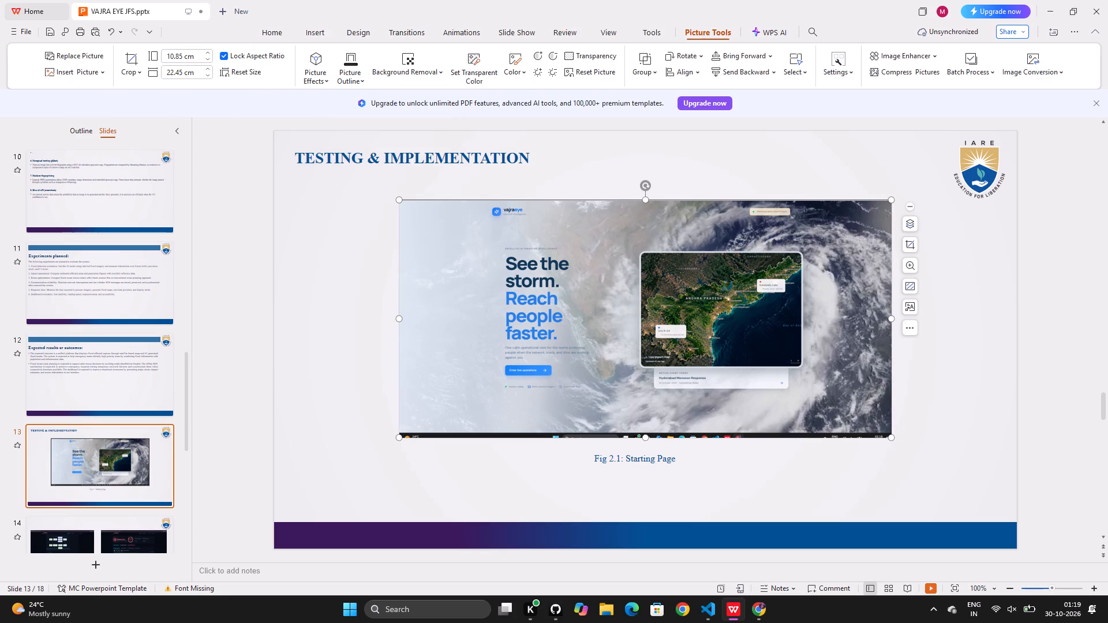
pyautogui.click(913, 246)
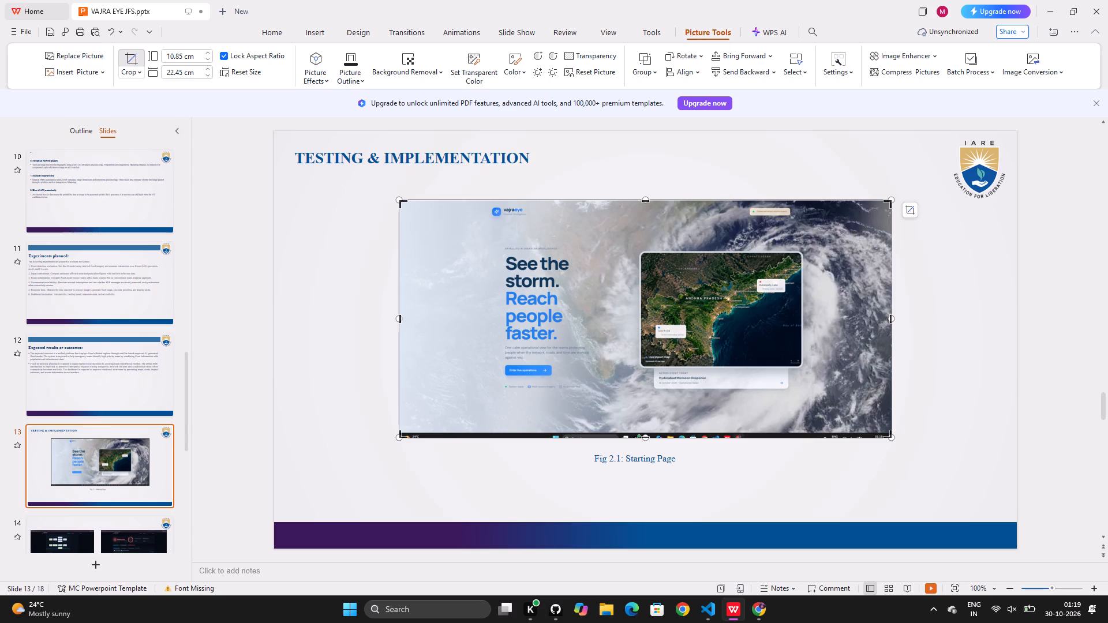
pyautogui.click(647, 436)
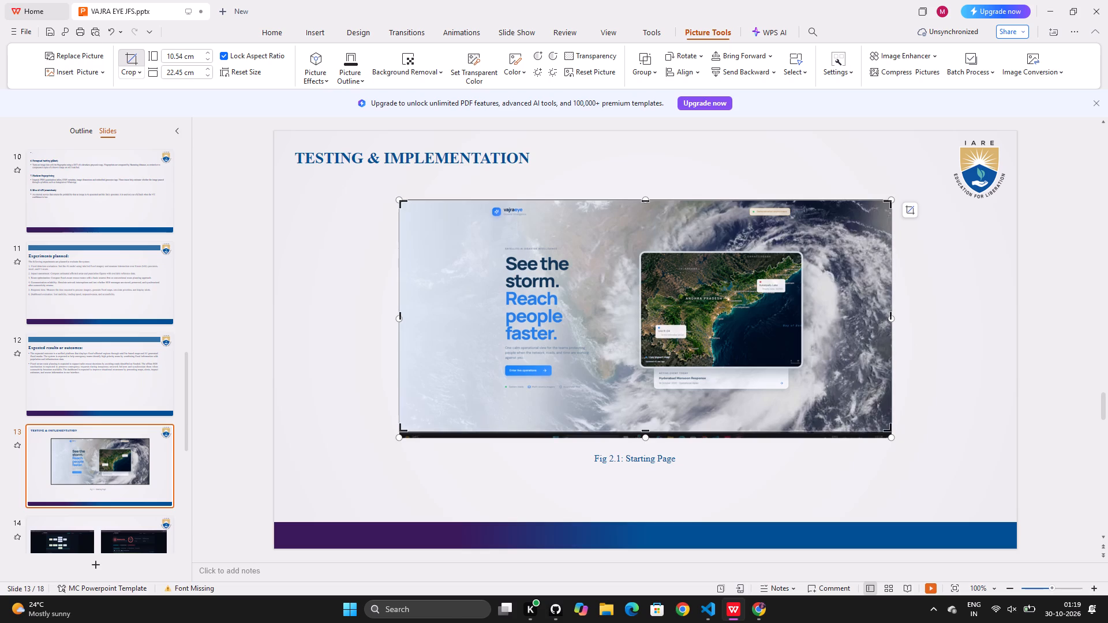
pyautogui.click(700, 448)
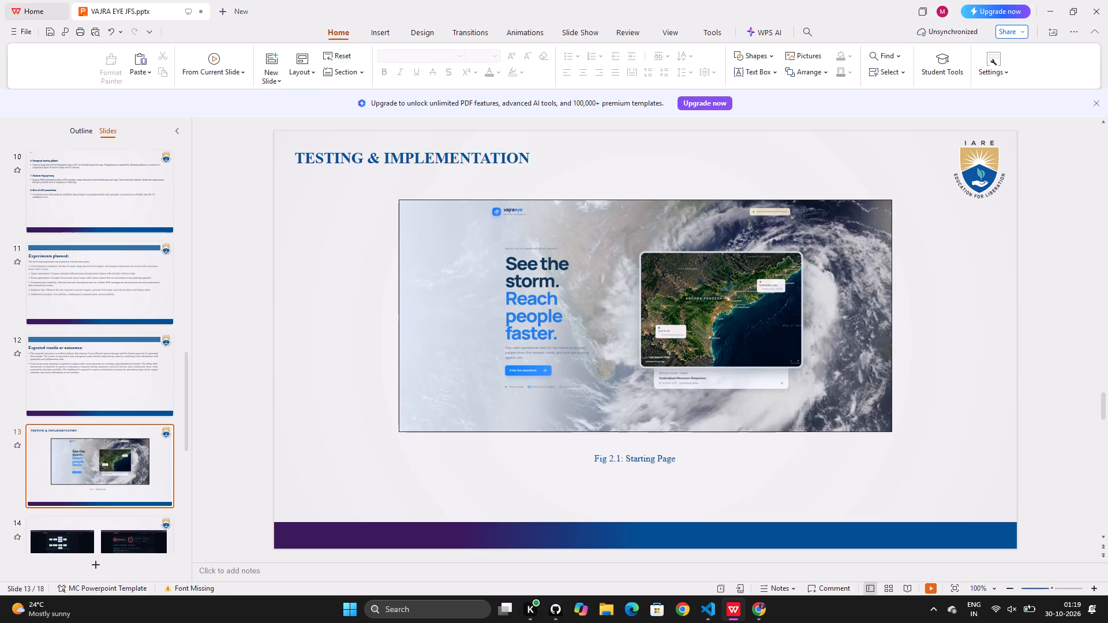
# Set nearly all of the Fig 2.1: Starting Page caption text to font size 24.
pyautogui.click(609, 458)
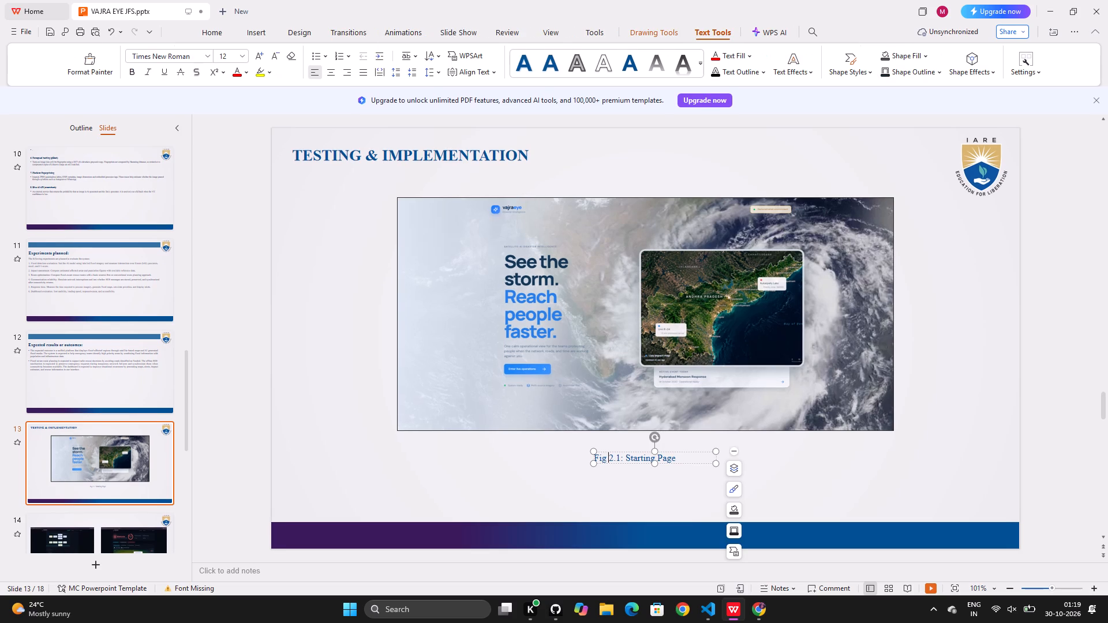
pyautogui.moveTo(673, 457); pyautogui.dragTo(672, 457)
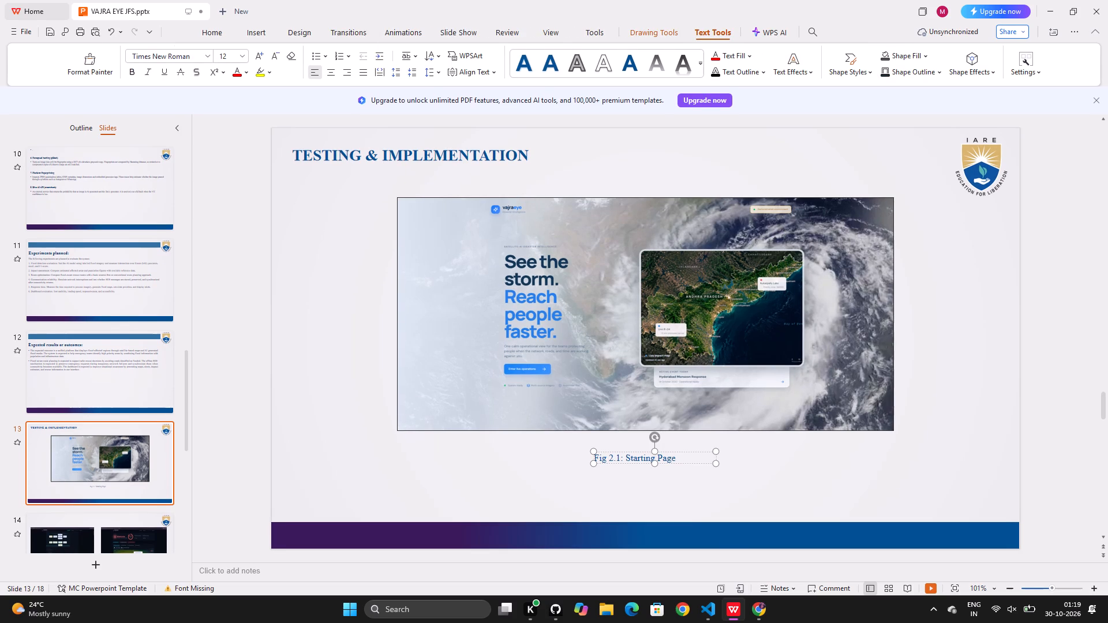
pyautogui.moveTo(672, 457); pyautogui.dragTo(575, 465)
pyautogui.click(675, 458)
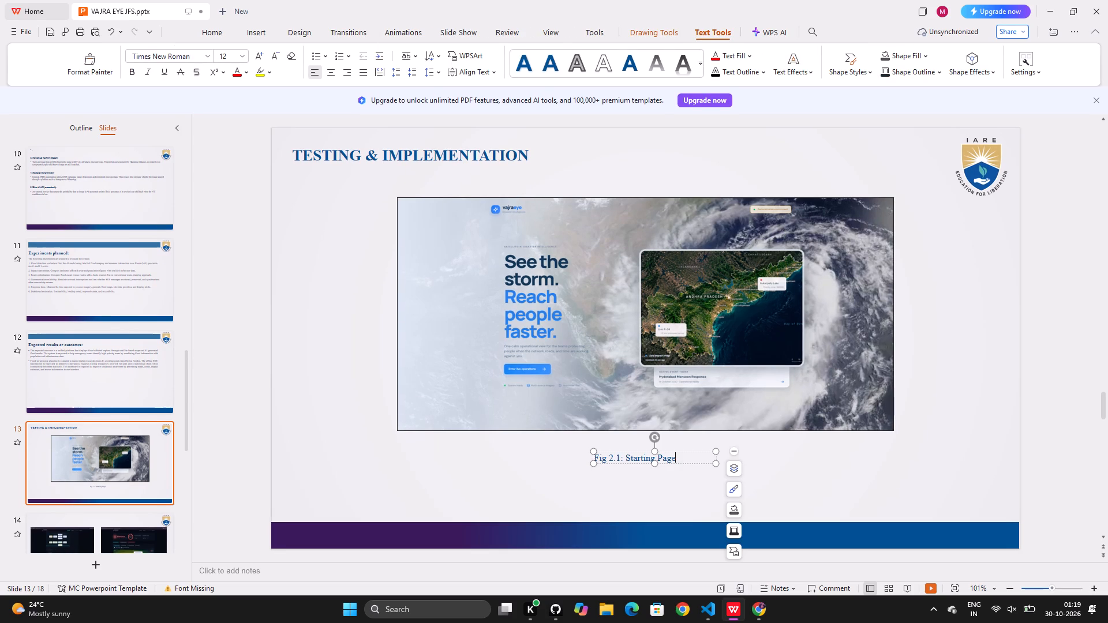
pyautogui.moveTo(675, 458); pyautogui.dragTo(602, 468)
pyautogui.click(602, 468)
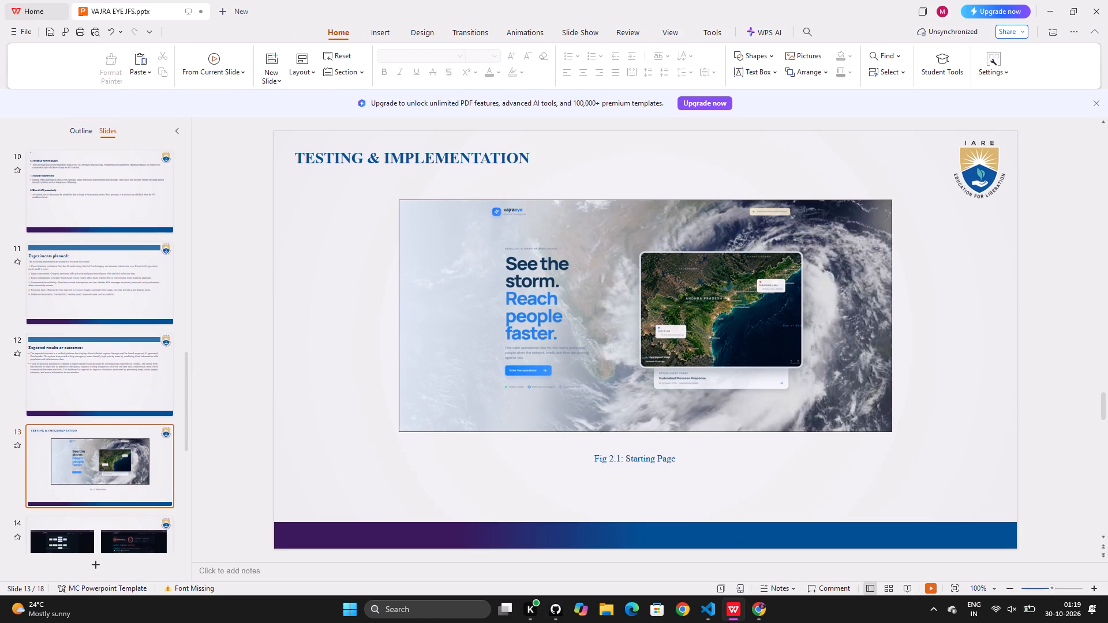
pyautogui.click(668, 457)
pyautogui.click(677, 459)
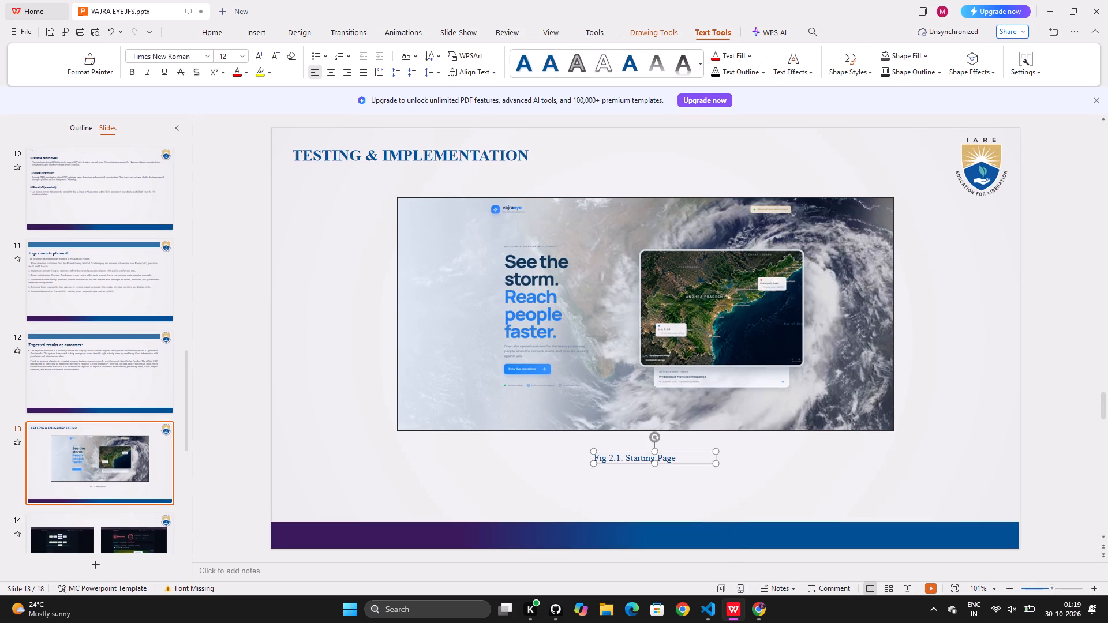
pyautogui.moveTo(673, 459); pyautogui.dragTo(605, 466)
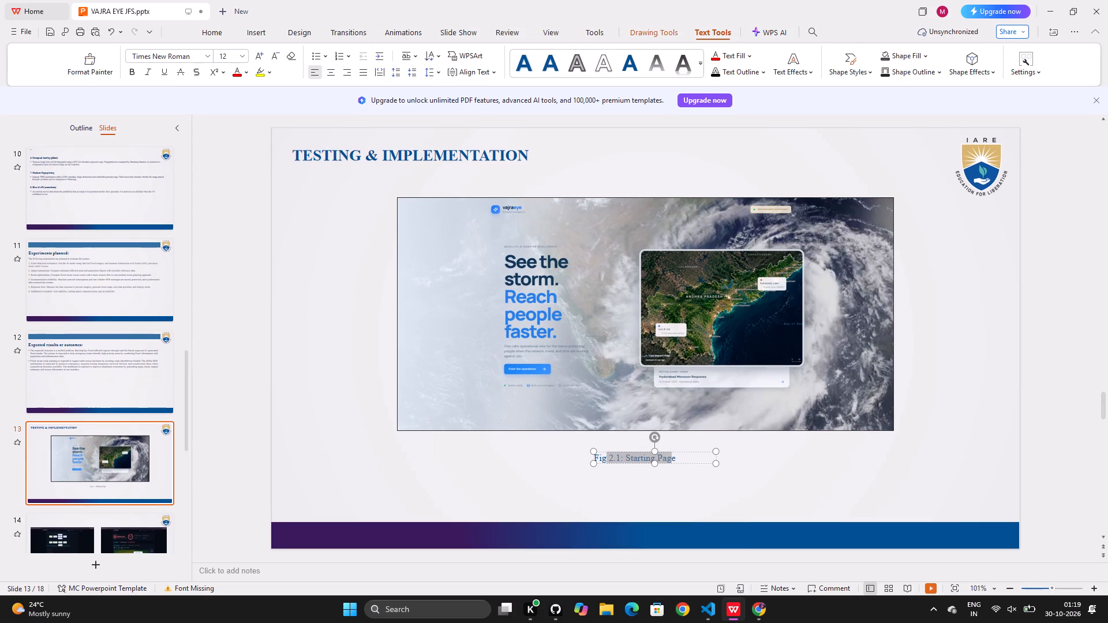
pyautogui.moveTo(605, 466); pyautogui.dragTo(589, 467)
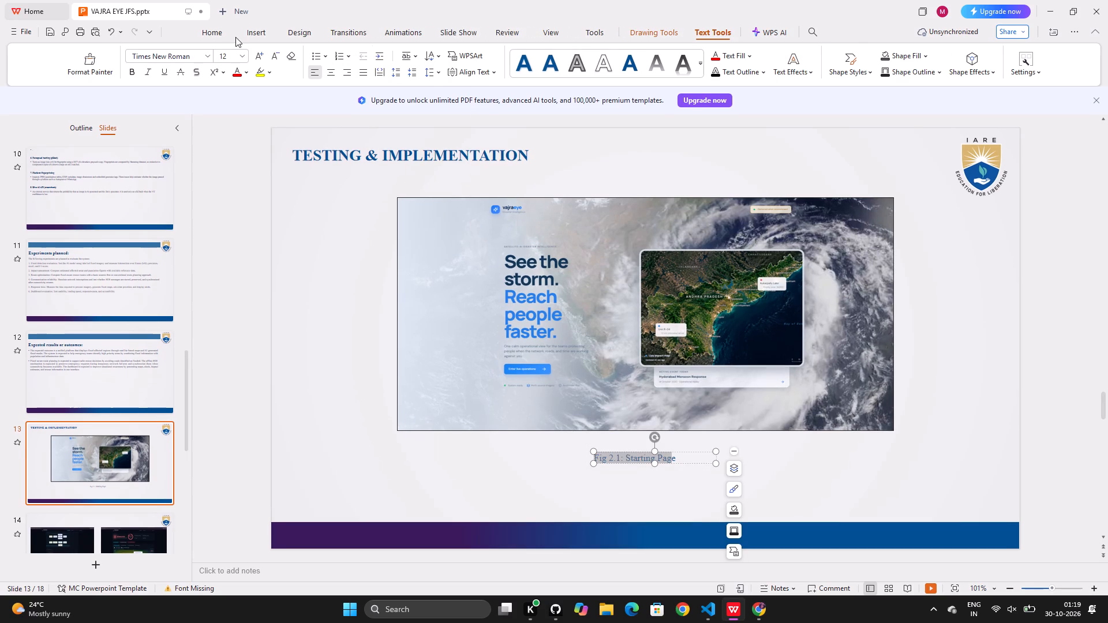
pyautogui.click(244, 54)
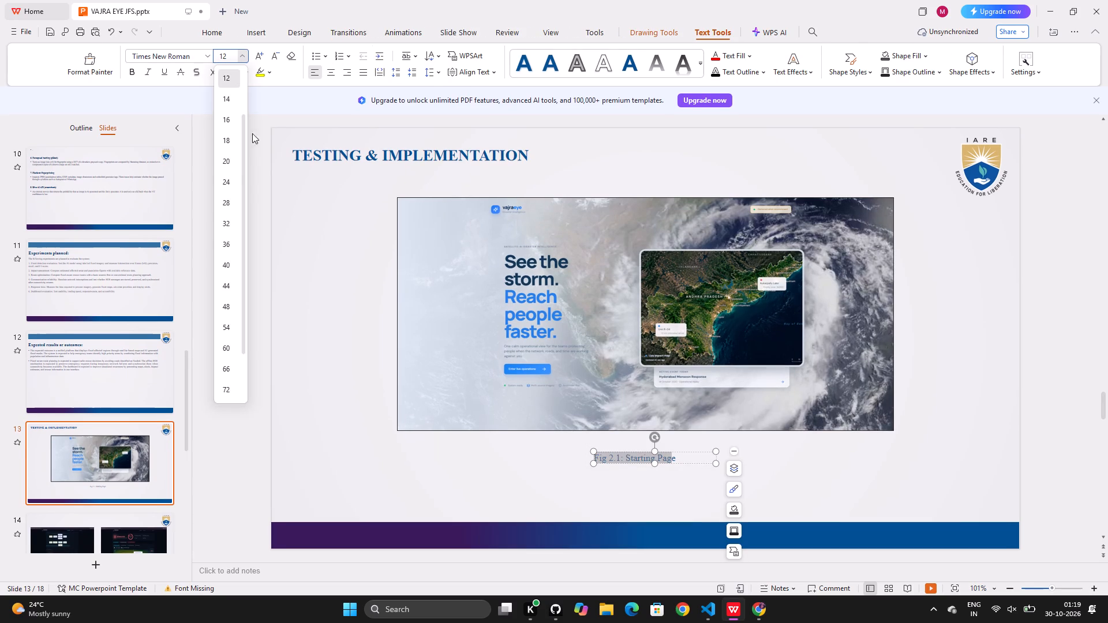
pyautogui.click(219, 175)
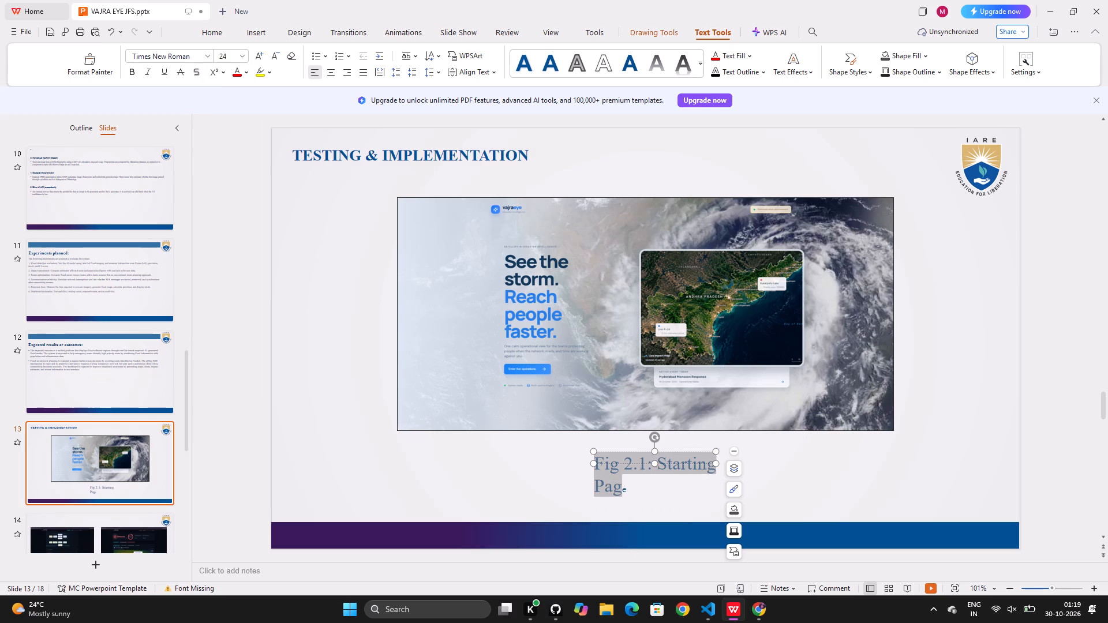
# Shift the Fig 2.1 caption along and enlarge its text box so the text fits on one line.
pyautogui.moveTo(709, 464); pyautogui.dragTo(774, 461)
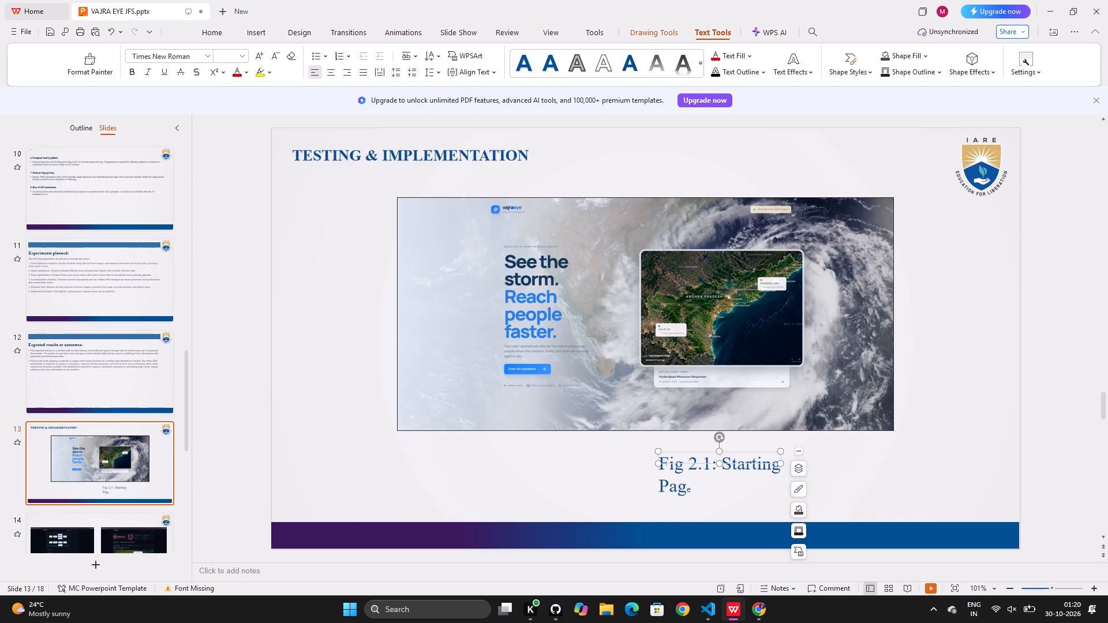
pyautogui.moveTo(782, 463); pyautogui.dragTo(801, 486)
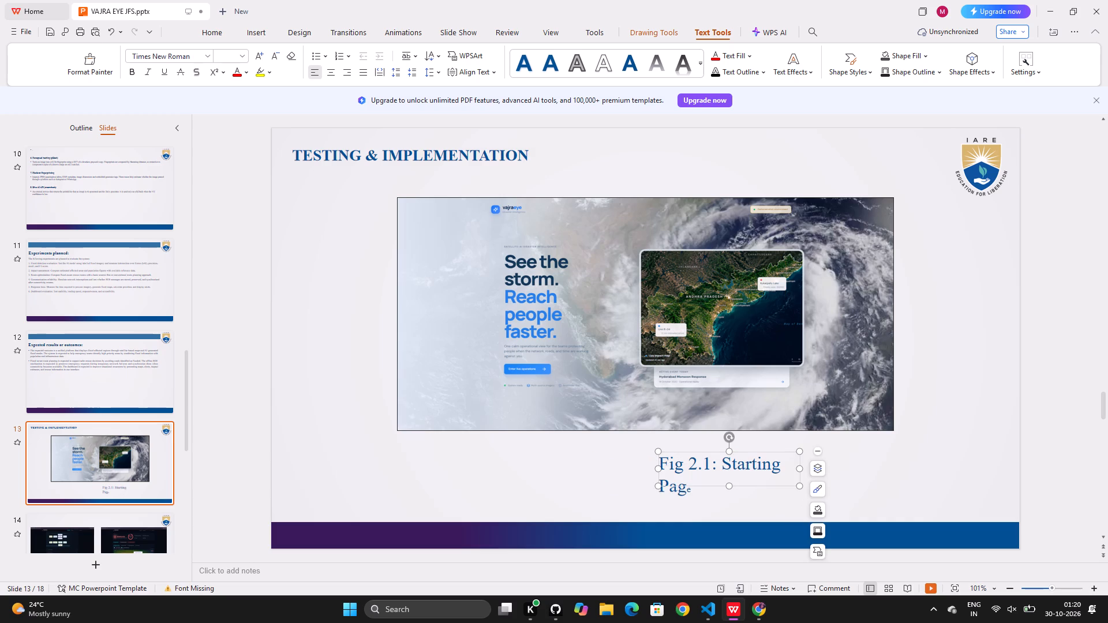
pyautogui.moveTo(800, 470); pyautogui.dragTo(961, 468)
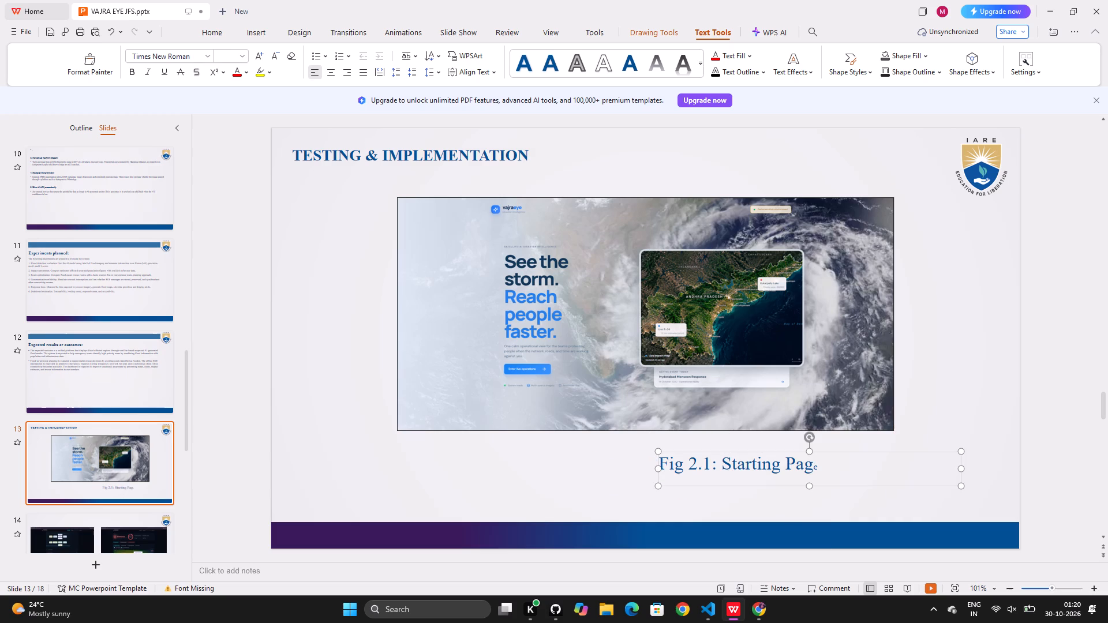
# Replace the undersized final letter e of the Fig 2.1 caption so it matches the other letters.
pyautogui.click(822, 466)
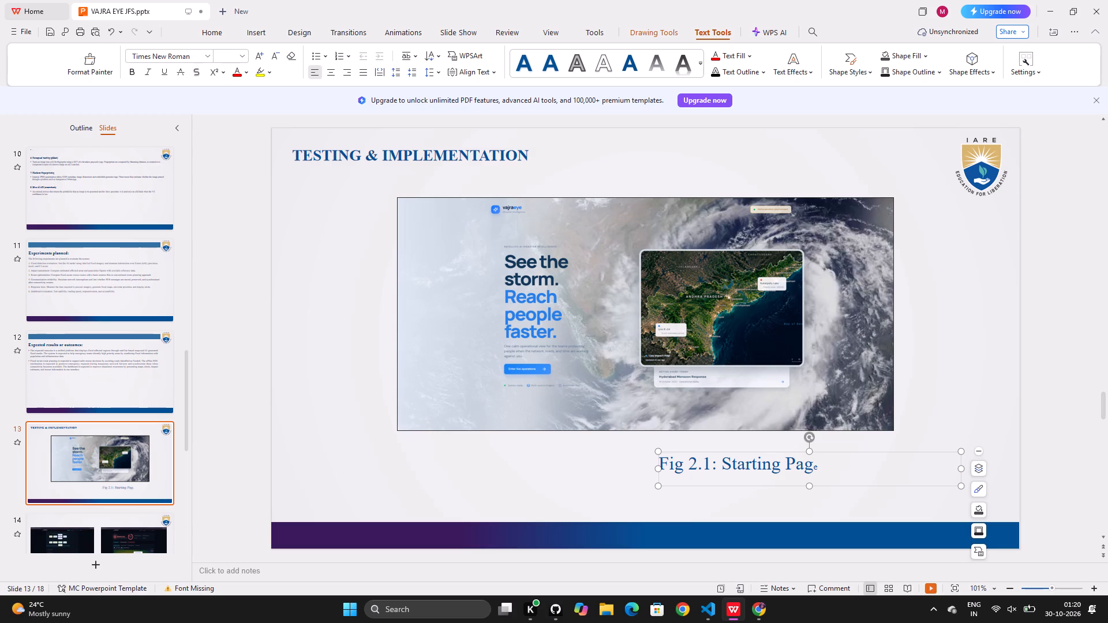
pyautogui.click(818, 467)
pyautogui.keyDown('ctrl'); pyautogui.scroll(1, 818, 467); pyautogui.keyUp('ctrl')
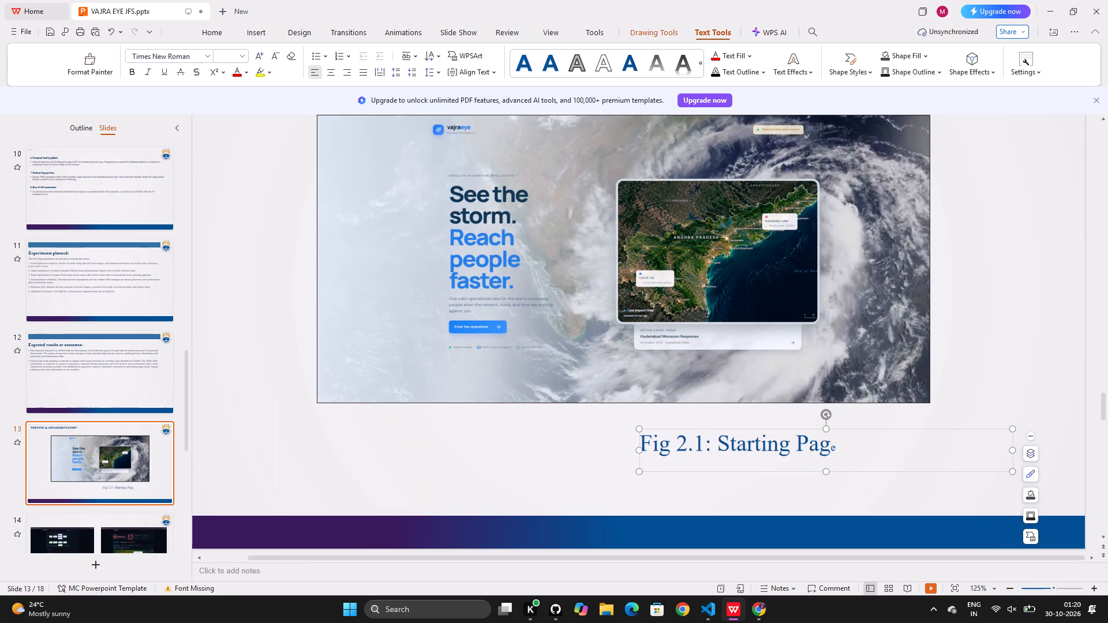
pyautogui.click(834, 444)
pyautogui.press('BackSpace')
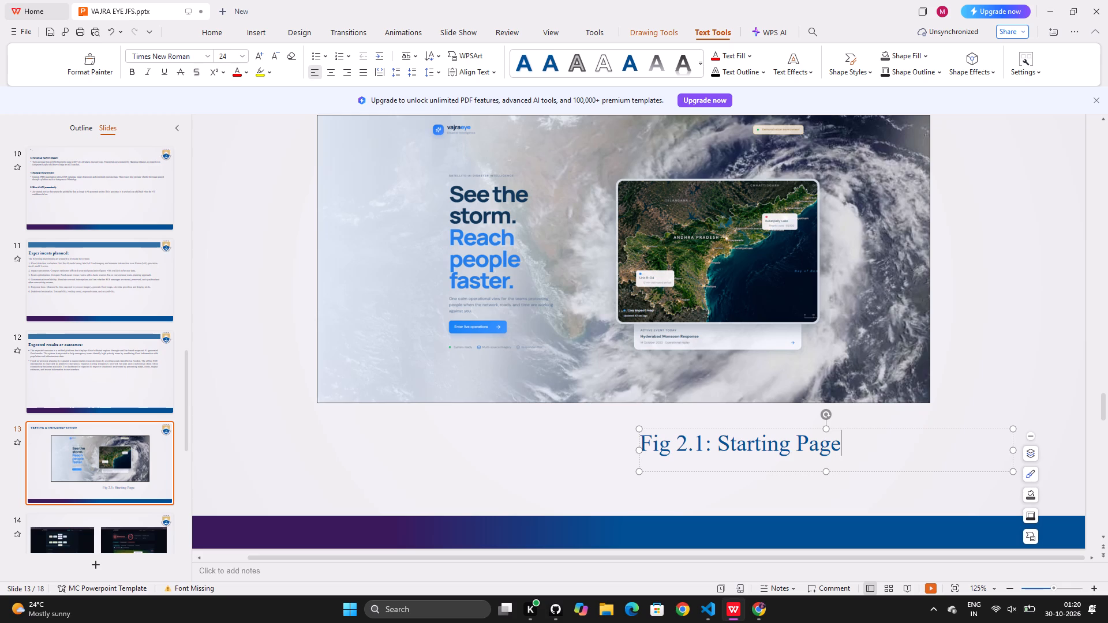
# Set the whole Fig 2.1: Starting Page caption to font size 16.
pyautogui.moveTo(841, 445); pyautogui.dragTo(641, 455)
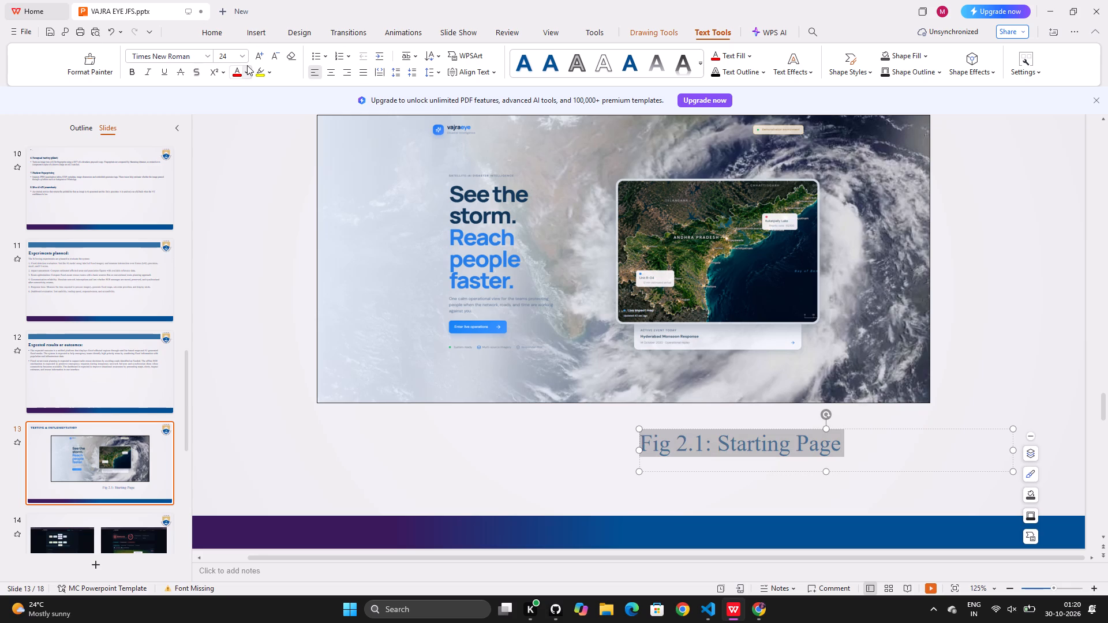
pyautogui.click(246, 51)
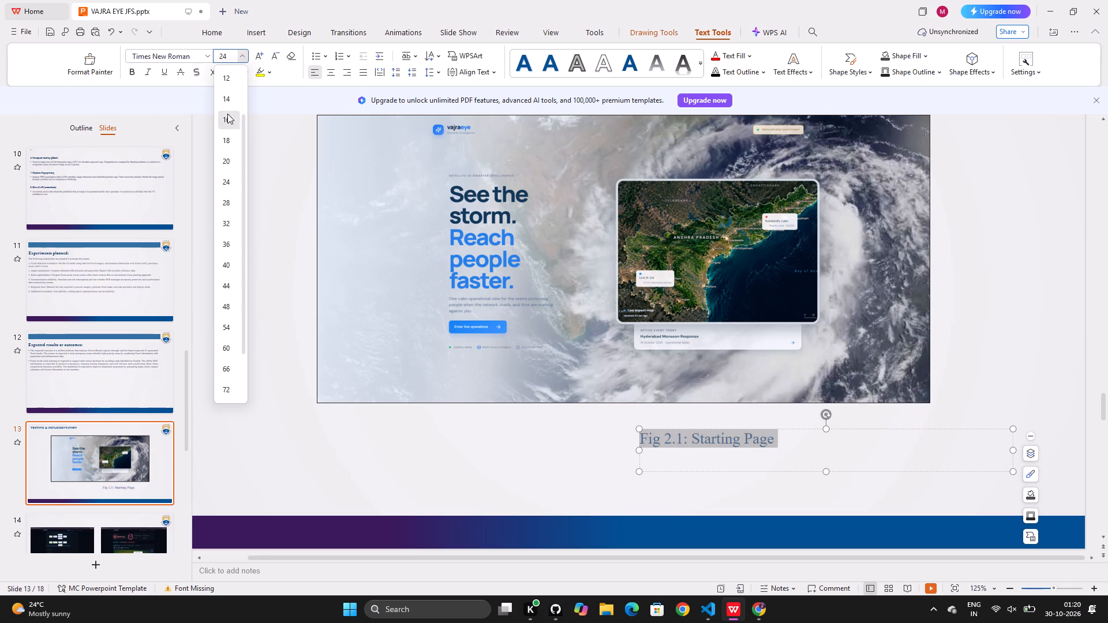
pyautogui.click(229, 129)
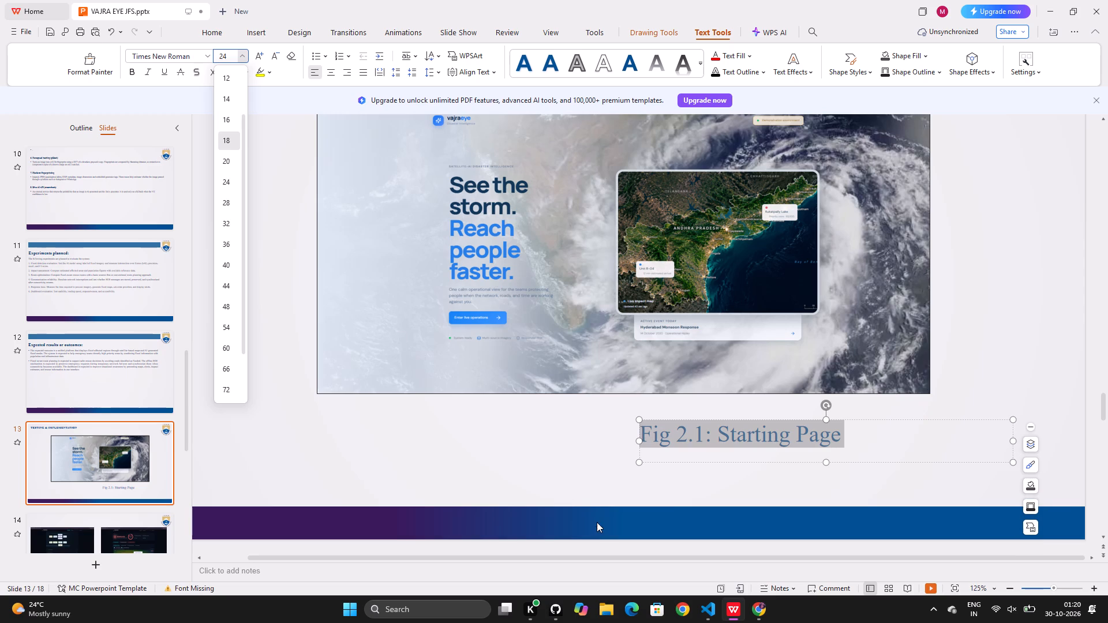
pyautogui.doubleClick(230, 121)
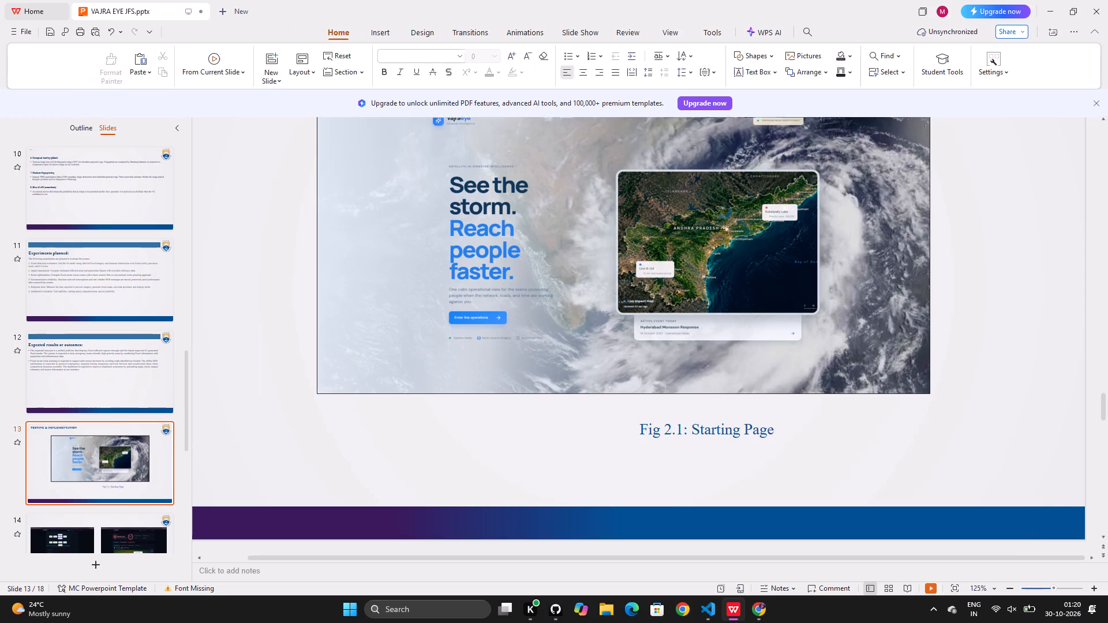
# Move the Fig 2.1: Starting Page caption back beneath the middle of the landing page screenshot.
pyautogui.click(708, 424)
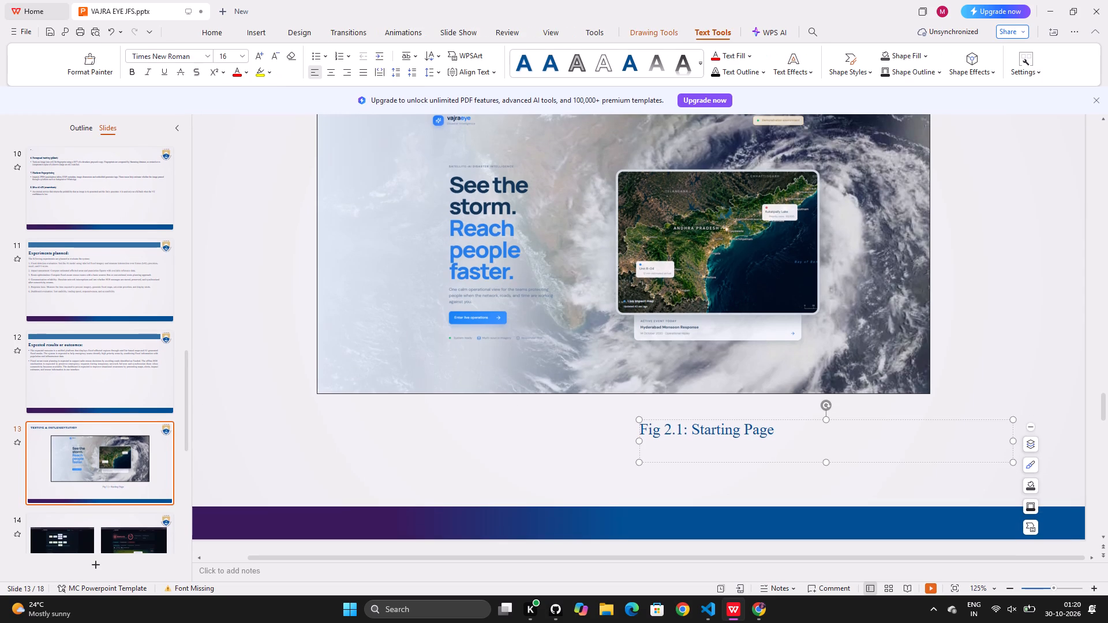
pyautogui.moveTo(694, 420); pyautogui.dragTo(552, 412)
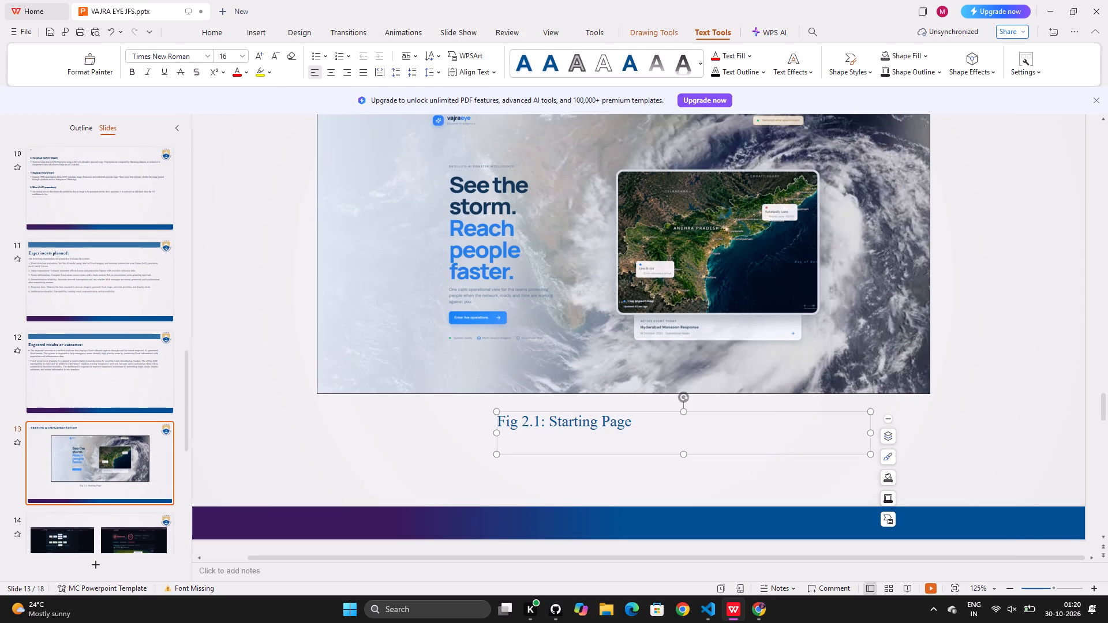
pyautogui.click(997, 420)
pyautogui.keyDown('ctrl'); pyautogui.scroll(-1, 997, 420); pyautogui.keyUp('ctrl')
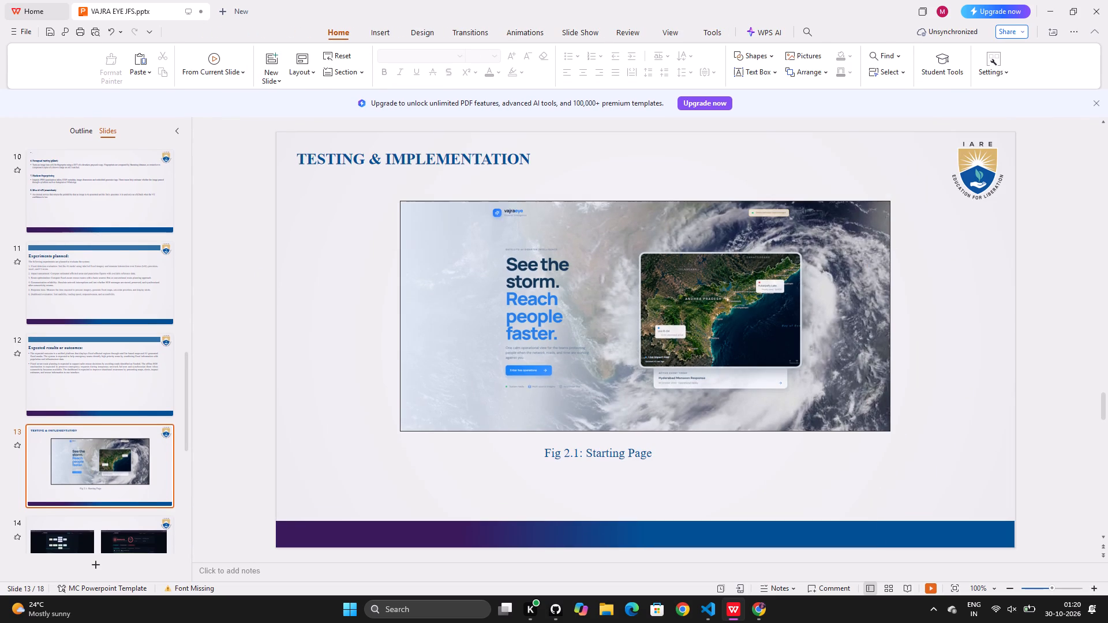
# Delete slide 15 with the old Fig 2.5 Source Detecting Report screenshot.
pyautogui.scroll(-1, 55, 478)
pyautogui.click(89, 202)
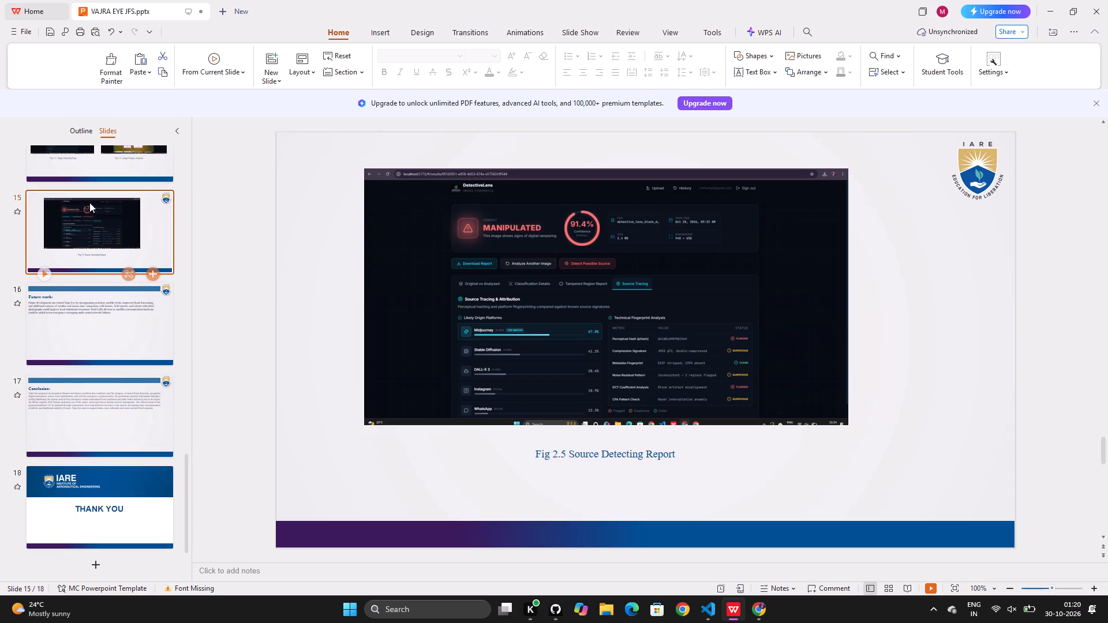
pyautogui.press('Delete')
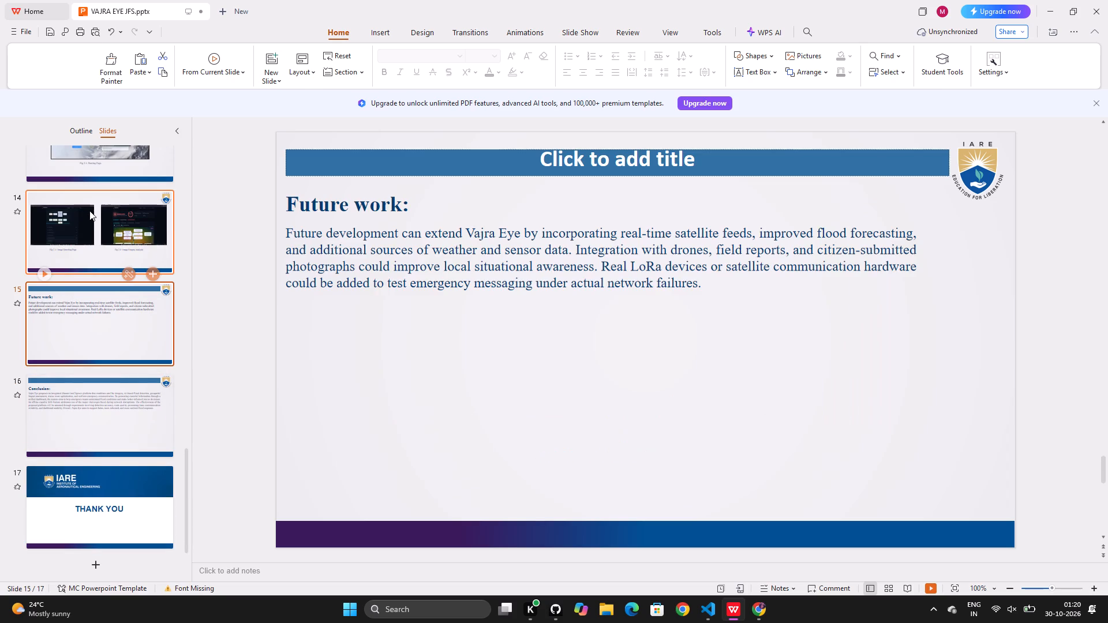
# Clear the old Fig 2.3 Image Detecting Page and Fig 2.4 Image Forgery Analysis screenshots and captions from slide 14.
pyautogui.click(89, 211)
pyautogui.click(465, 359)
pyautogui.press('Delete')
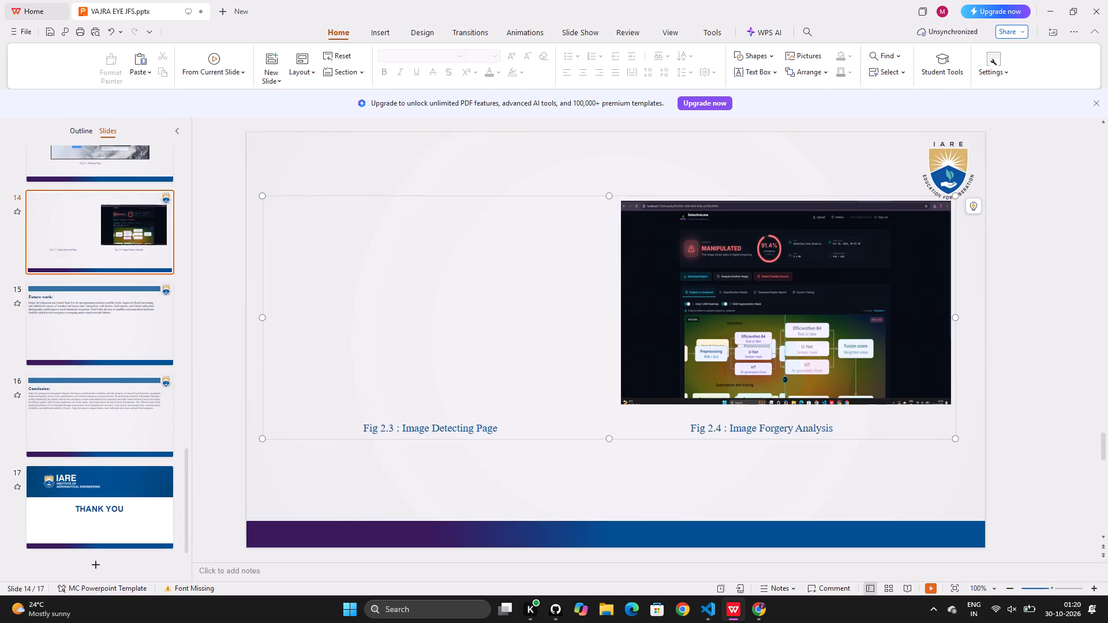
pyautogui.click(706, 297)
pyautogui.press('BackSpace')
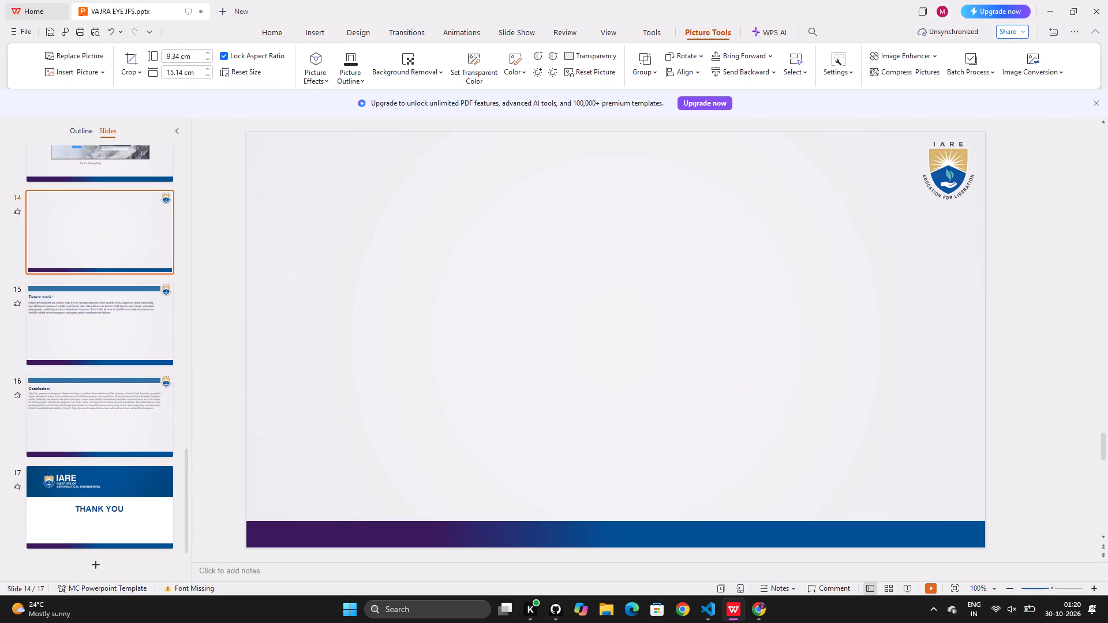
# Switch to Chrome, enter the Vajra Eye site's live operations and start a screen capture of the Command center page.
pyautogui.hotkey('alt', 'Tab')
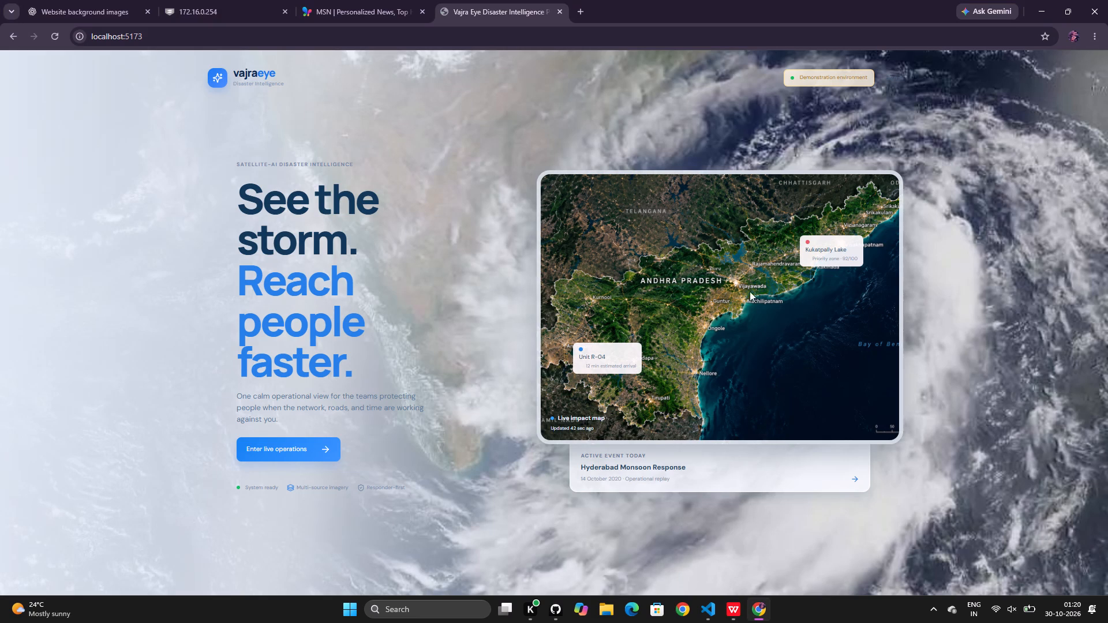
pyautogui.click(282, 449)
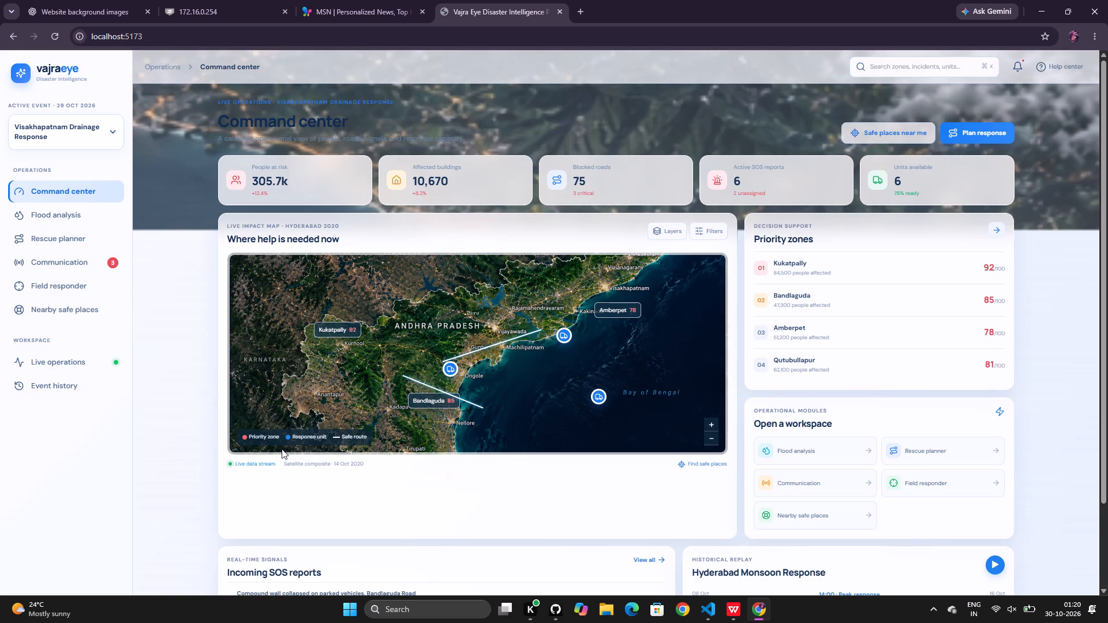
pyautogui.press('Print')
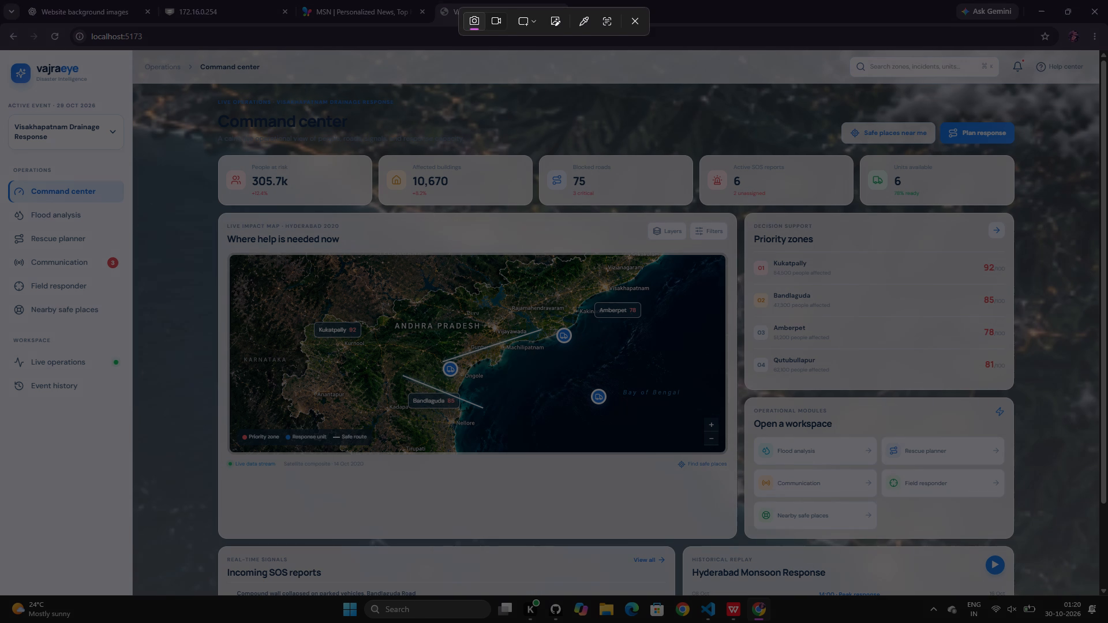
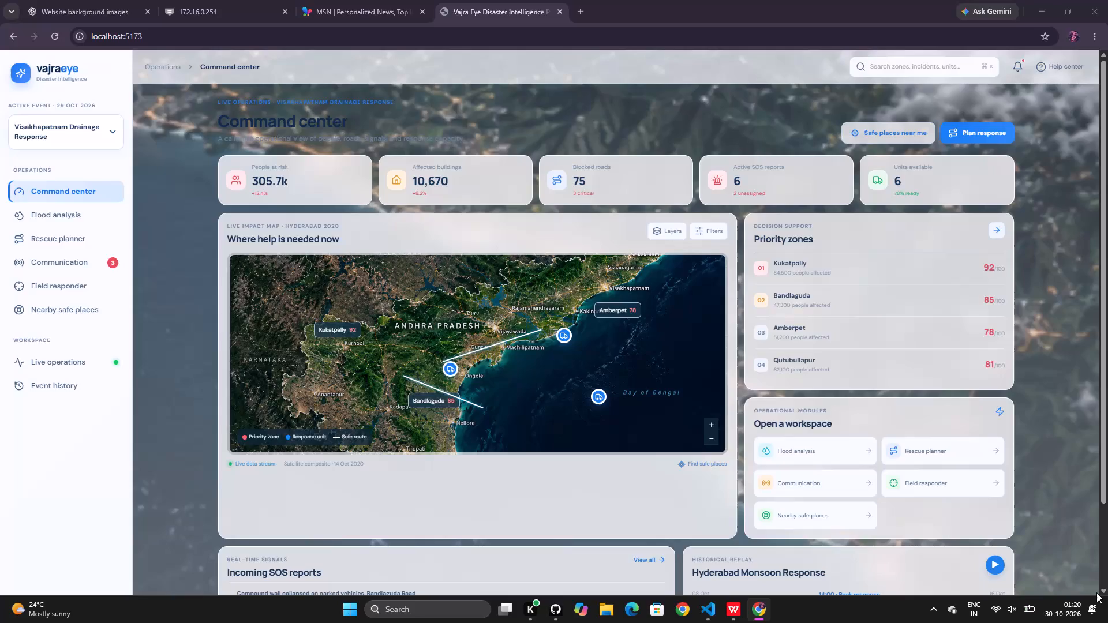
# Switch to the WPS presentation, paste the Command center capture onto slide 14, shrink it to about 11.24 by 22.59 cm and centre it.
pyautogui.hotkey('alt', 'Tab')
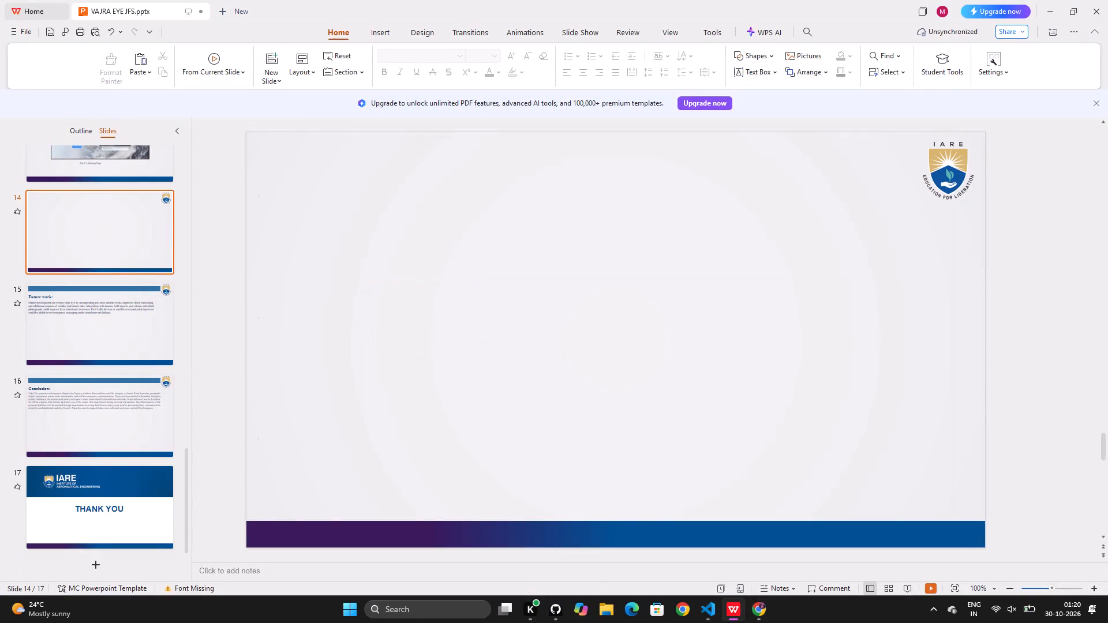
pyautogui.hotkey('ctrl', 'v')
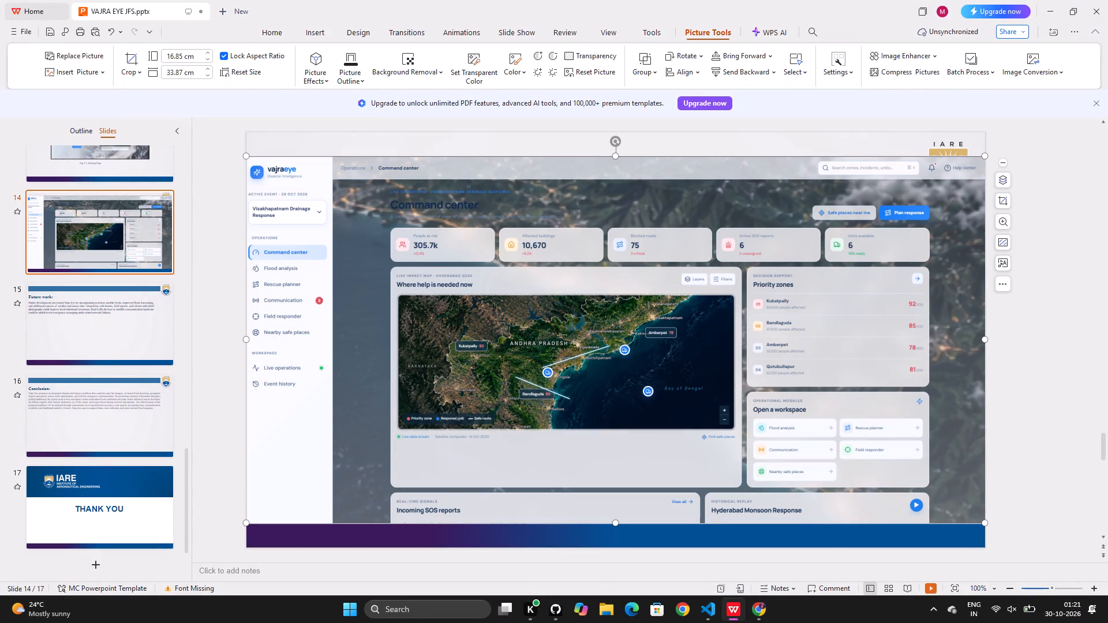
pyautogui.moveTo(244, 523); pyautogui.dragTo(546, 400)
pyautogui.moveTo(696, 302); pyautogui.dragTo(547, 348)
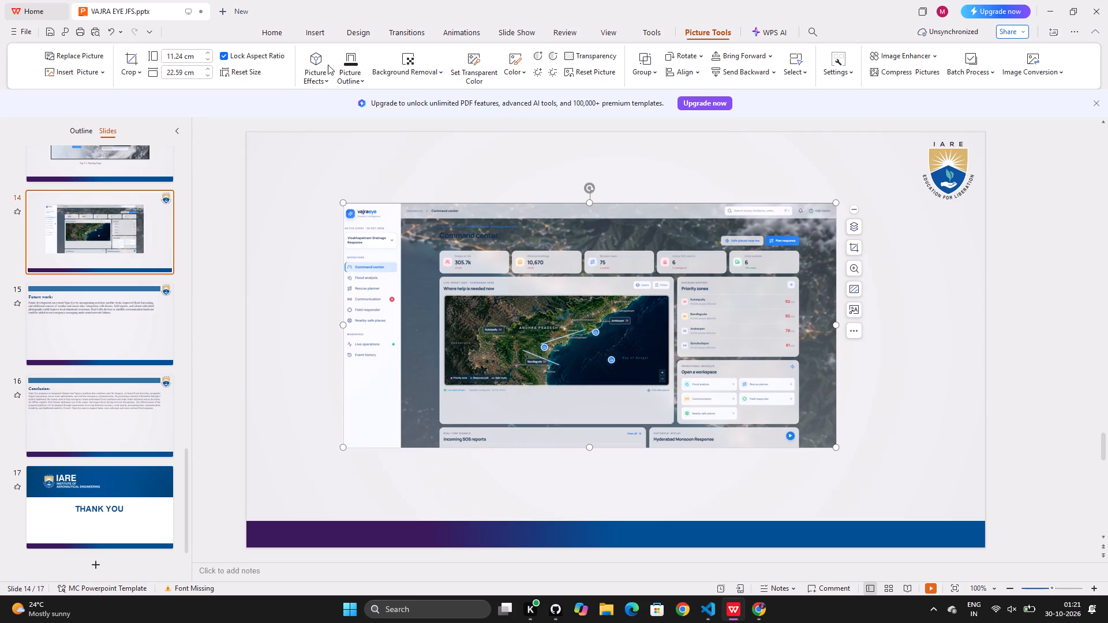
# Add a thin dark outline to the Command center screenshot and move it up on slide 14 to free space beneath.
pyautogui.click(346, 67)
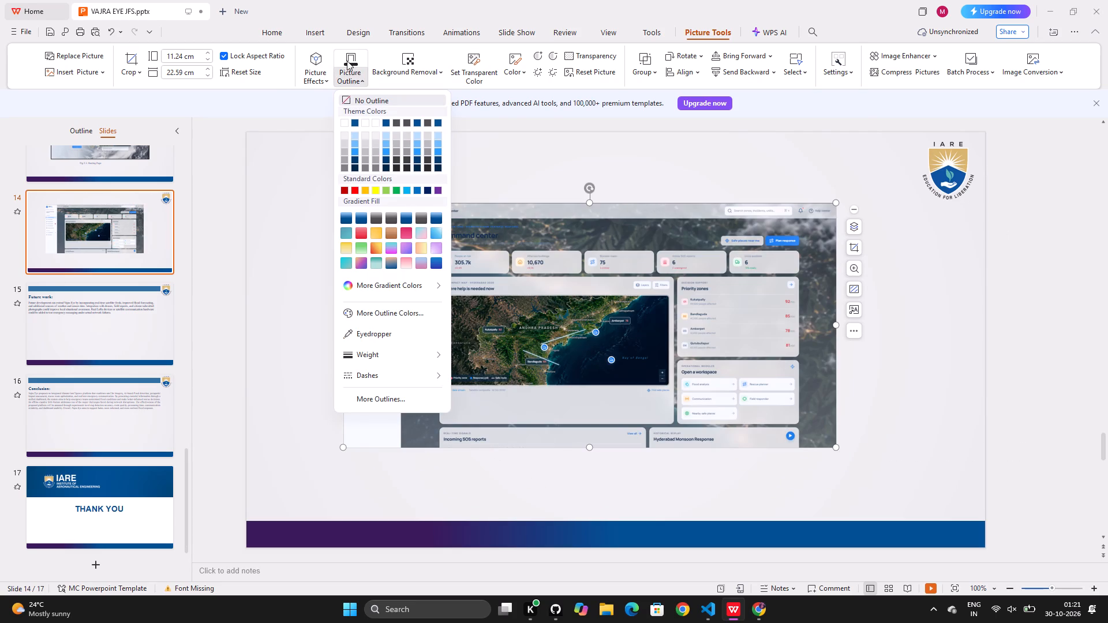
pyautogui.click(347, 60)
pyautogui.moveTo(517, 272); pyautogui.dragTo(522, 251)
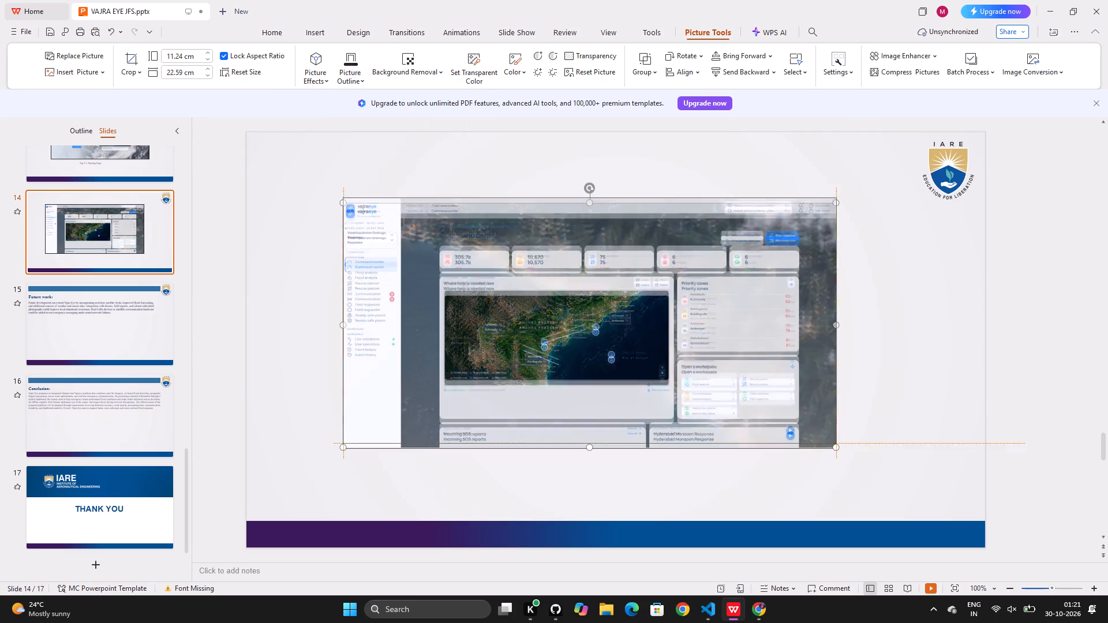
pyautogui.moveTo(522, 251); pyautogui.dragTo(528, 228)
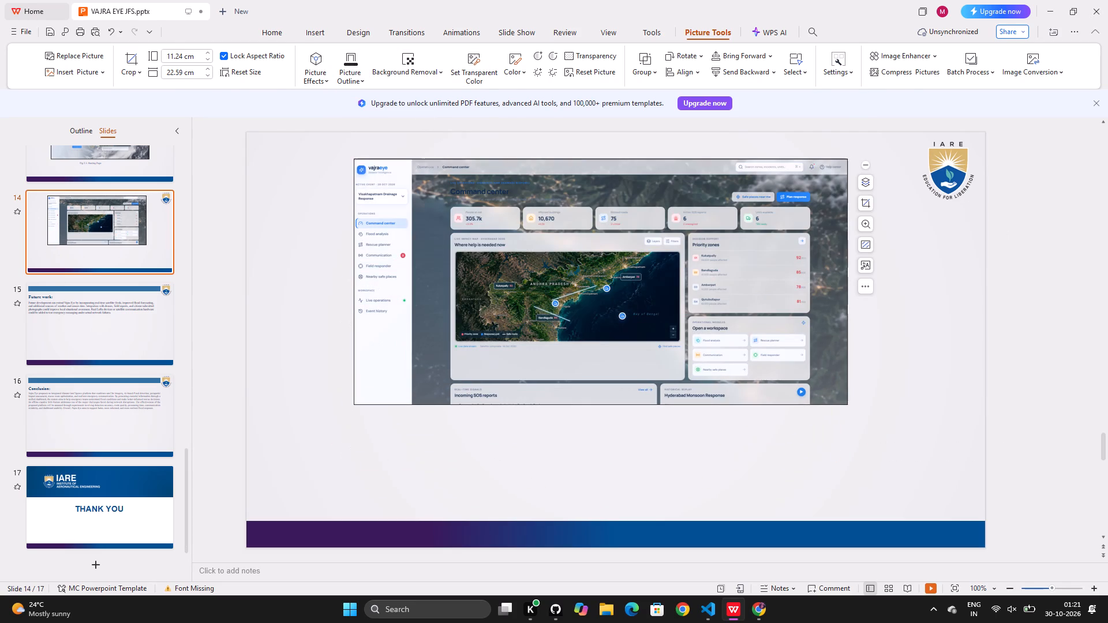
pyautogui.click(648, 430)
# Add a text box beneath the Command center screenshot with the caption "2.2 Dashboard".
pyautogui.click(506, 286)
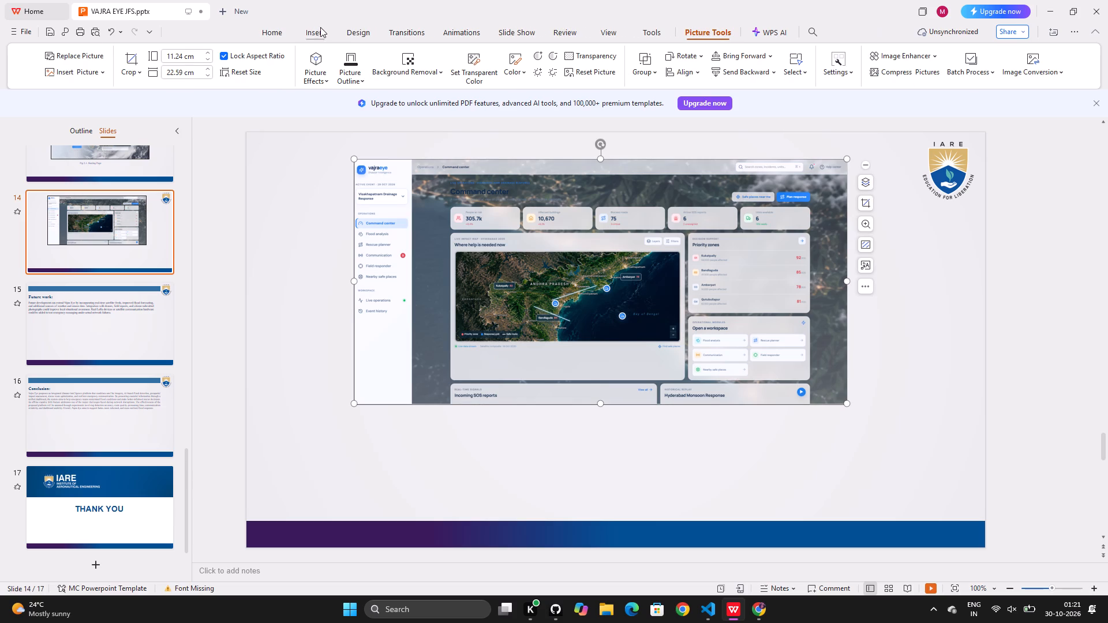
pyautogui.click(320, 29)
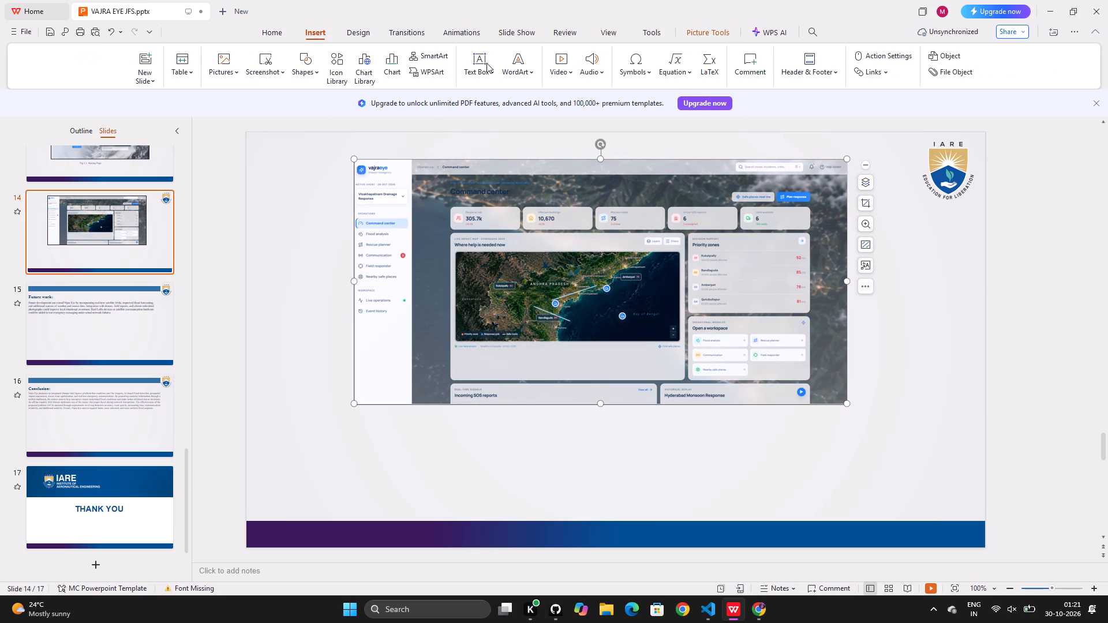
pyautogui.click(491, 67)
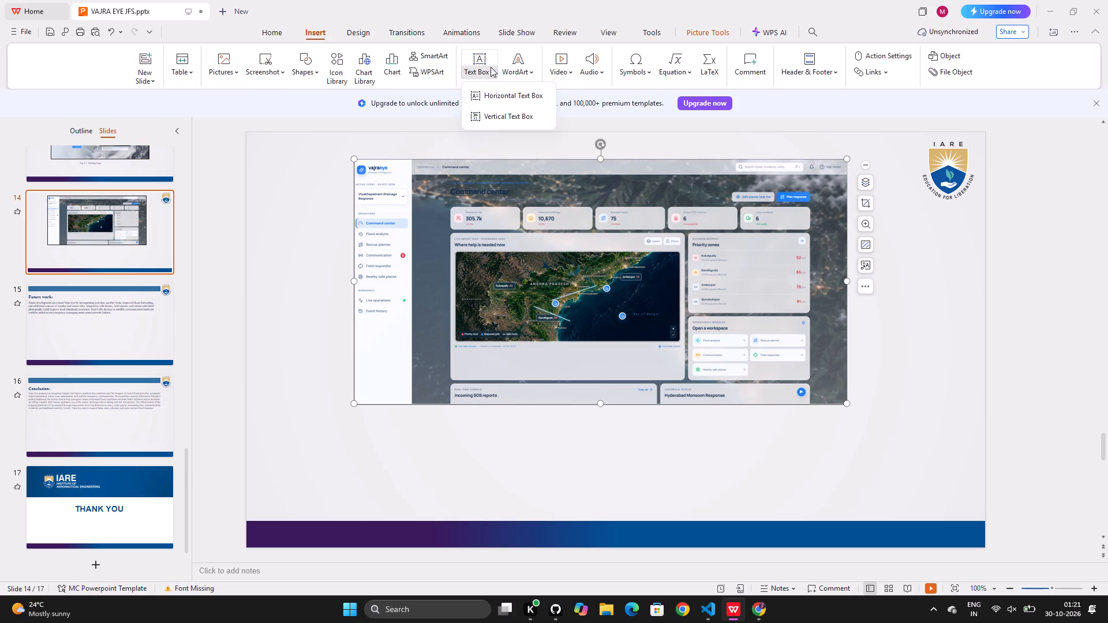
pyautogui.click(494, 93)
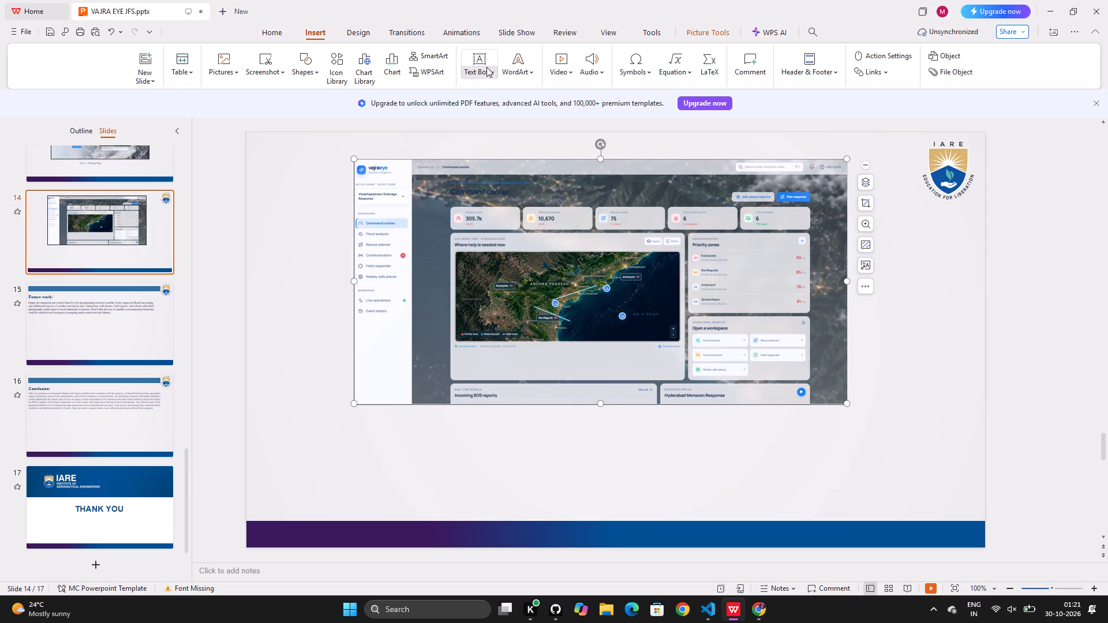
pyautogui.click(486, 67)
pyautogui.click(478, 448)
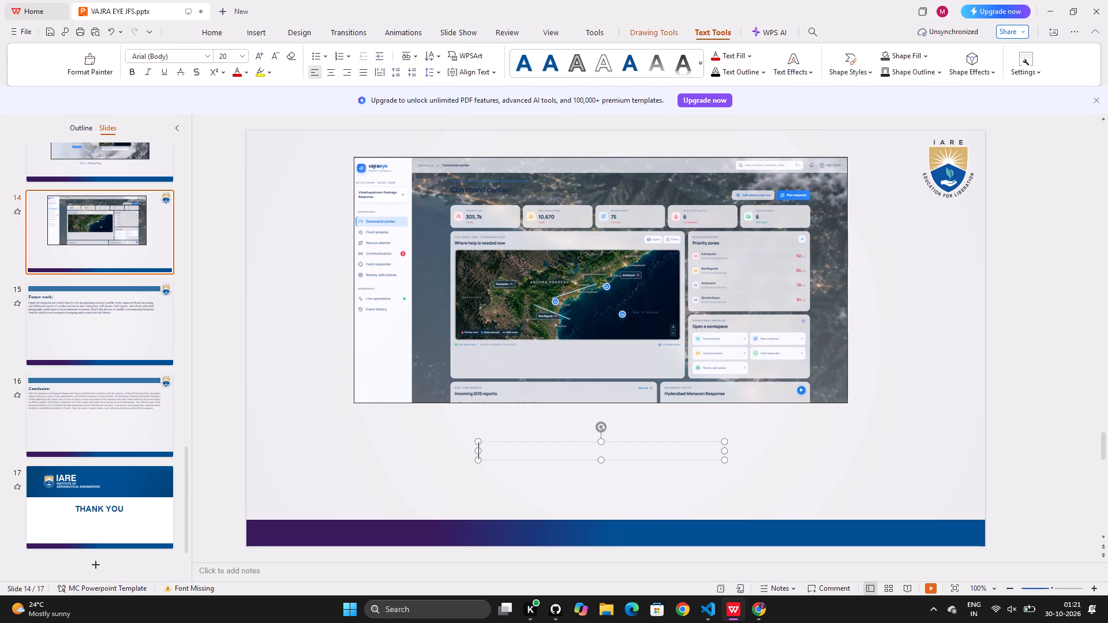
pyautogui.write('2.2')
pyautogui.press('space')
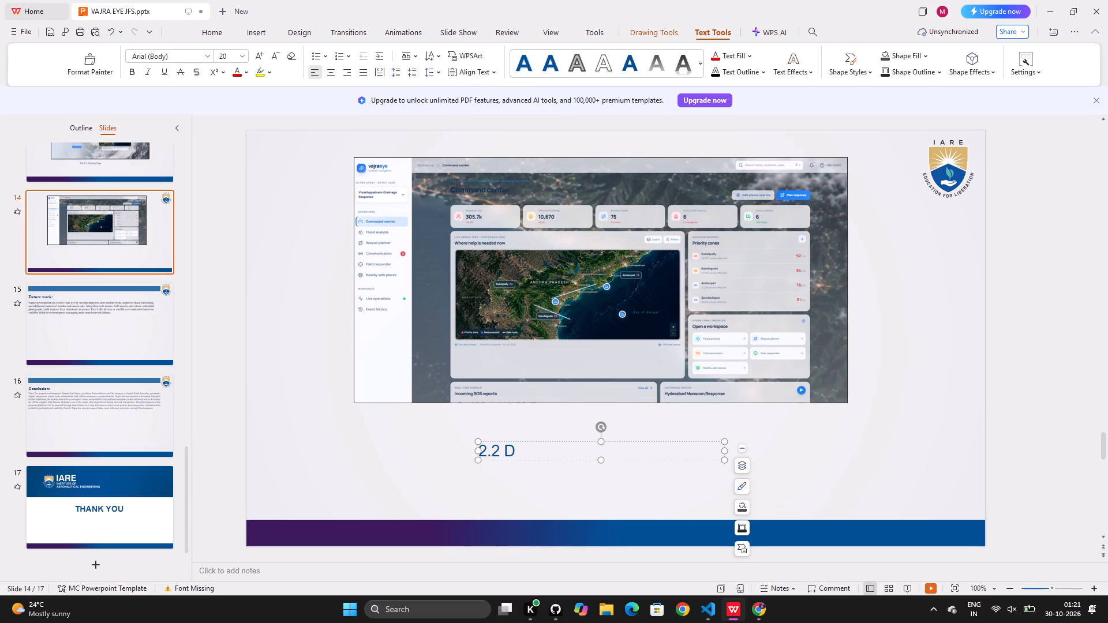
pyautogui.press('s')
pyautogui.press('BackSpace')
pyautogui.press('a')
pyautogui.write('shboard')
# Move the 2.2 Dashboard caption beneath the middle of the Command center screenshot.
pyautogui.moveTo(546, 441); pyautogui.dragTo(590, 433)
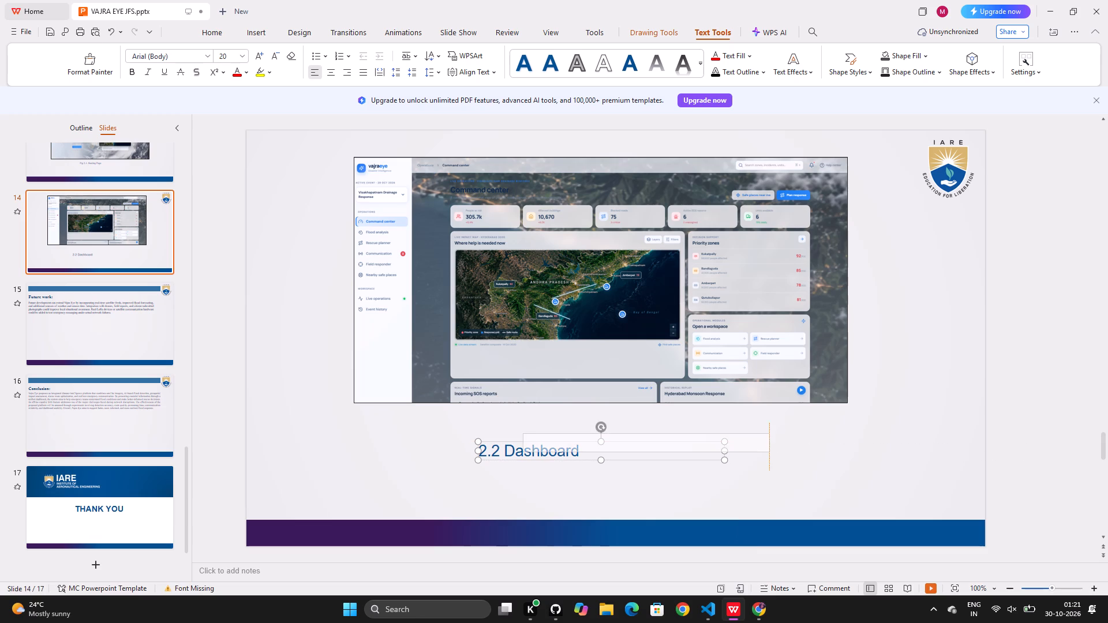
pyautogui.moveTo(590, 433); pyautogui.dragTo(587, 433)
pyautogui.click(605, 496)
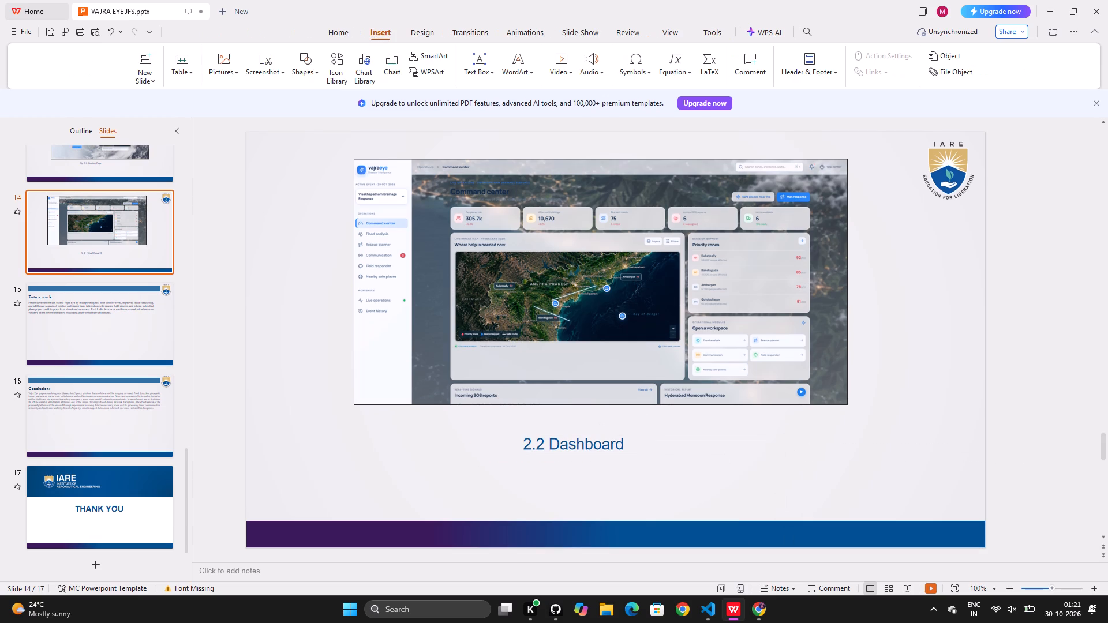
pyautogui.click(564, 445)
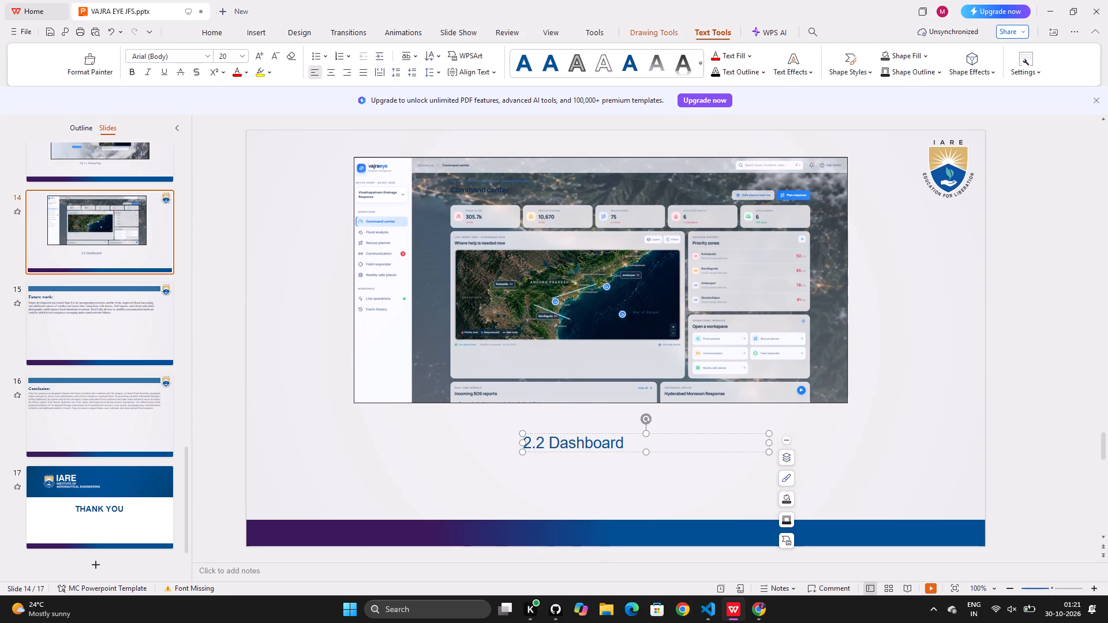
pyautogui.moveTo(564, 434); pyautogui.dragTo(583, 432)
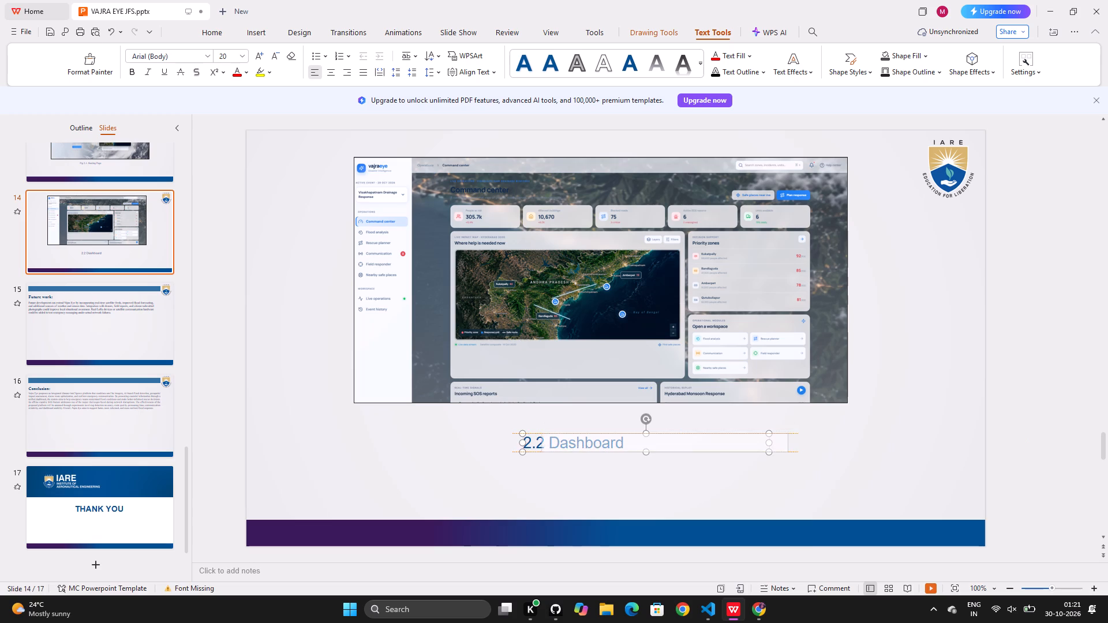
pyautogui.moveTo(583, 432); pyautogui.dragTo(583, 433)
# Review the whole presentation slide by slide from the title slide to the closing THANK YOU slide.
pyautogui.click(59, 341)
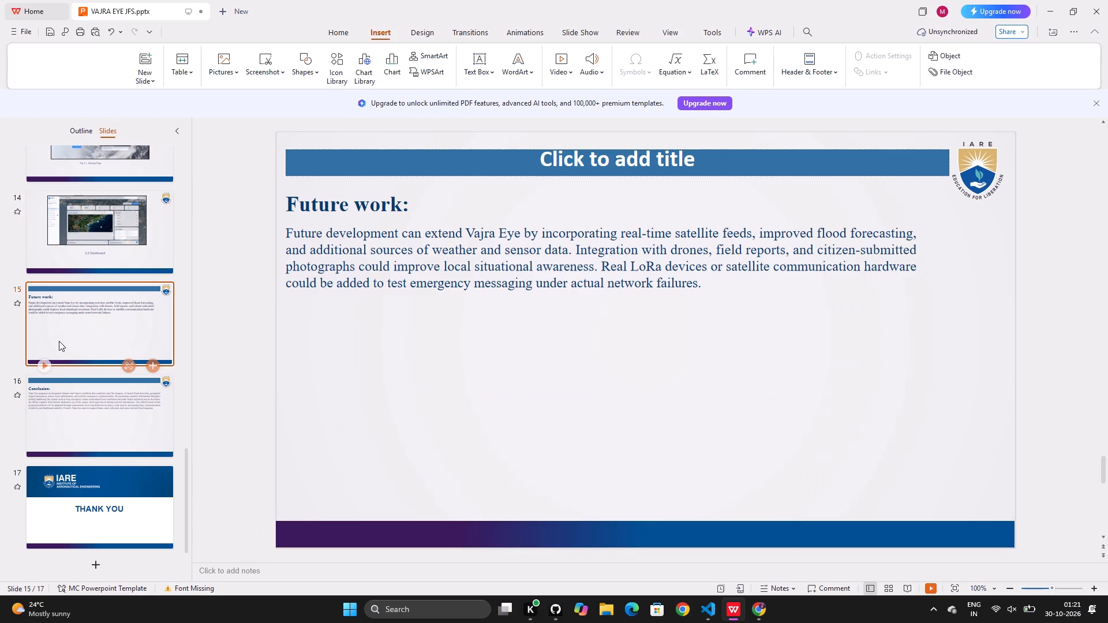
pyautogui.scroll(7, 111, 238)
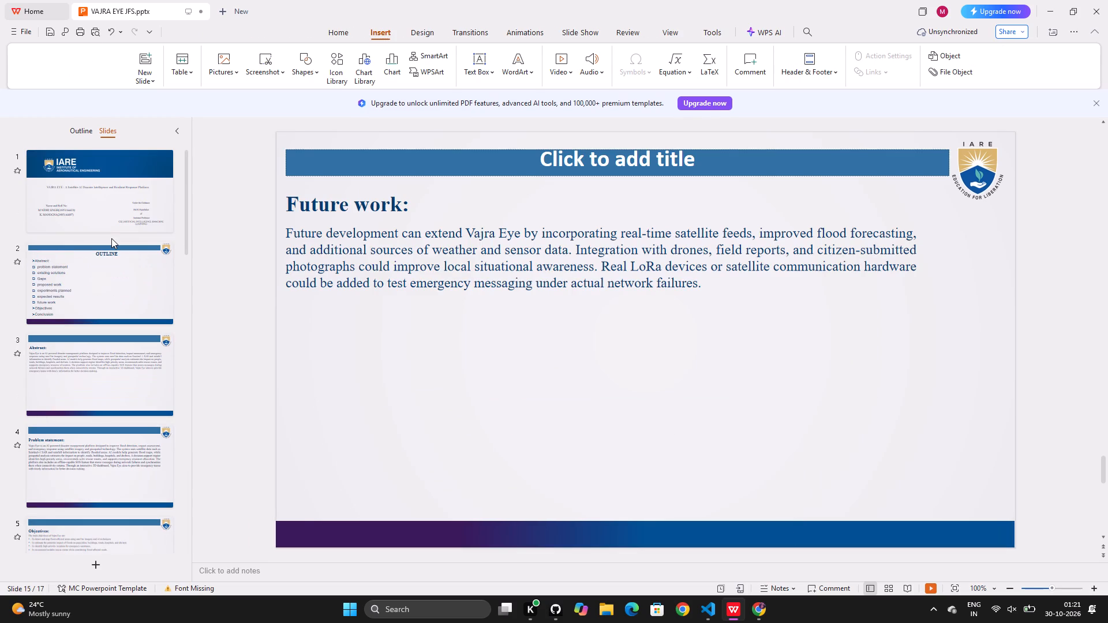
pyautogui.click(116, 205)
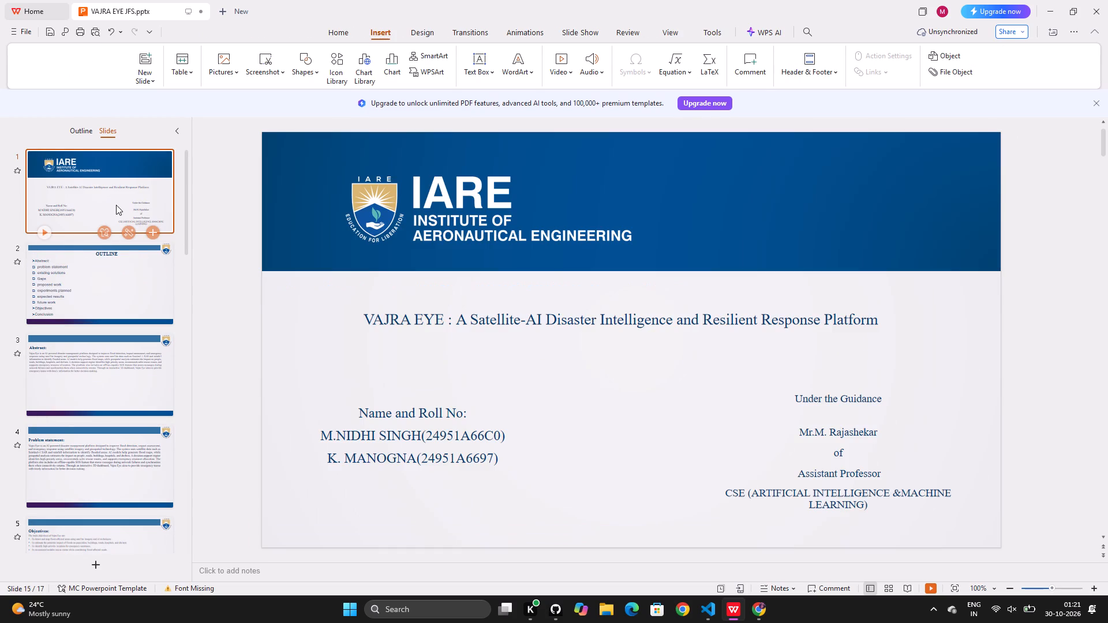
pyautogui.press('Down')
pyautogui.press('Down')
pyautogui.press('Down')
pyautogui.press('Down')
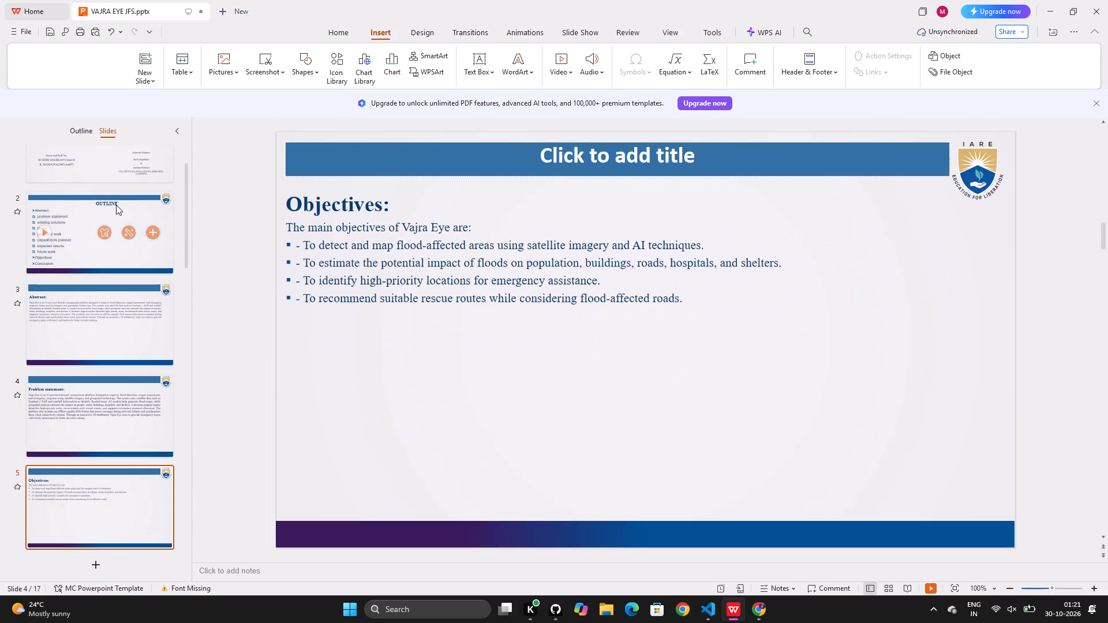
pyautogui.press('Down')
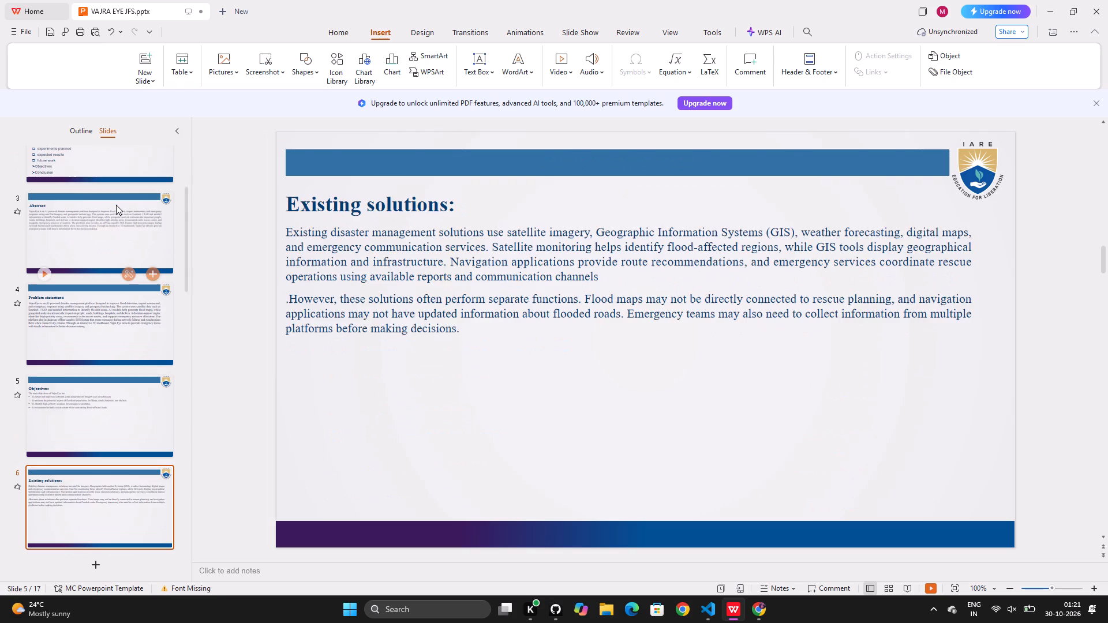
pyautogui.press('Down')
pyautogui.press('Down')
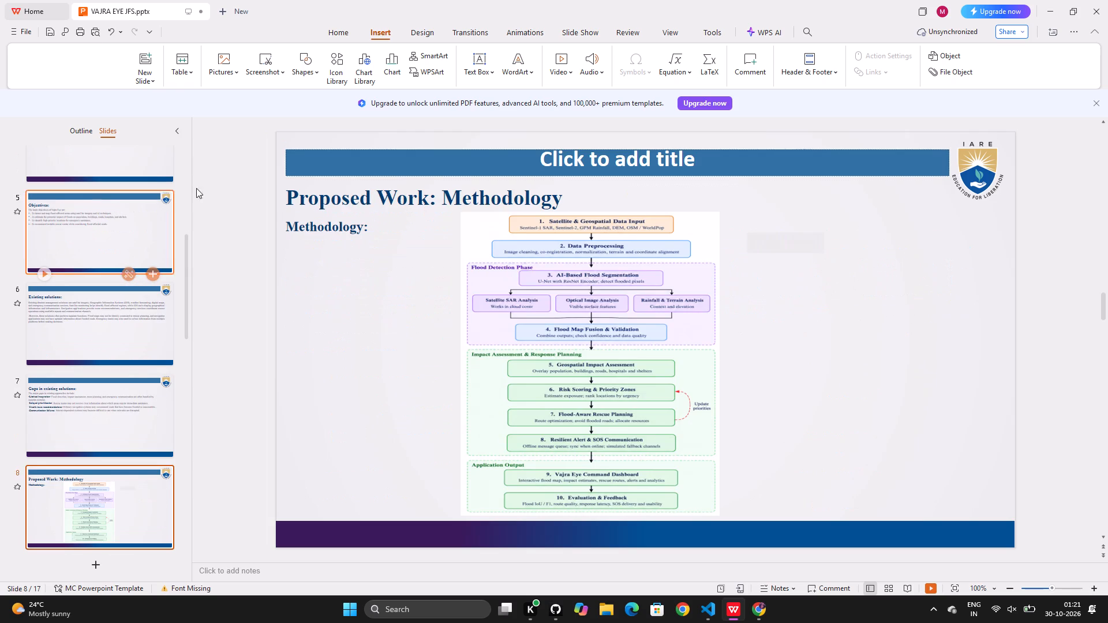
pyautogui.press('Down')
pyautogui.press('Down')
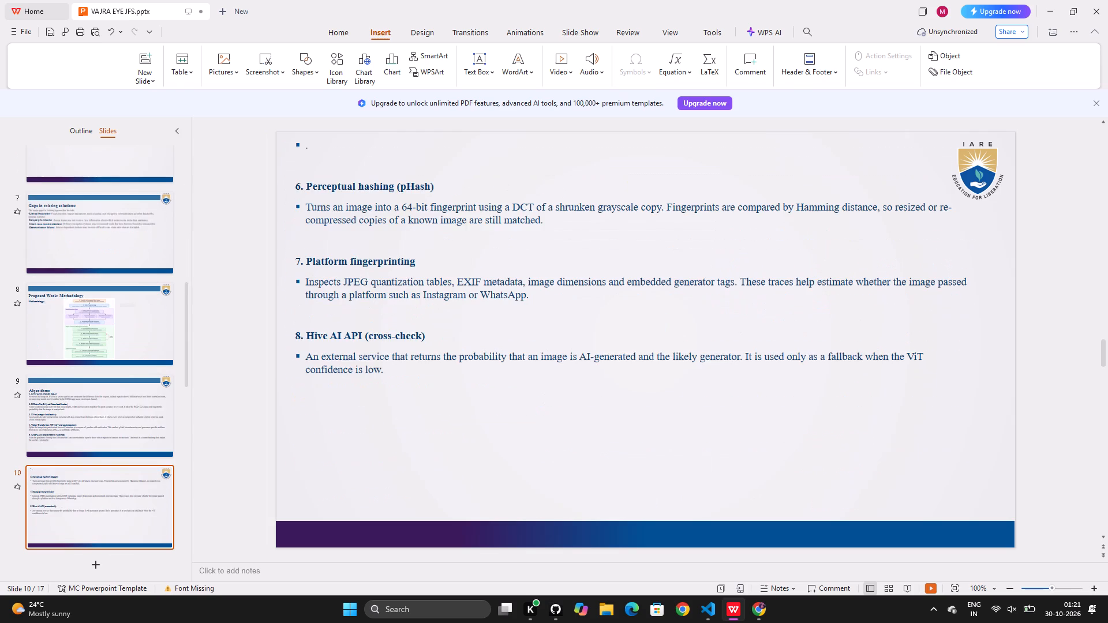
pyautogui.press('Down')
pyautogui.press('Down')
pyautogui.press('Down')
pyautogui.press('Down')
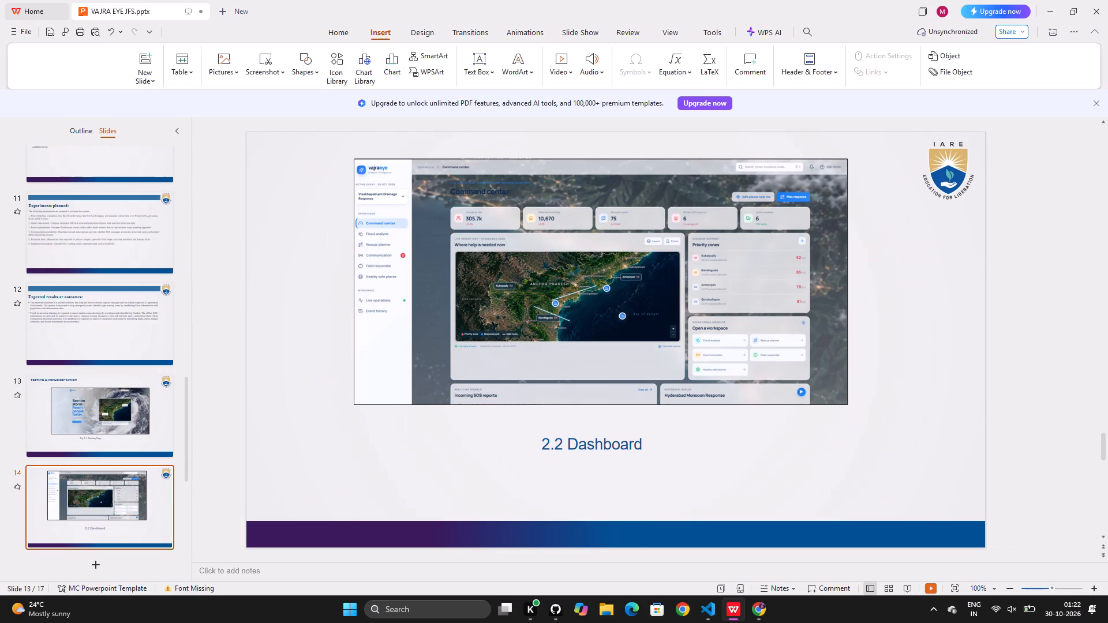
pyautogui.press('Down')
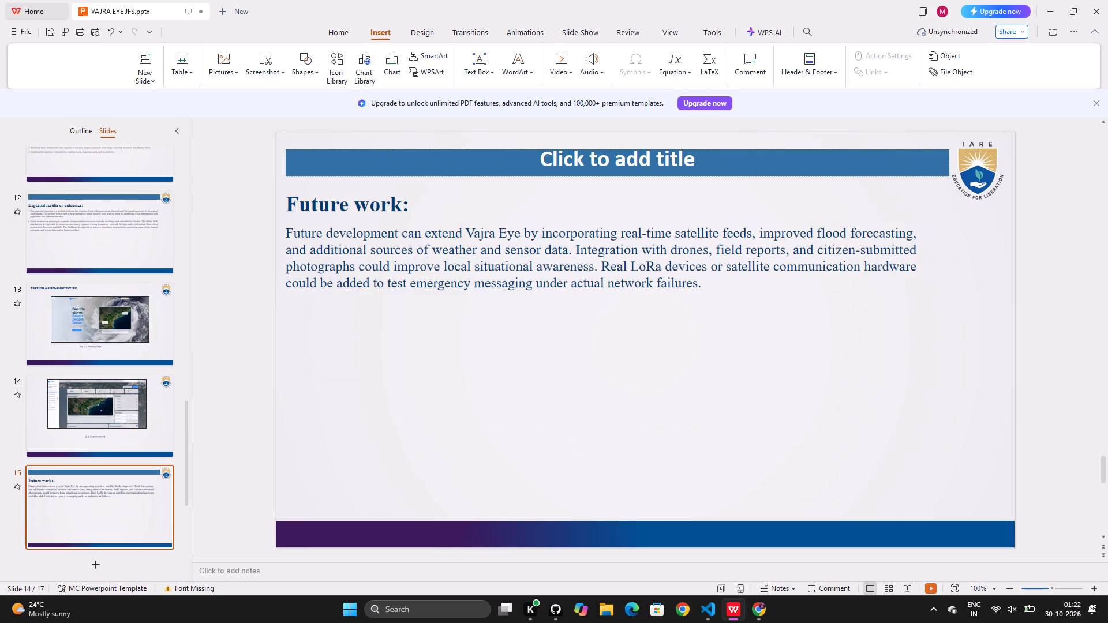
pyautogui.press('Up')
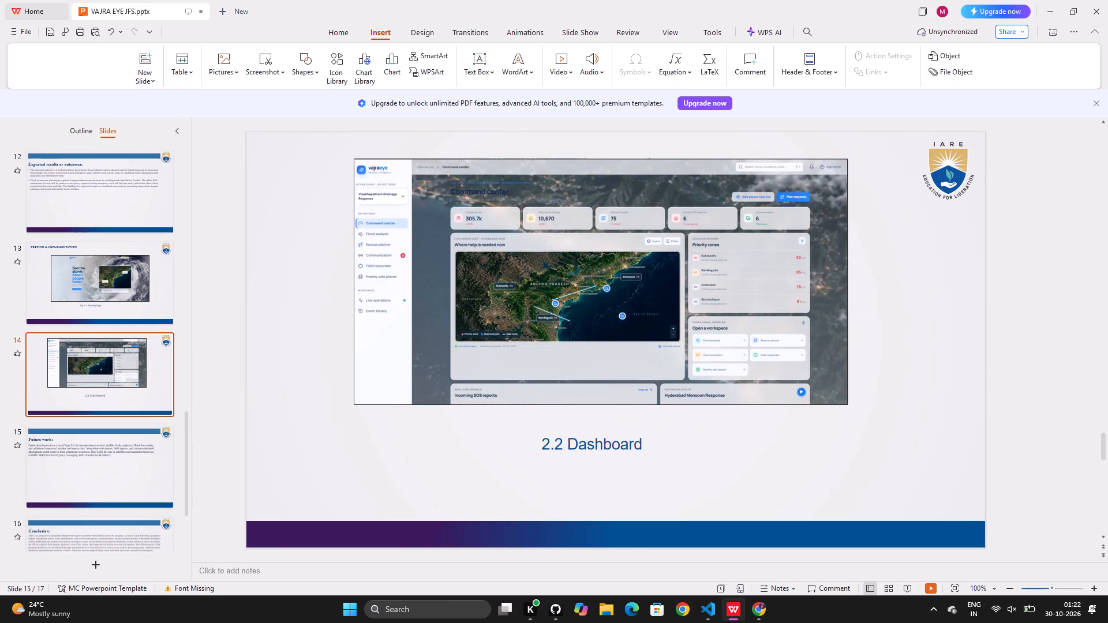
pyautogui.press('Up')
pyautogui.press('Down')
pyautogui.press('Down')
pyautogui.press('Down')
pyautogui.press('Down')
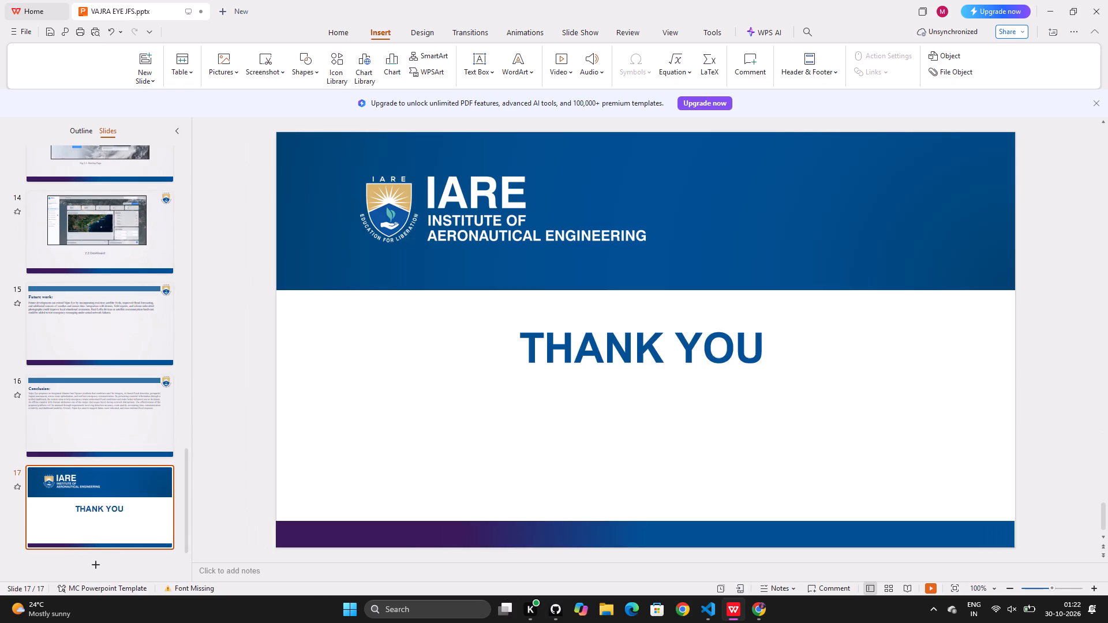
pyautogui.scroll(7, 562, 188)
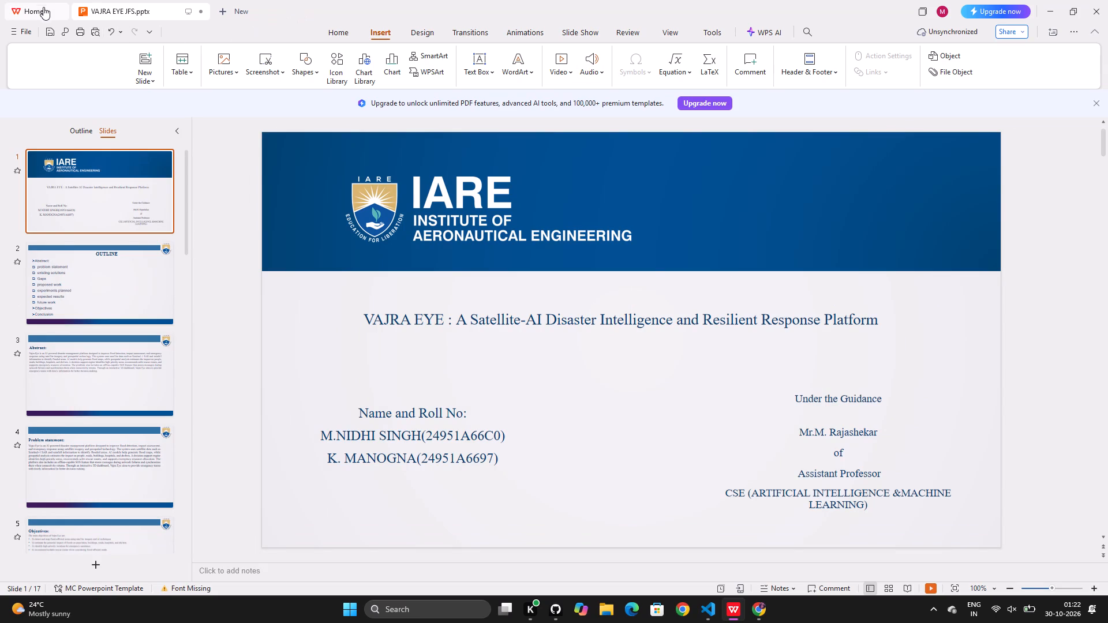
# Switch to the WPS Office home page and bring up the list of recent text documents.
pyautogui.click(37, 1)
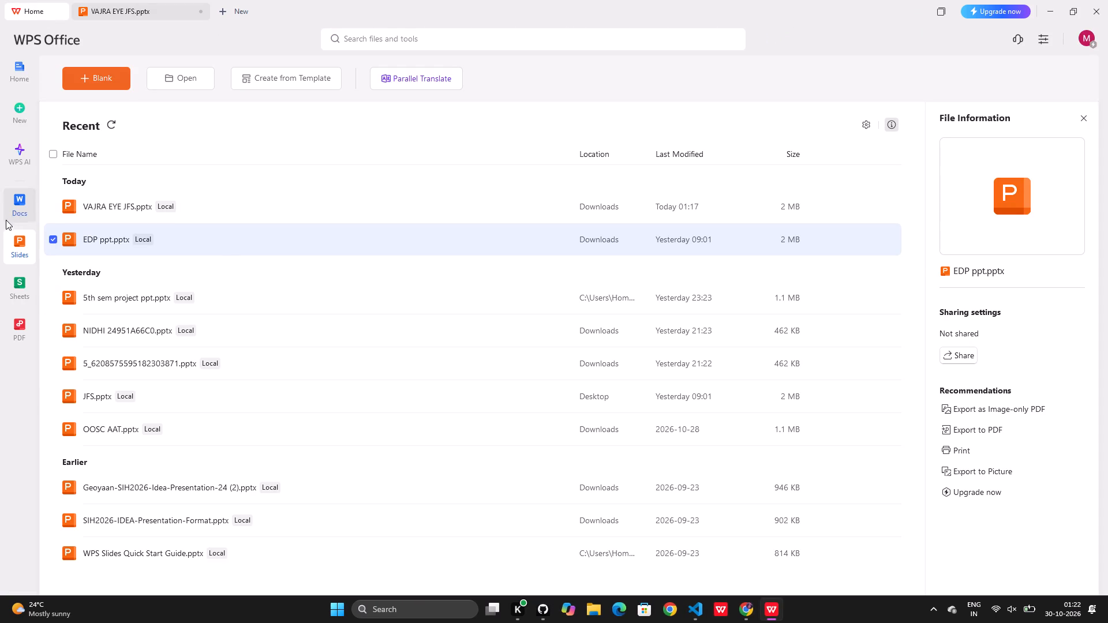
pyautogui.click(9, 334)
pyautogui.click(24, 197)
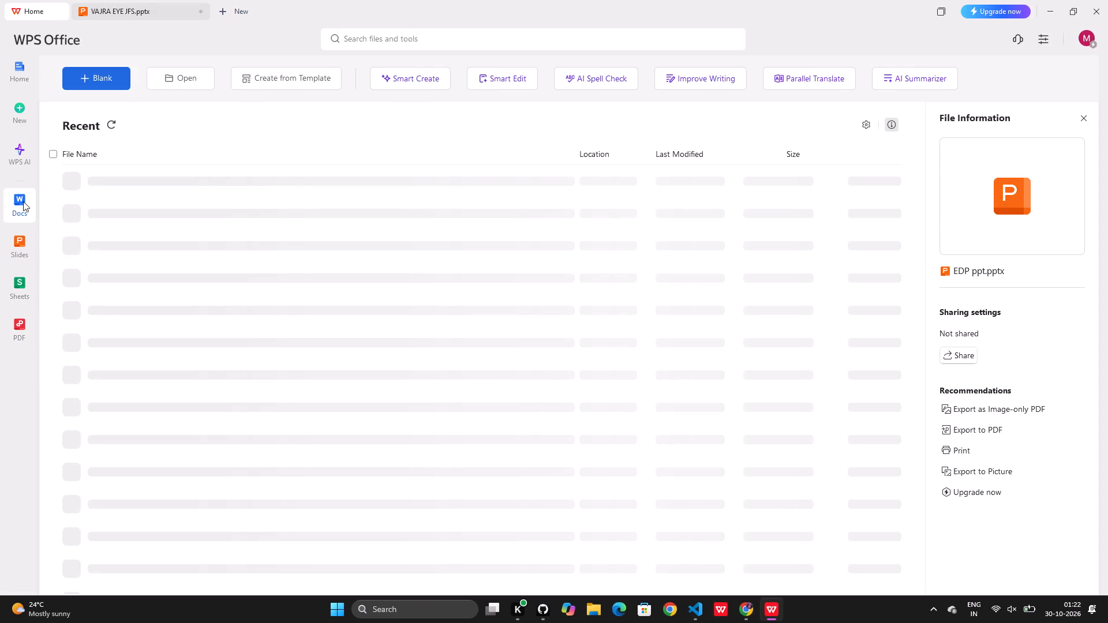
pyautogui.click(23, 201)
pyautogui.click(21, 217)
pyautogui.press('Return')
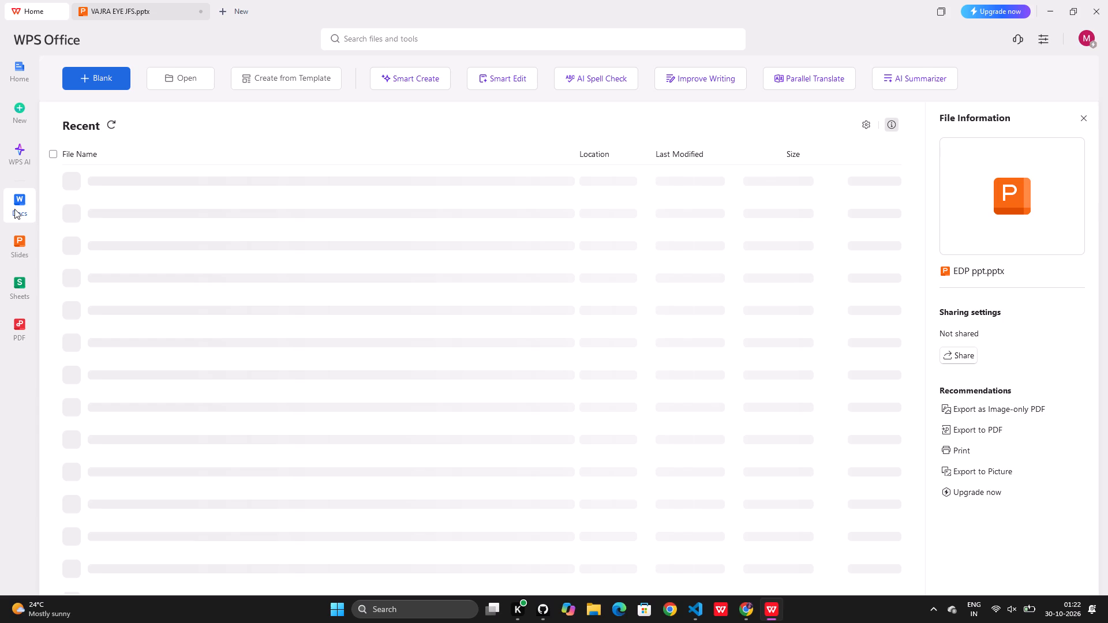
pyautogui.doubleClick(14, 209)
# Open the first VAJRA_EYE_Project_Report document from File Explorer's recent files, look over its opening pages and close it.
pyautogui.doubleClick(595, 609)
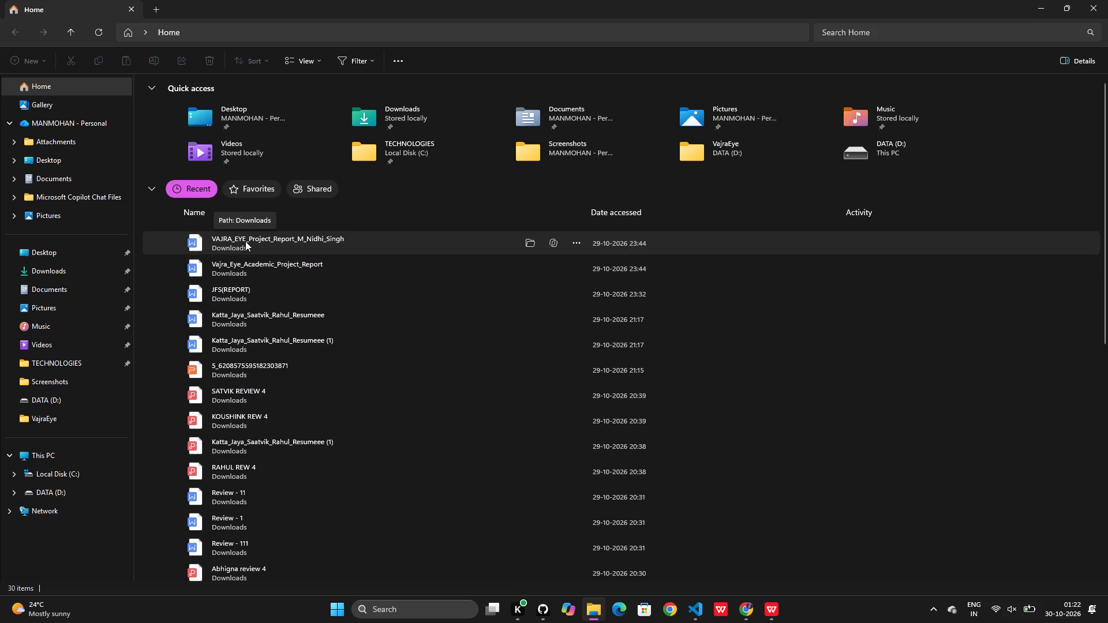
pyautogui.doubleClick(251, 250)
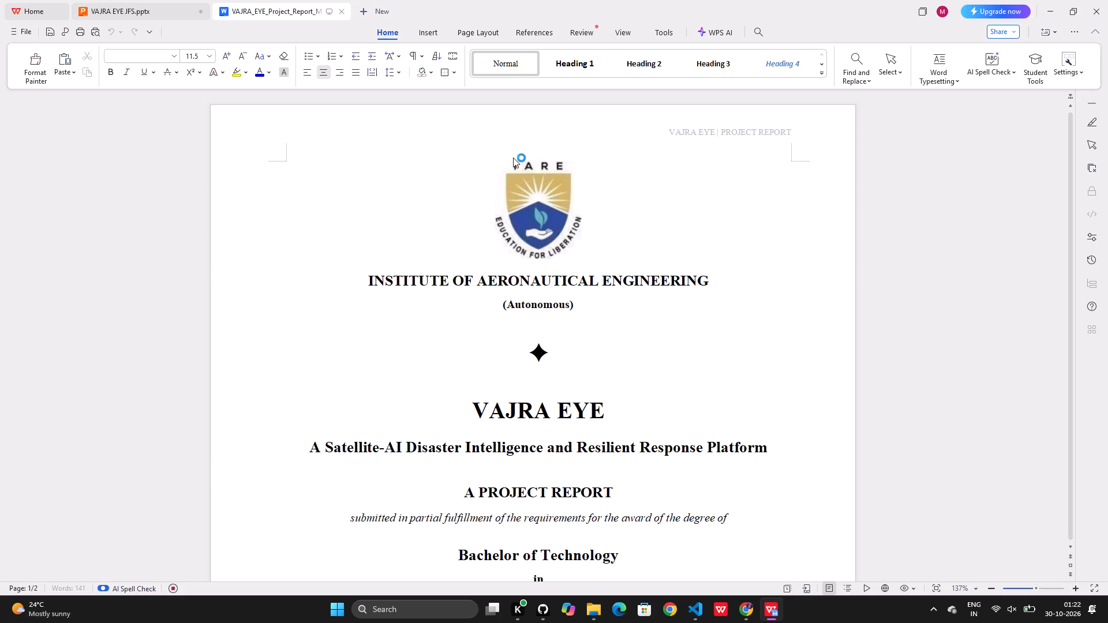
pyautogui.scroll(-10, 504, 292)
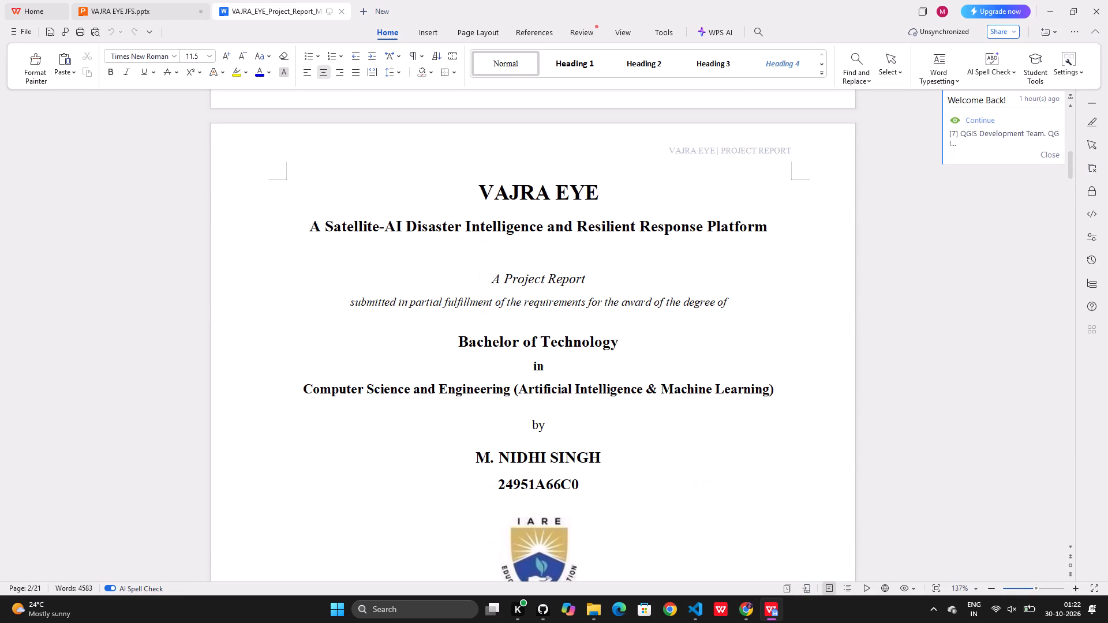
pyautogui.click(343, 10)
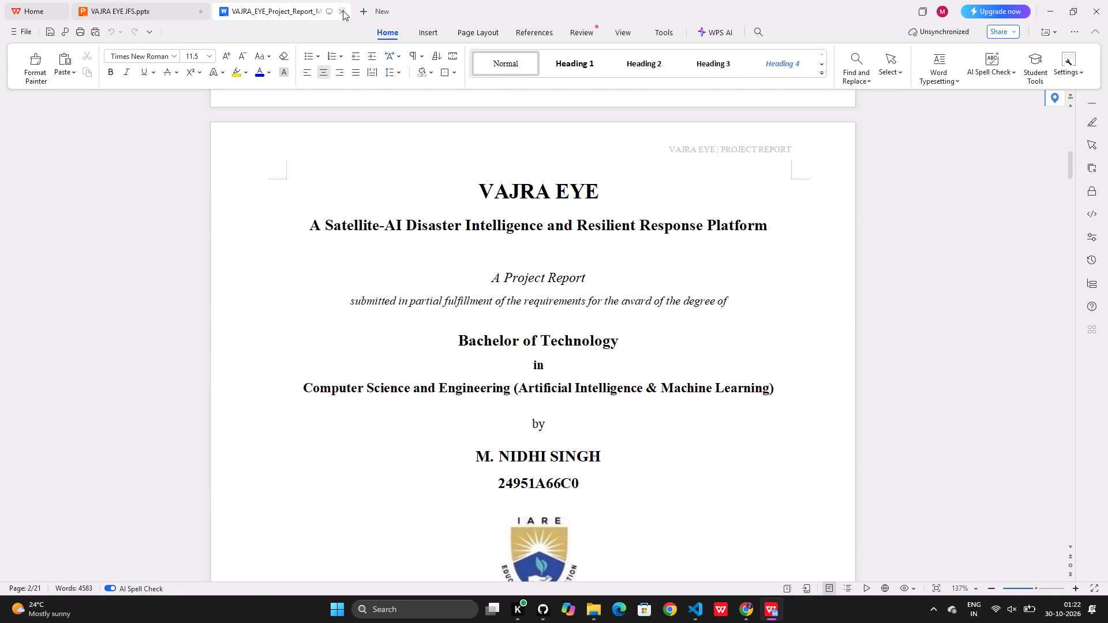
# Open the Vajra_Eye_Academic_Project_Report document from File Explorer's recent files.
pyautogui.click(594, 602)
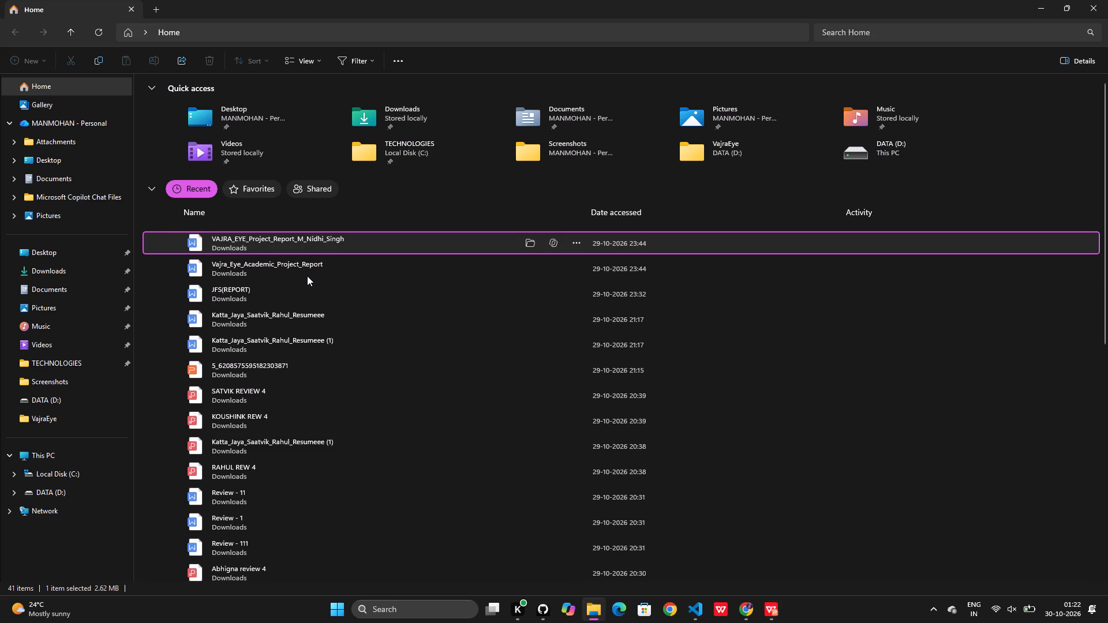
pyautogui.doubleClick(307, 276)
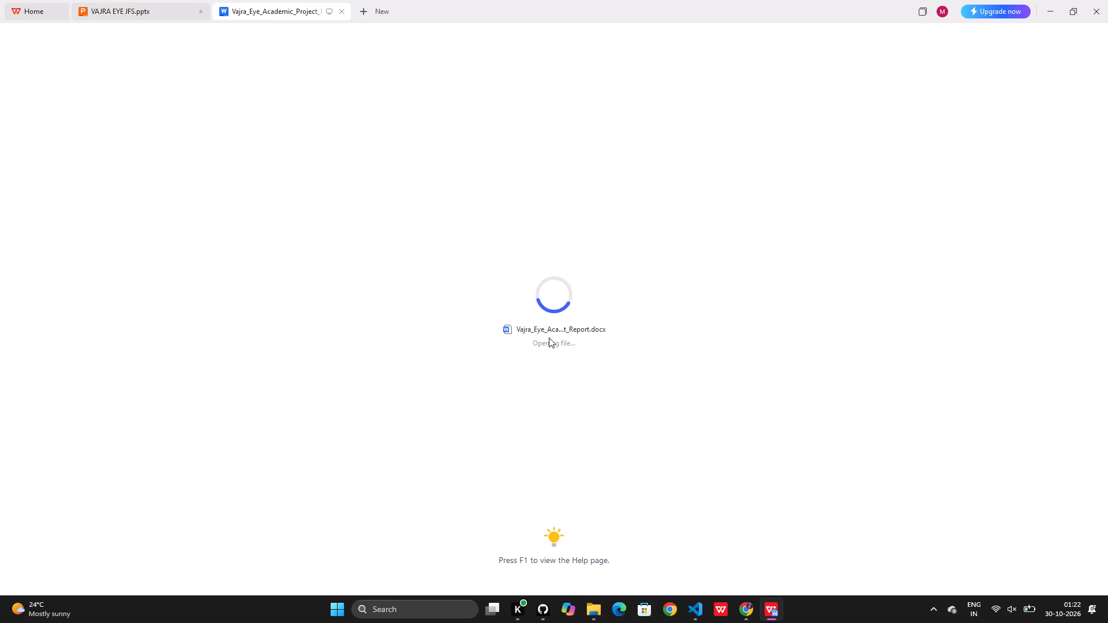
# Close WPS Office and save the changes made to VAJRA EYE JFS.pptx.
pyautogui.click(1107, 0)
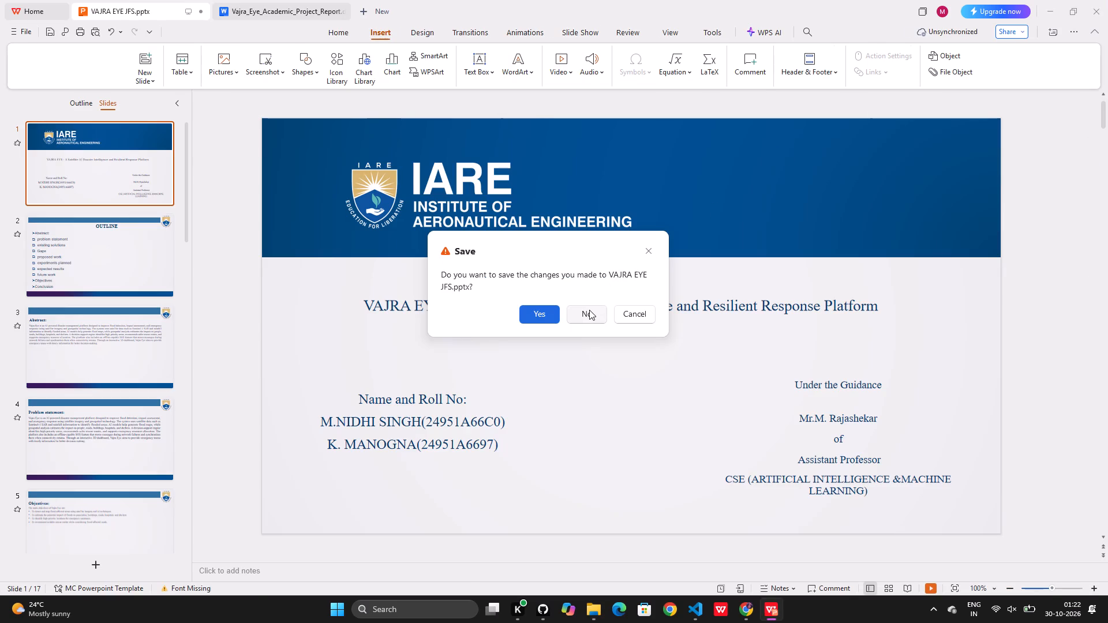
pyautogui.click(541, 318)
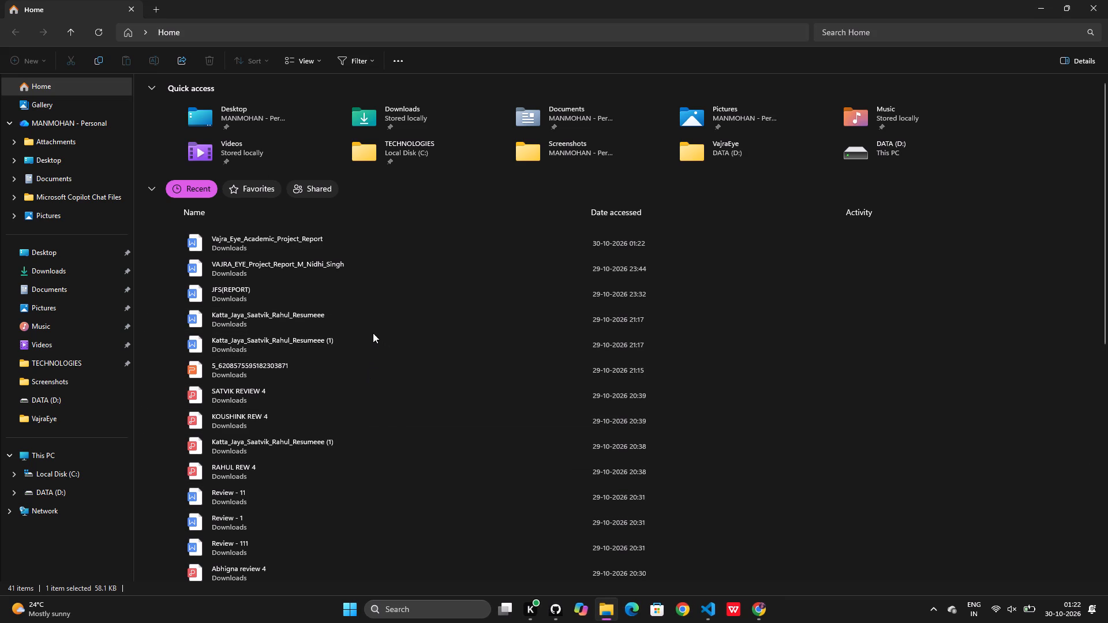
# Open the JFS(REPORT) document from File Explorer's recent files.
pyautogui.doubleClick(349, 285)
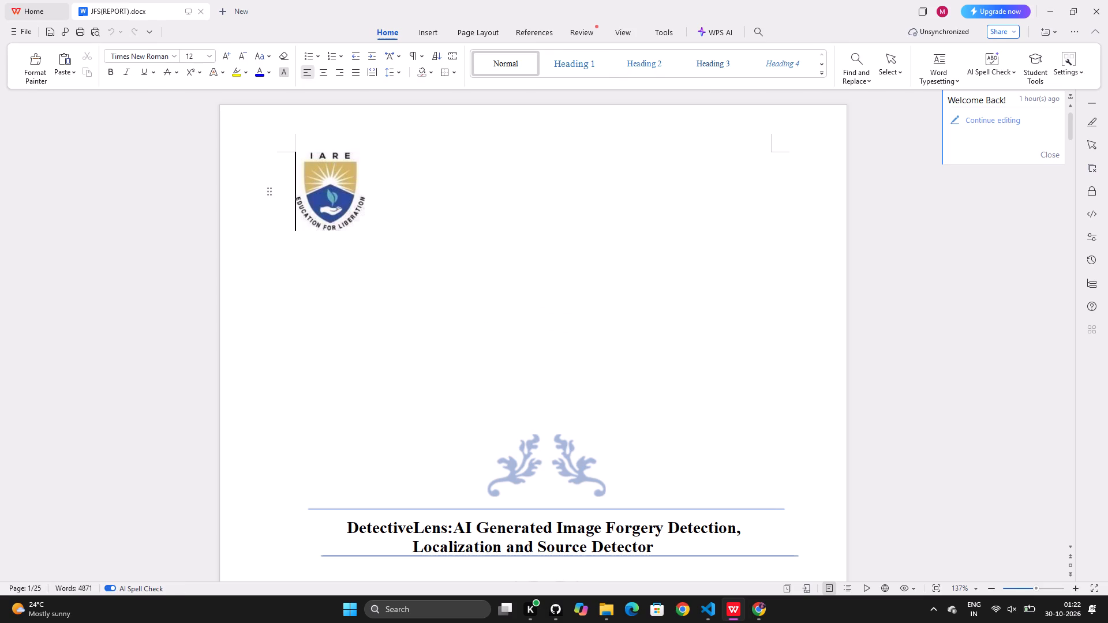
# Delete the DriveGuard AI picture above the "Figure 4.3 – Distraction Alert Views" caption in the report.
pyautogui.scroll(-17, 391, 306)
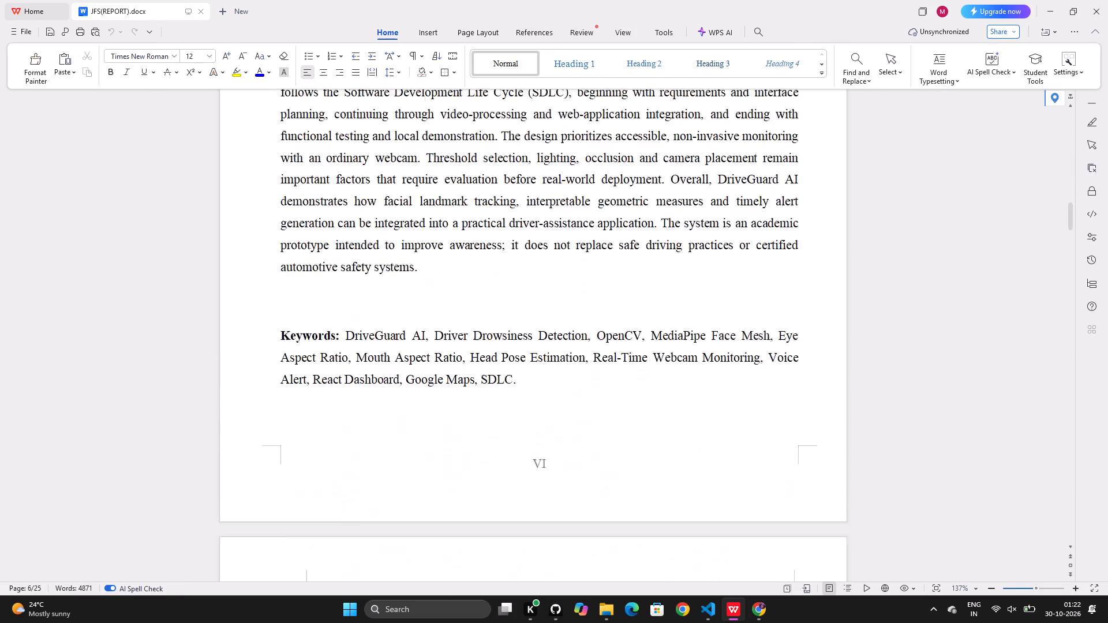
pyautogui.scroll(-17, 391, 306)
pyautogui.scroll(2, 391, 306)
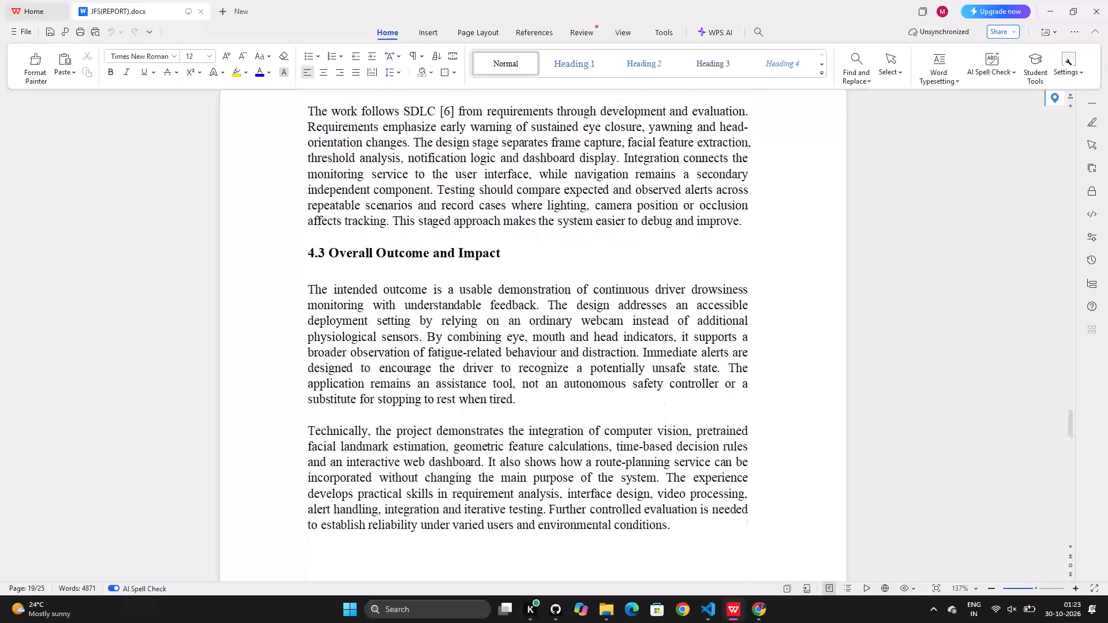
pyautogui.scroll(9, 391, 306)
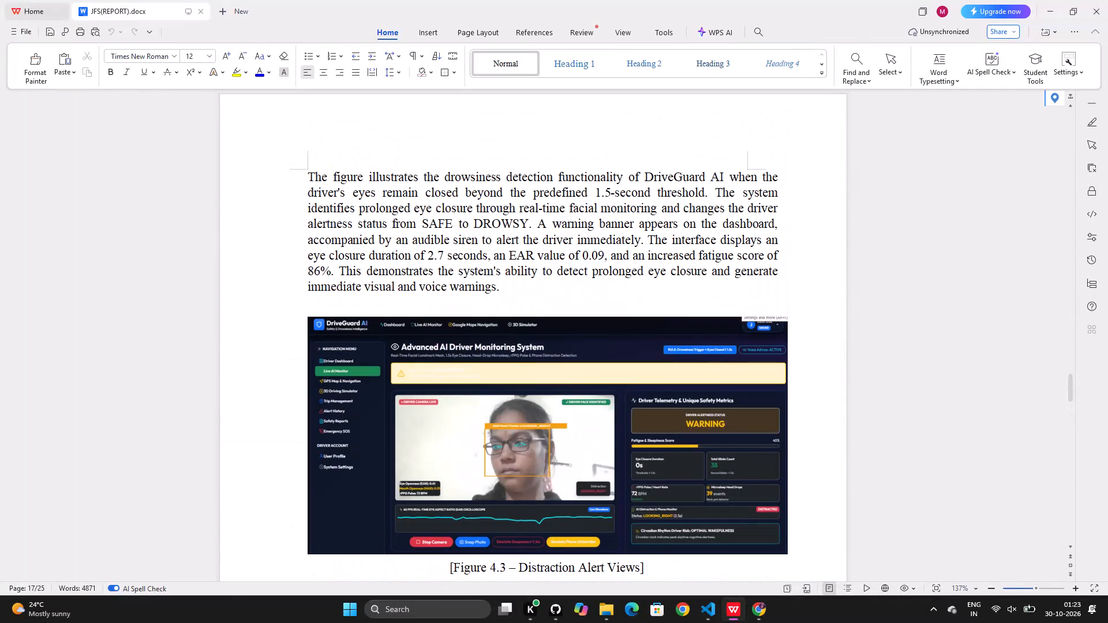
pyautogui.scroll(1, 391, 306)
pyautogui.click(455, 438)
pyautogui.press('Delete')
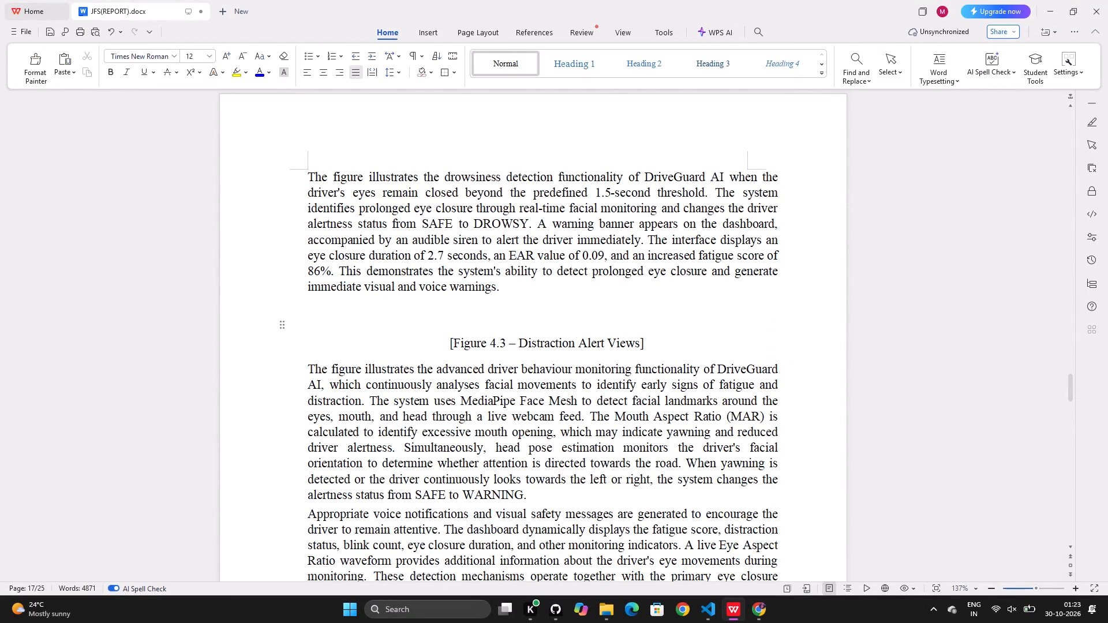
# Replace the picture above the "Figure 4.2– Drowsiness Alert Views" caption with the already copied Vajra Eye Command center screenshot.
pyautogui.scroll(4, 455, 438)
pyautogui.click(577, 302)
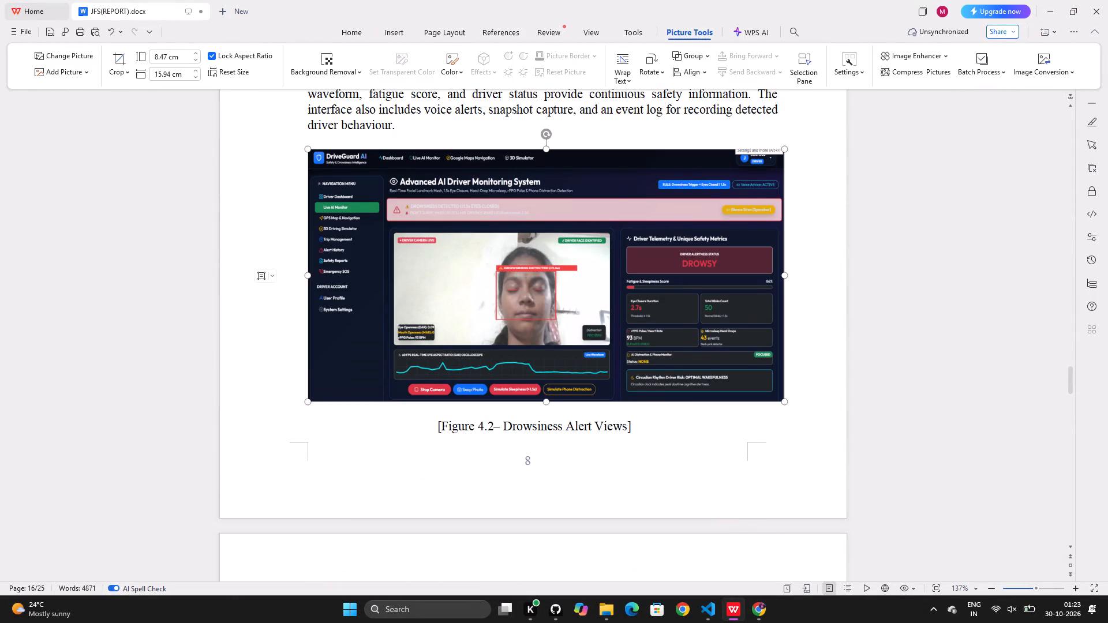
pyautogui.press('Delete')
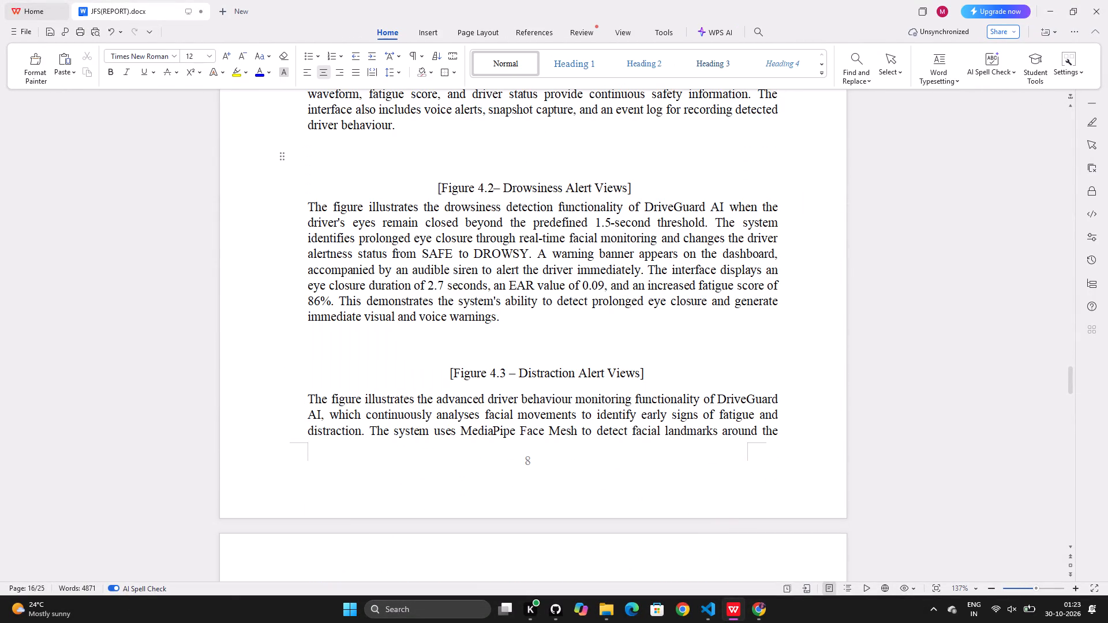
pyautogui.hotkey('ctrl', 'v')
# Add an empty line above the "Figure 4.3 – Distraction Alert Views" caption.
pyautogui.scroll(-2, 535, 401)
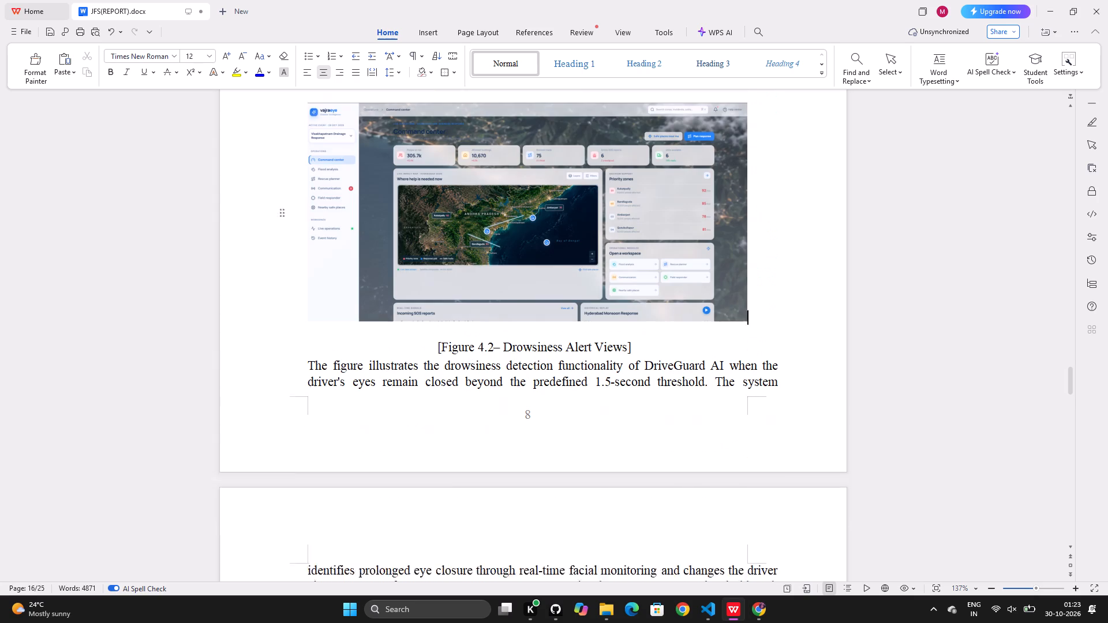
pyautogui.scroll(-2, 535, 401)
pyautogui.click(522, 434)
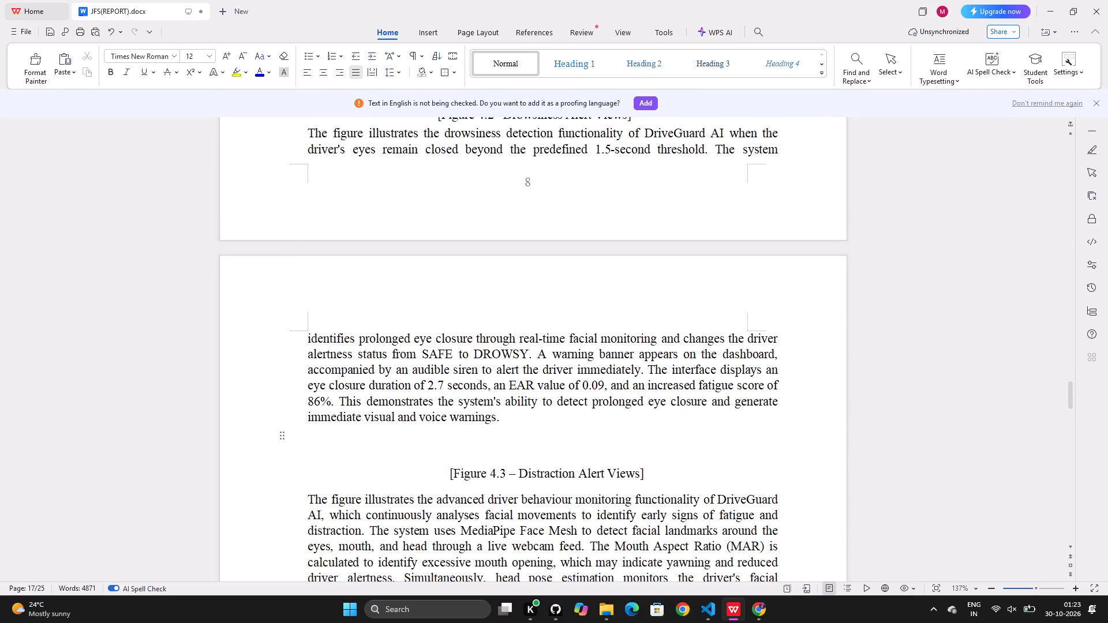
pyautogui.press('Return')
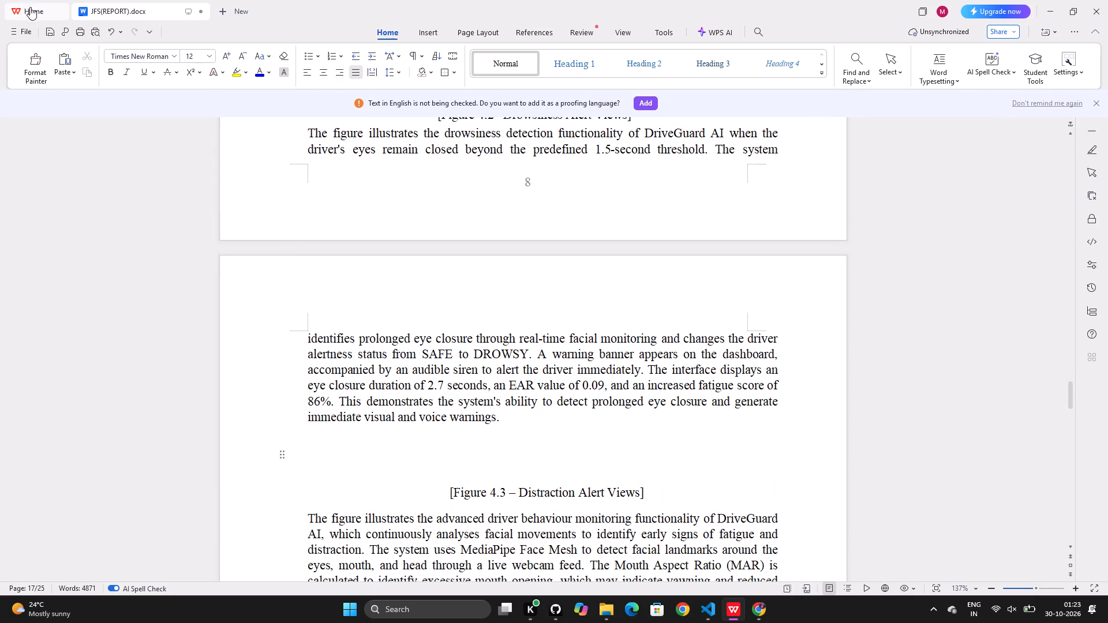
pyautogui.click(605, 621)
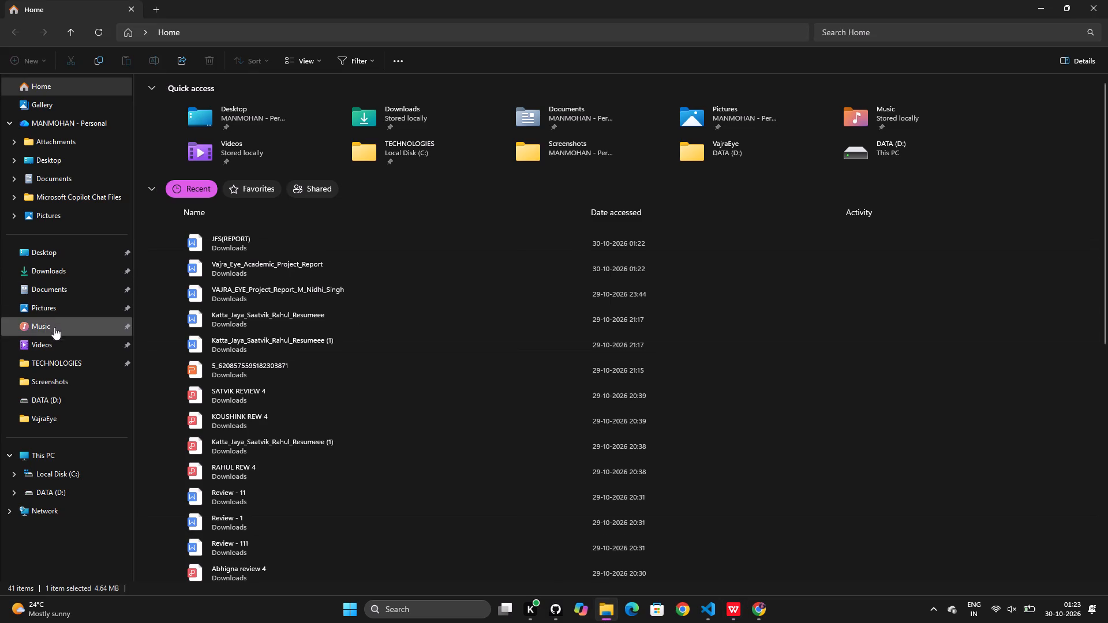
pyautogui.doubleClick(82, 377)
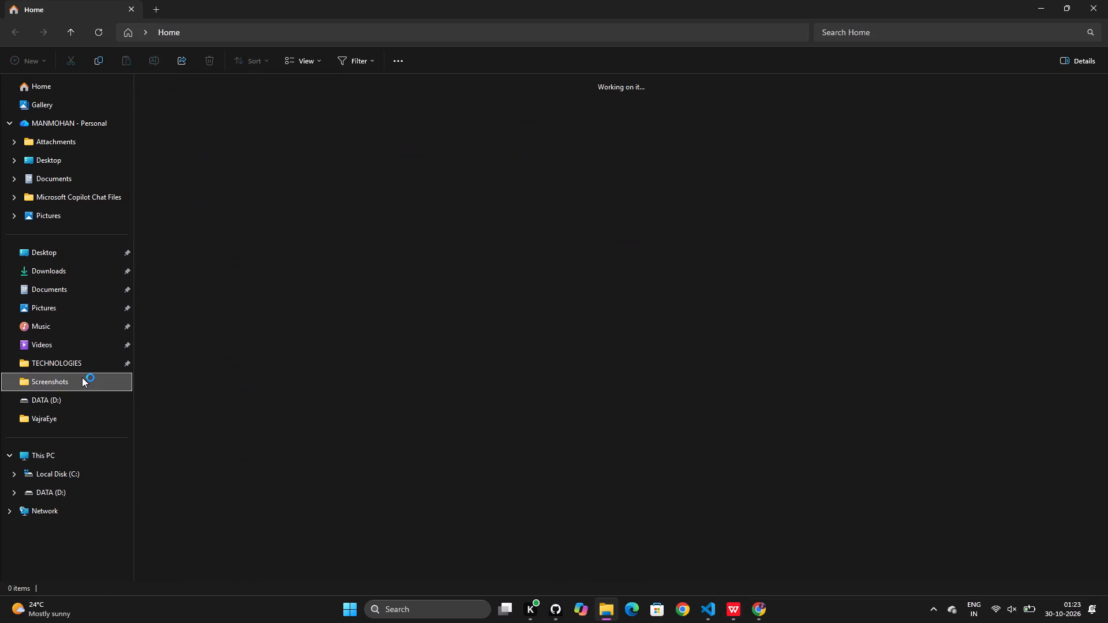
pyautogui.scroll(-7, 373, 208)
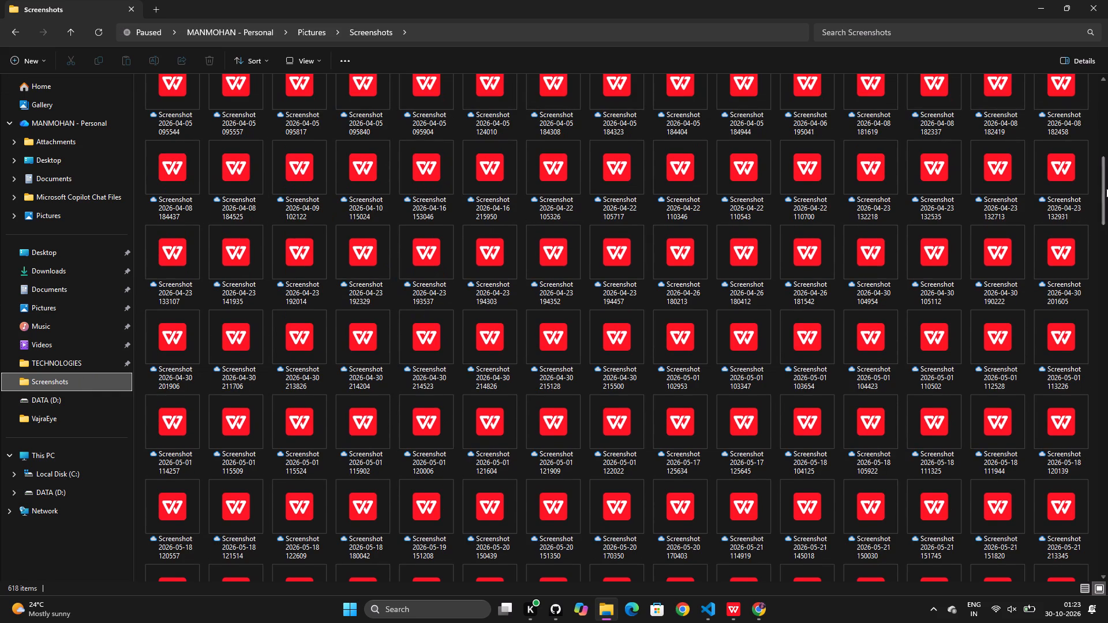
pyautogui.click(1102, 210)
pyautogui.moveTo(1102, 210); pyautogui.dragTo(1107, 451)
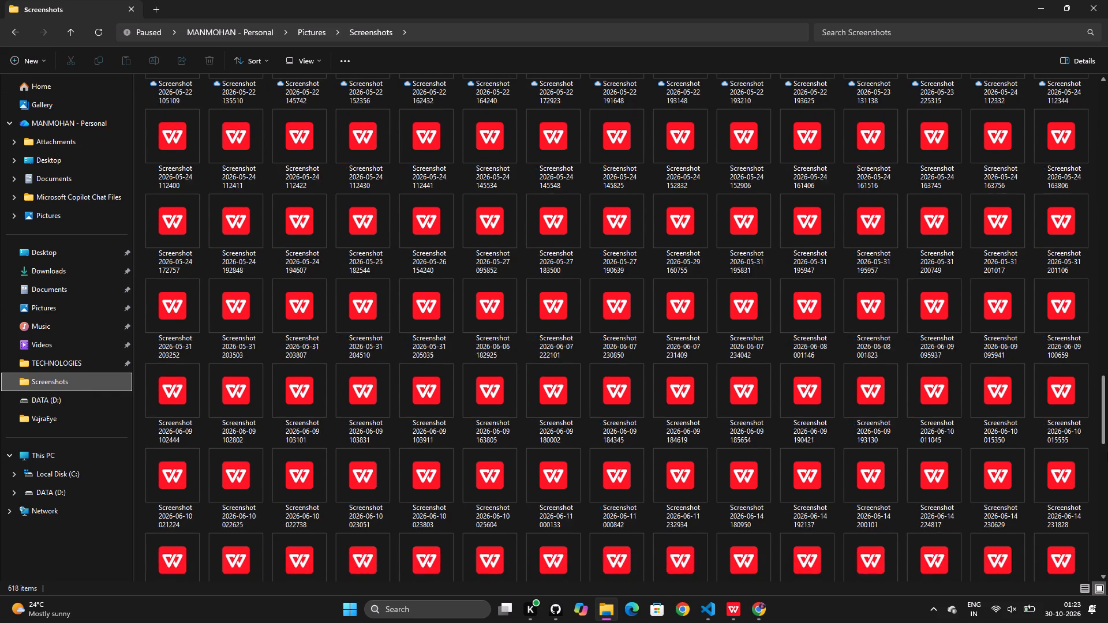
pyautogui.moveTo(1107, 451); pyautogui.dragTo(1107, 587)
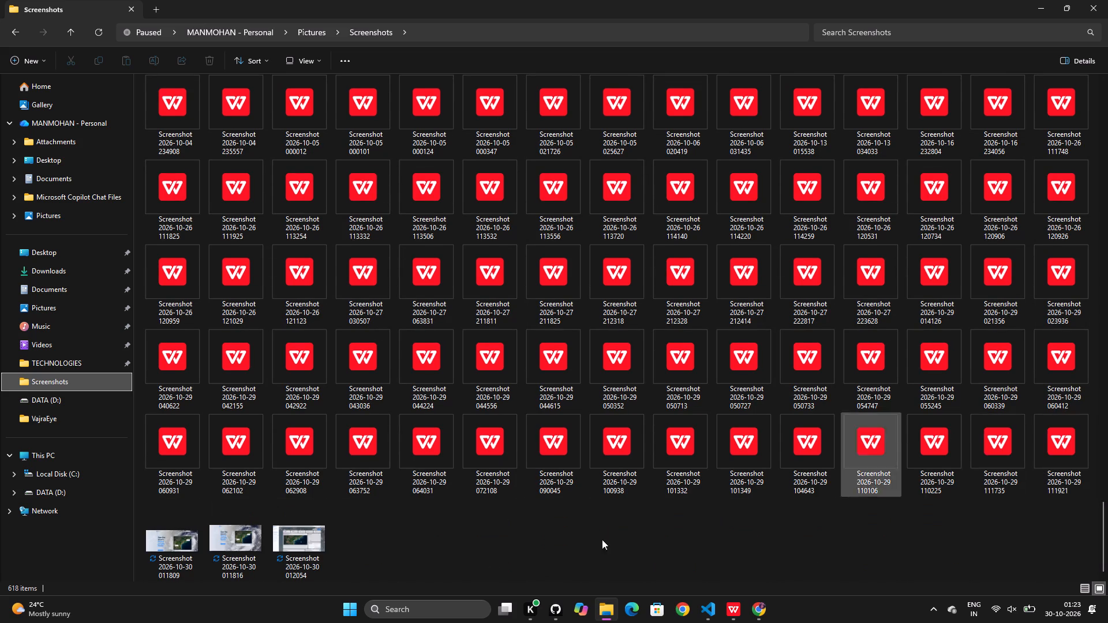
pyautogui.click(249, 542)
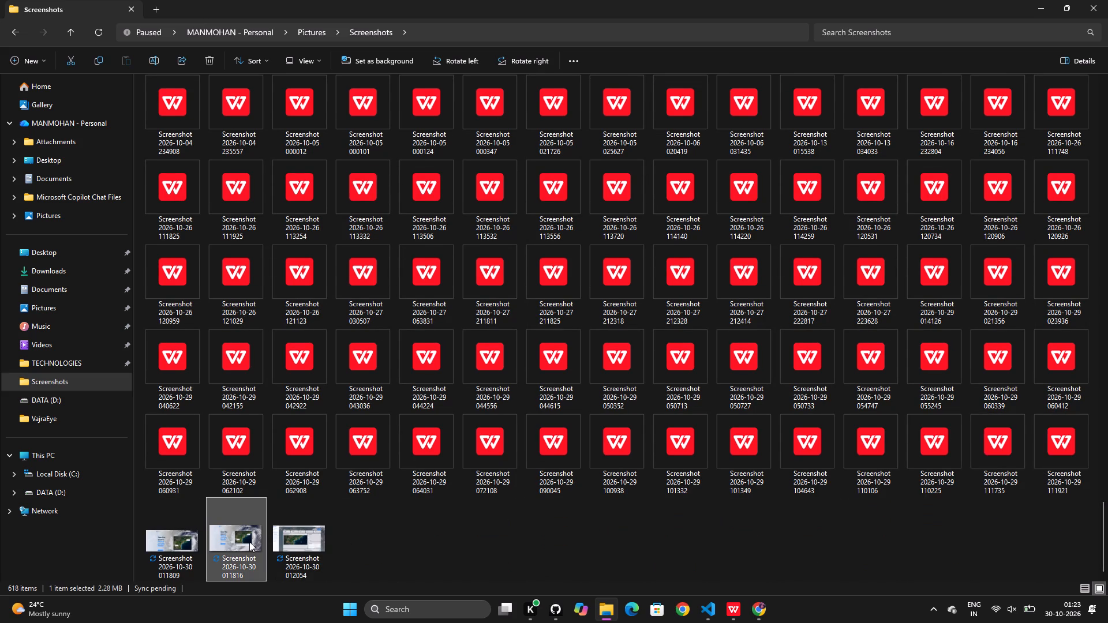
pyautogui.hotkey('ctrl', 'c')
pyautogui.hotkey('alt', 'Tab')
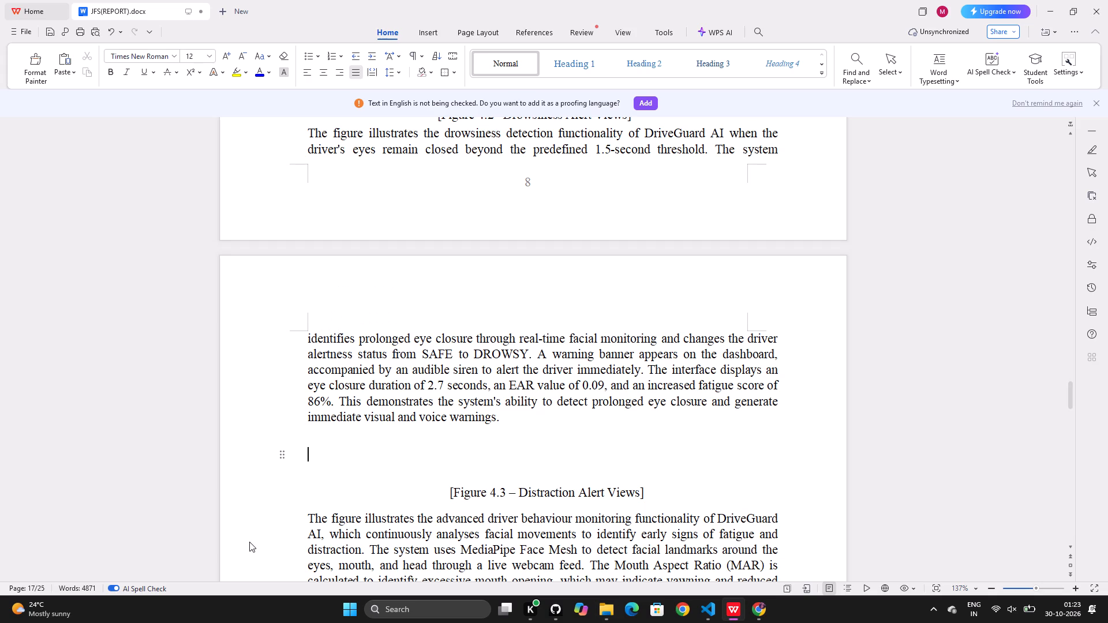
pyautogui.hotkey('ctrl', 'v')
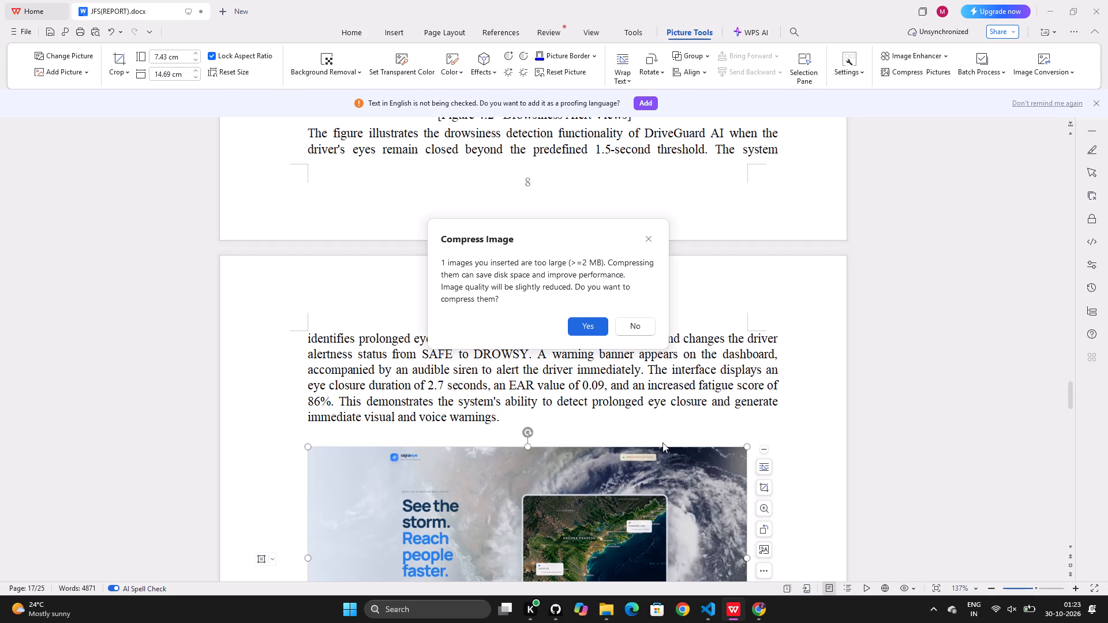
pyautogui.scroll(-2, 662, 442)
pyautogui.click(597, 330)
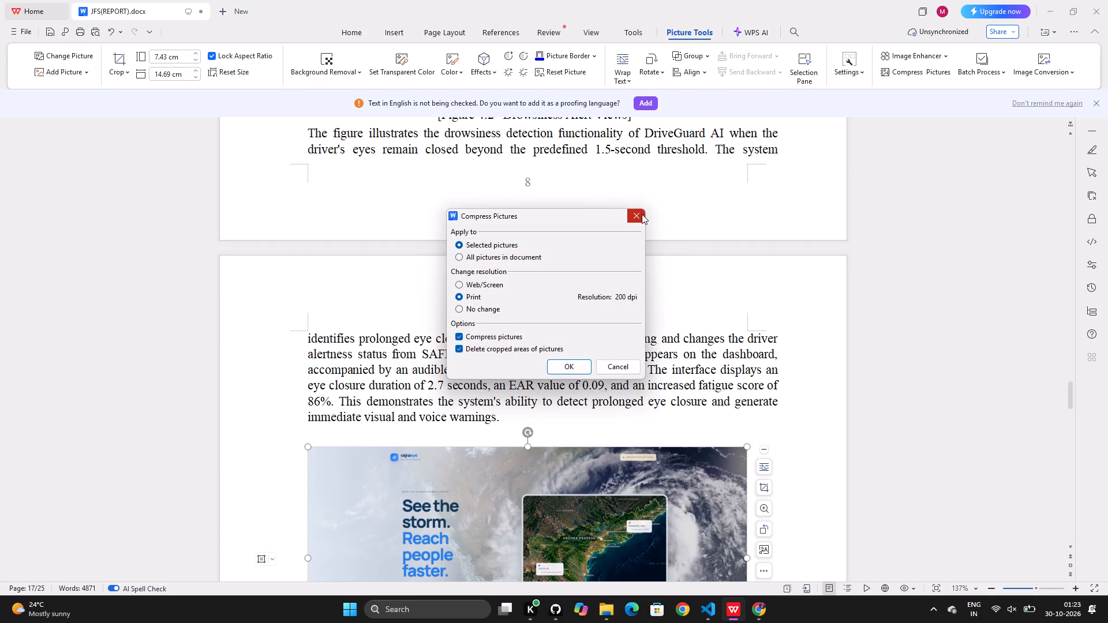
pyautogui.click(642, 214)
# Delete the DriveGuard AI picture above the "Figure 4.4 – Optional Google Maps Navigation" caption.
pyautogui.scroll(-6, 661, 354)
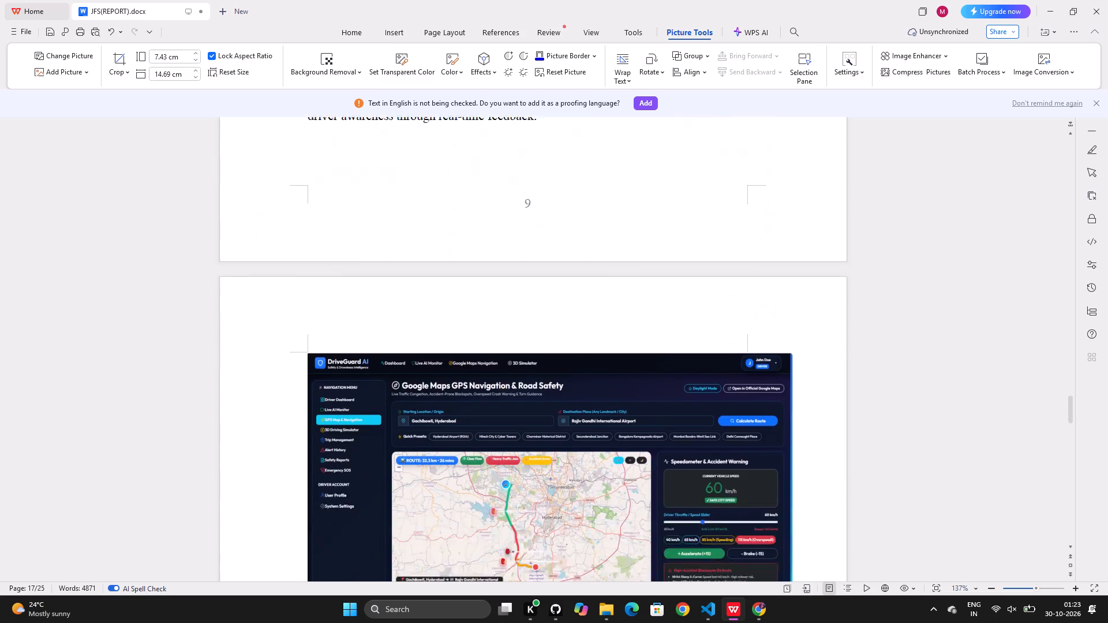
pyautogui.scroll(-2, 661, 354)
pyautogui.click(615, 272)
pyautogui.press('Print')
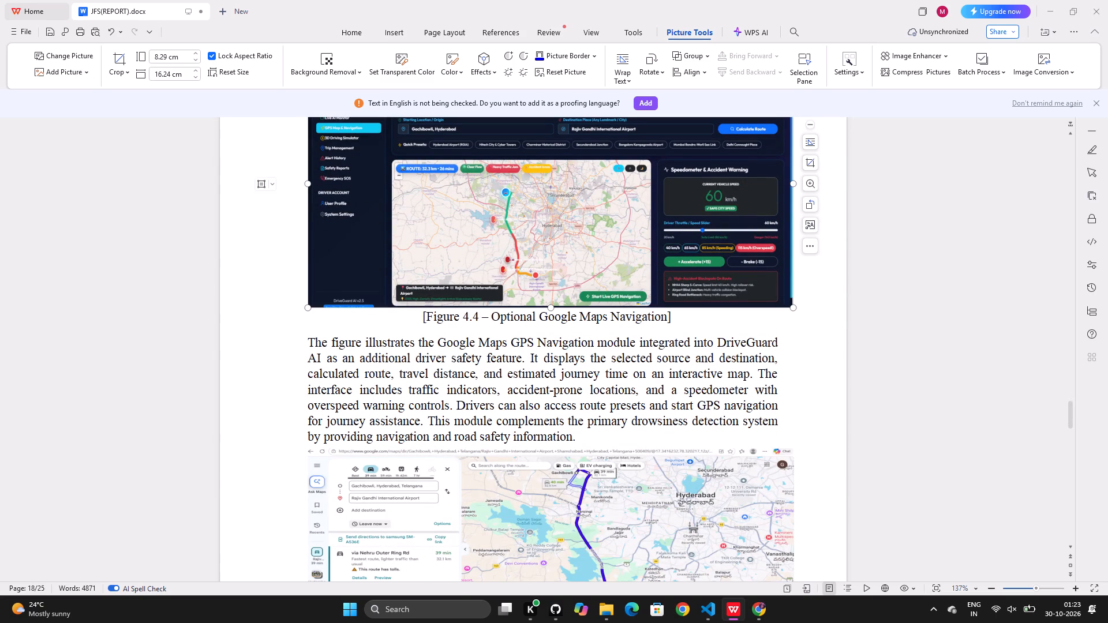
pyautogui.press('Escape')
pyautogui.press('Delete')
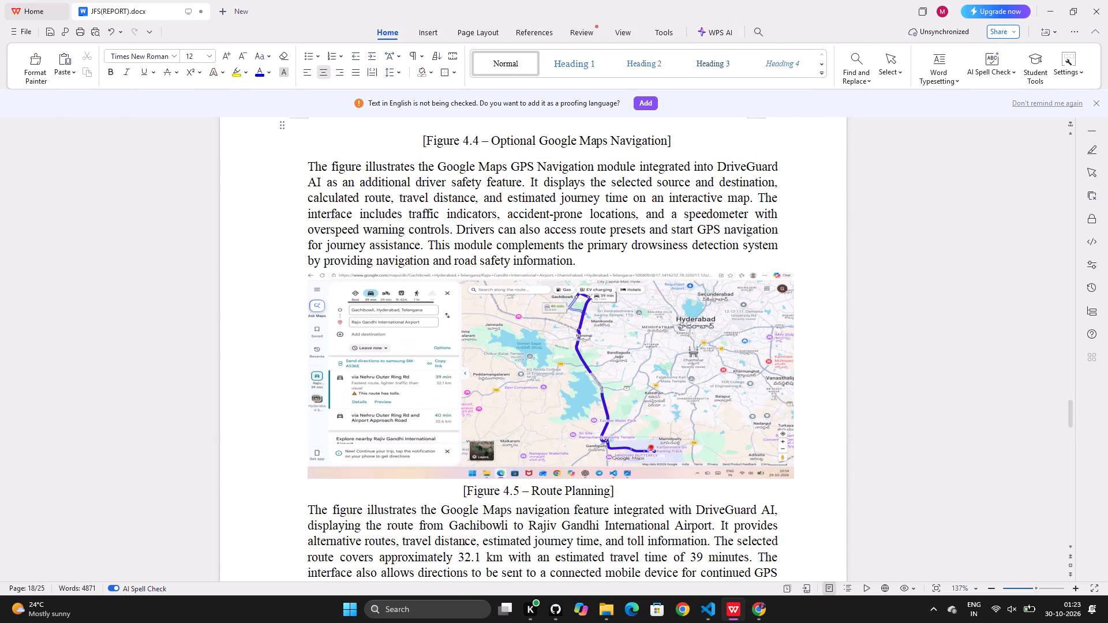
# Delete the "[Figure 4.4 – Optional Google Maps Navigation]" caption above the GPS Navigation module paragraph.
pyautogui.click(691, 347)
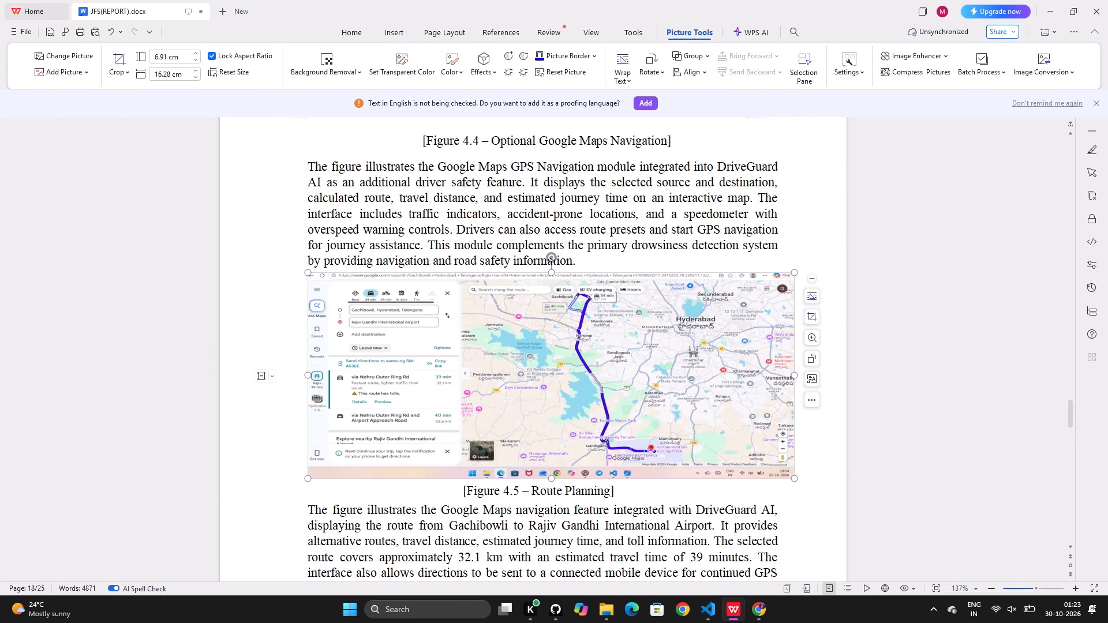
pyautogui.moveTo(675, 137); pyautogui.dragTo(420, 144)
pyautogui.press('BackSpace')
pyautogui.press('BackSpace')
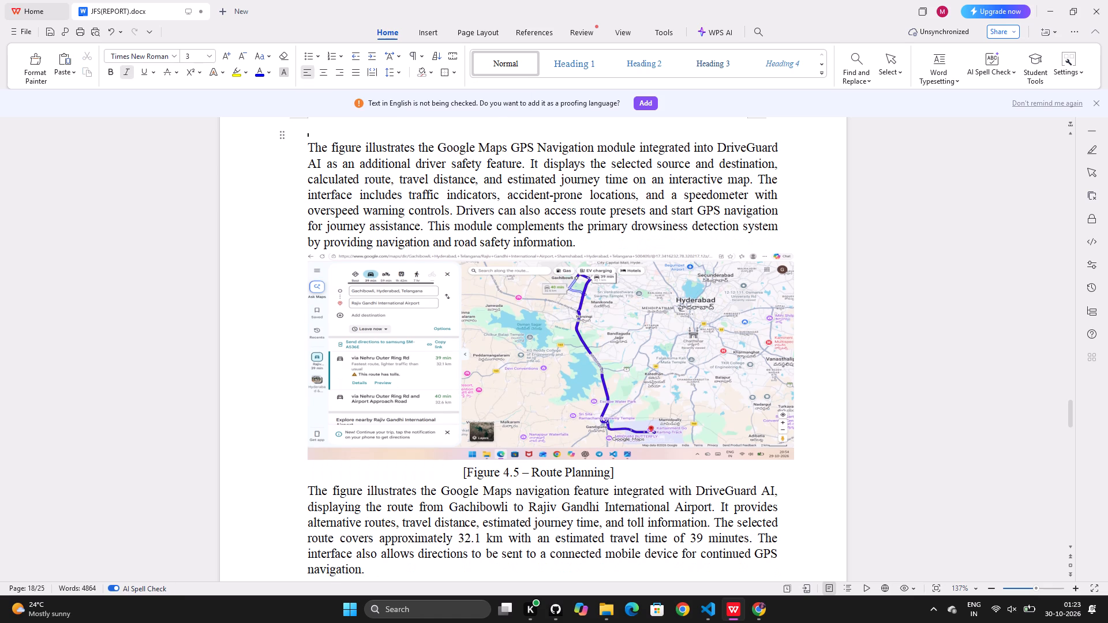
# Delete the DriveGuard AI "Advanced AI Driver Monitoring System" picture and the "[Figure 4.1 – DriveGuard AI Monitoring Dashboard]" caption.
pyautogui.scroll(1, 420, 144)
pyautogui.scroll(-5, 420, 144)
pyautogui.scroll(5, 420, 144)
pyautogui.scroll(-6, 420, 144)
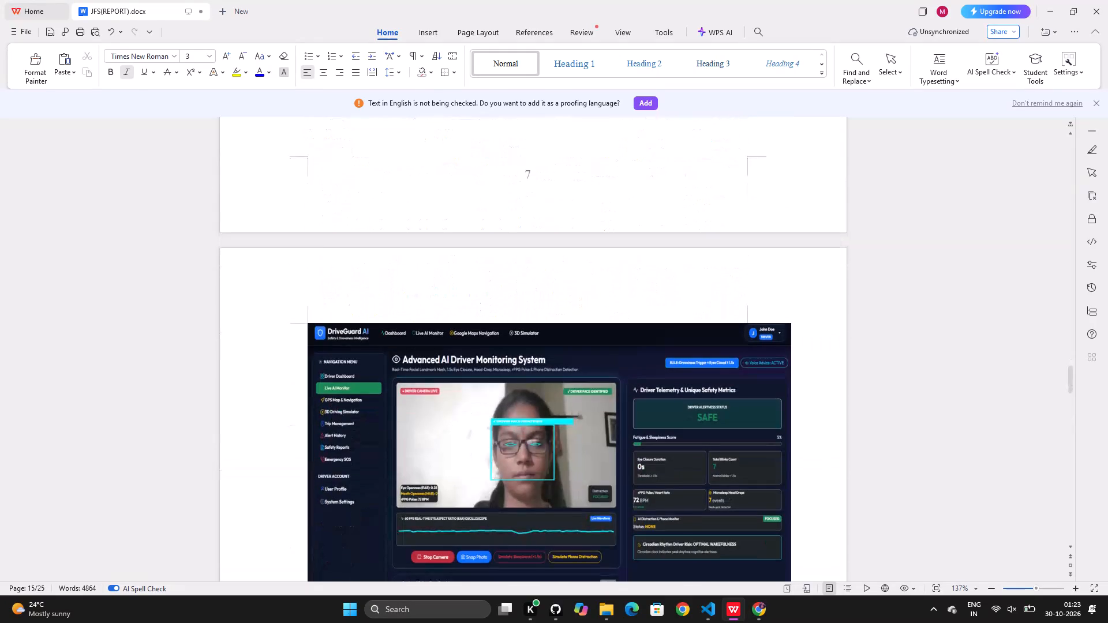
pyautogui.click(413, 393)
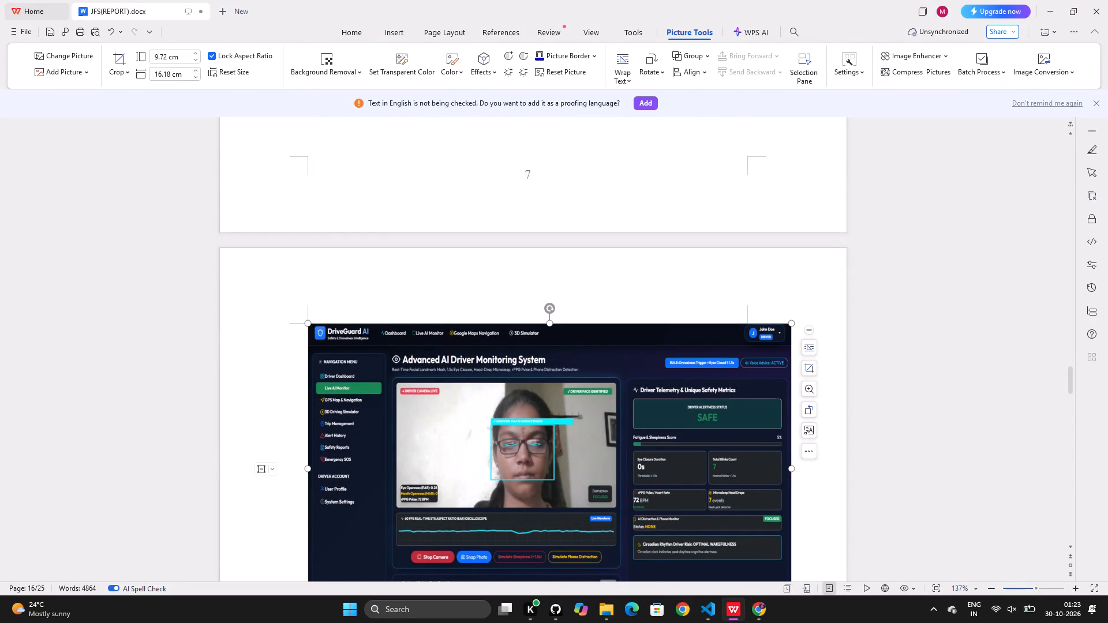
pyautogui.press('Delete')
pyautogui.scroll(4, 413, 393)
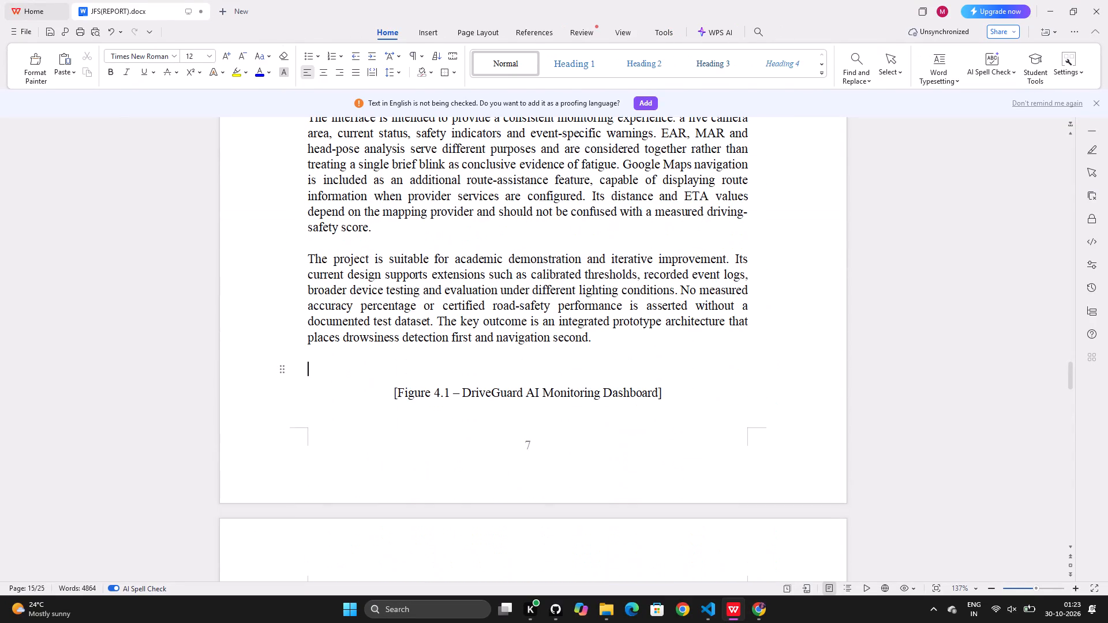
pyautogui.moveTo(667, 395); pyautogui.dragTo(373, 396)
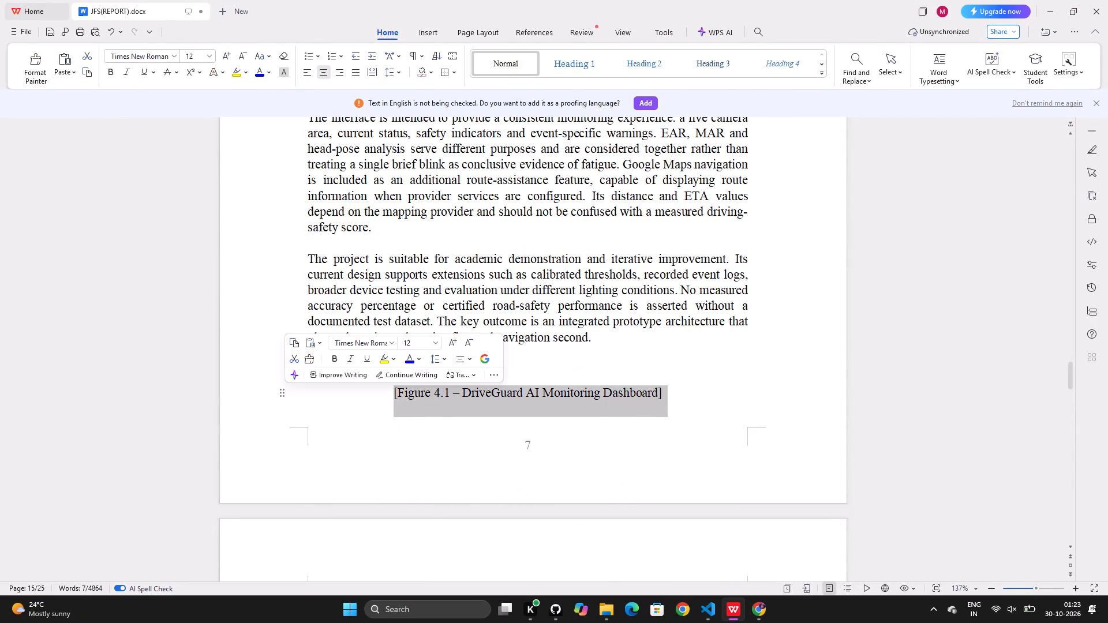
pyautogui.press('BackSpace')
# Review the rest of the report down to the references and save JFS(REPORT).
pyautogui.scroll(-6, 373, 396)
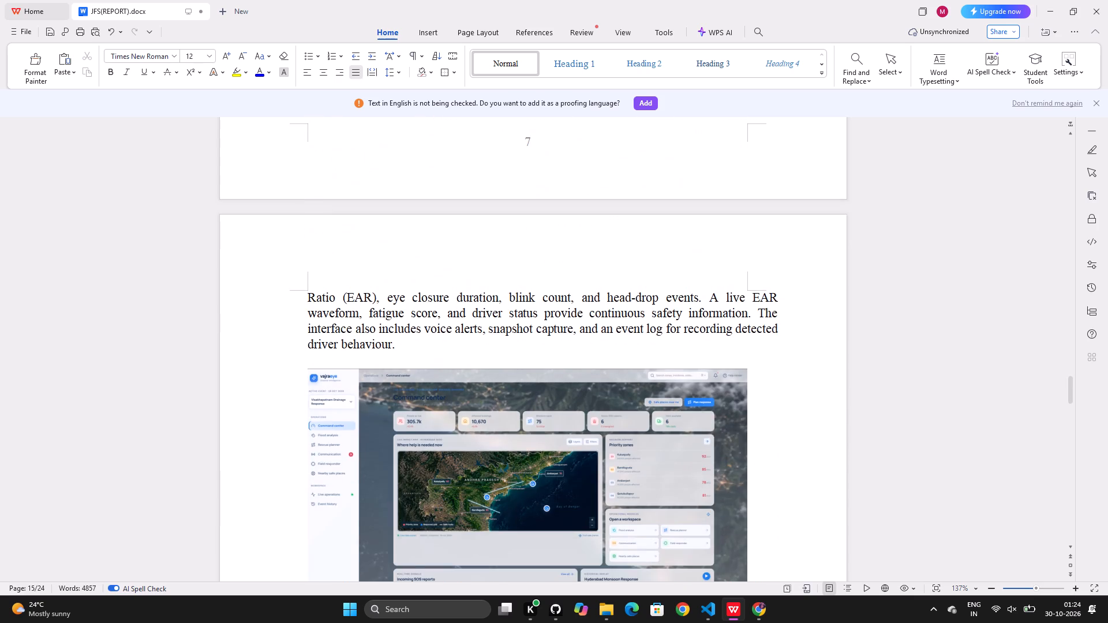
pyautogui.scroll(-12, 373, 396)
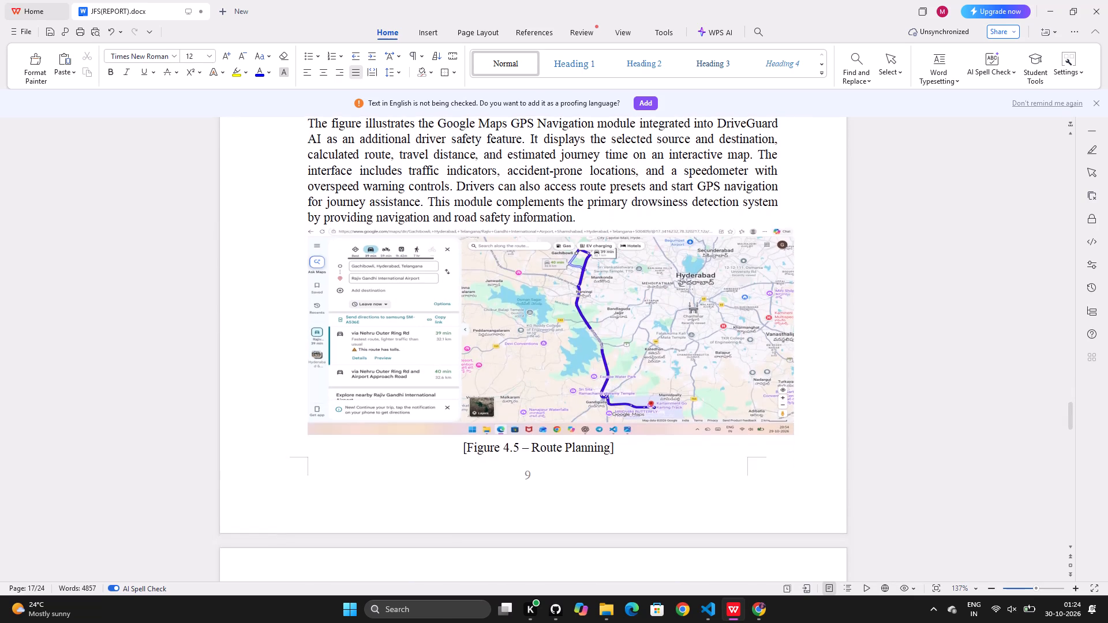
pyautogui.scroll(-12, 373, 396)
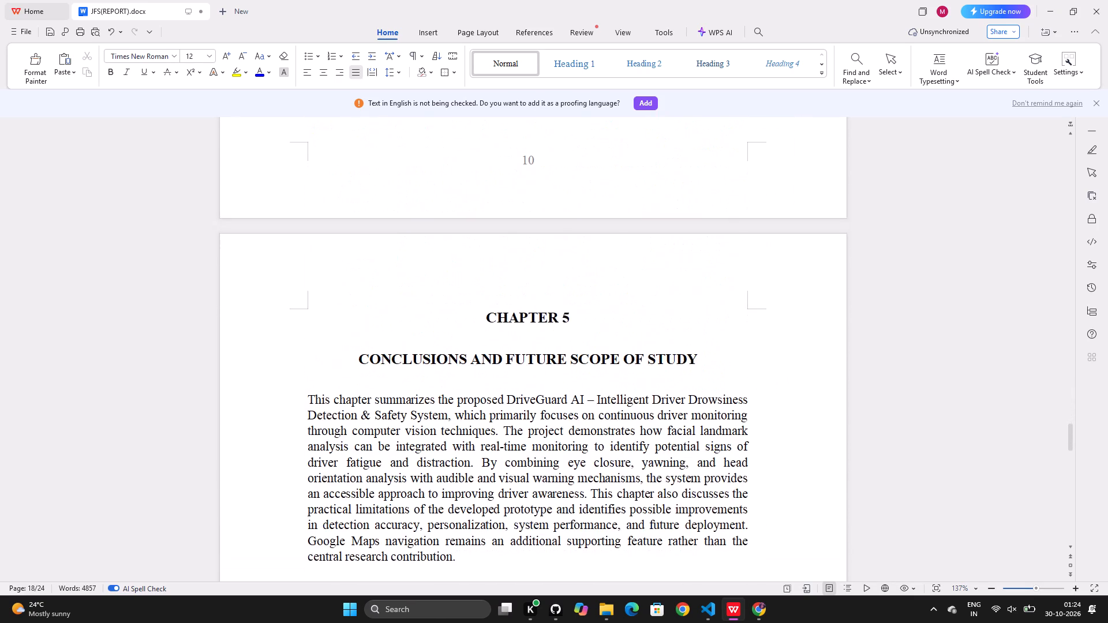
pyautogui.scroll(-10, 373, 396)
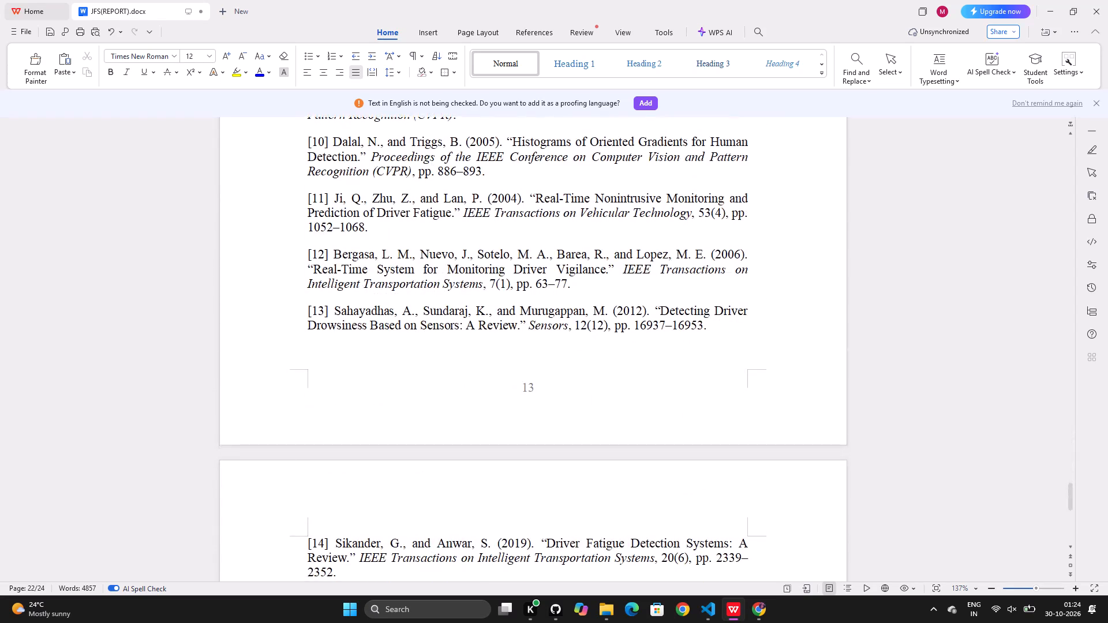
pyautogui.scroll(-1, 373, 396)
pyautogui.hotkey('ctrl', 's')
# Try to remove the blank last page that follows the references.
pyautogui.scroll(-3, 373, 396)
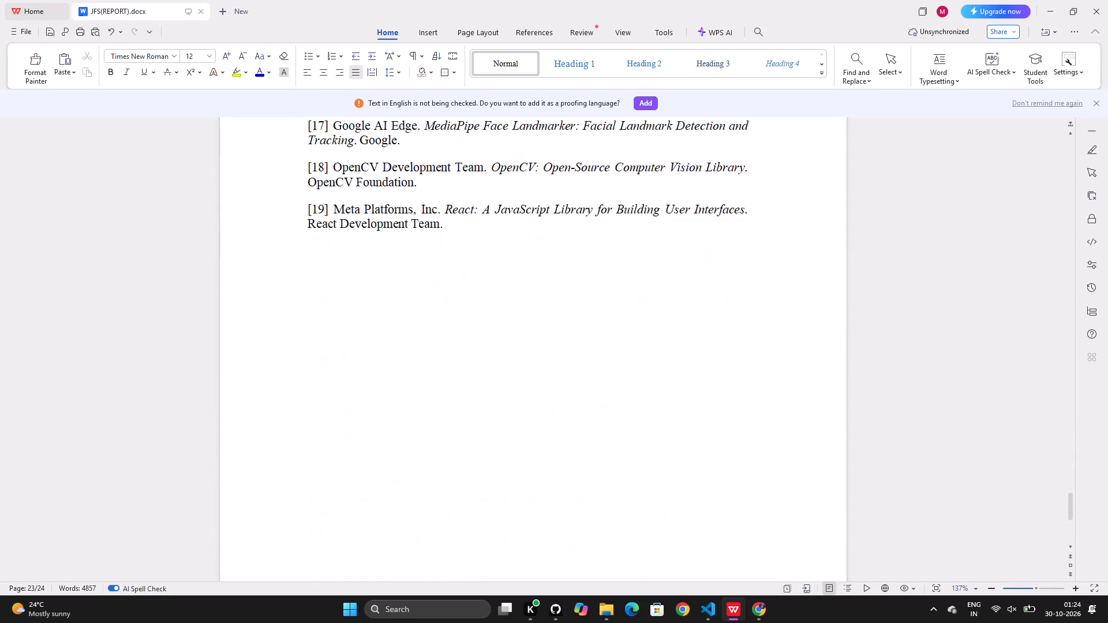
pyautogui.scroll(-11, 373, 396)
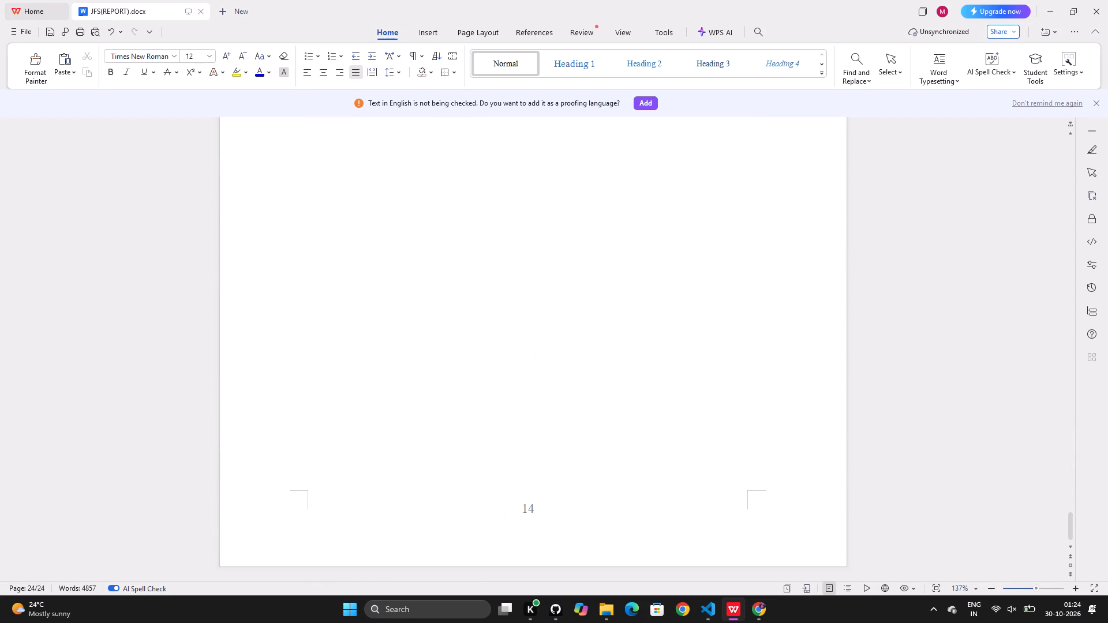
pyautogui.click(334, 441)
pyautogui.scroll(6, 334, 441)
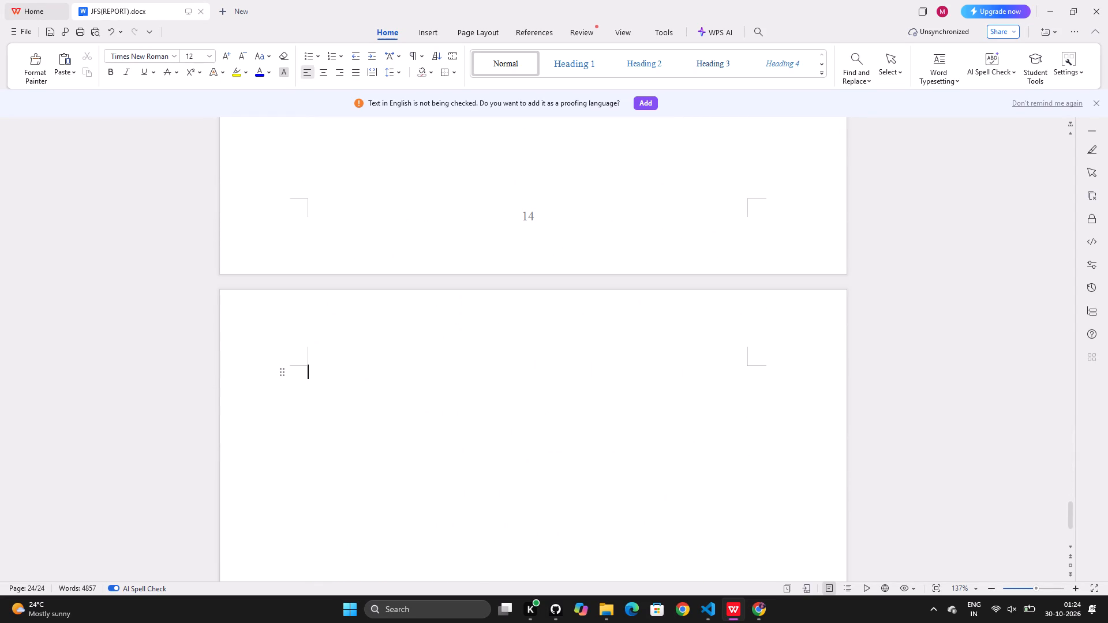
pyautogui.press('Delete')
pyautogui.press('Delete')
pyautogui.press('BackSpace')
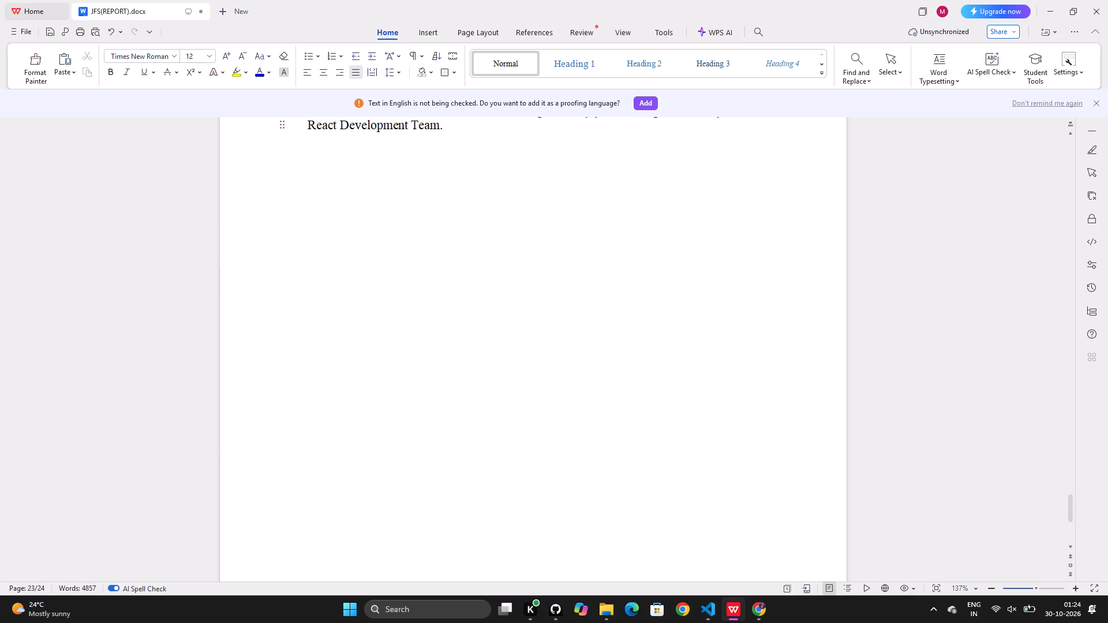
# Replace the Google Maps picture above the "Figure 4.5 – Route Planning" caption with the harbour-city satellite image from the Screenshots folder.
pyautogui.scroll(19, 334, 441)
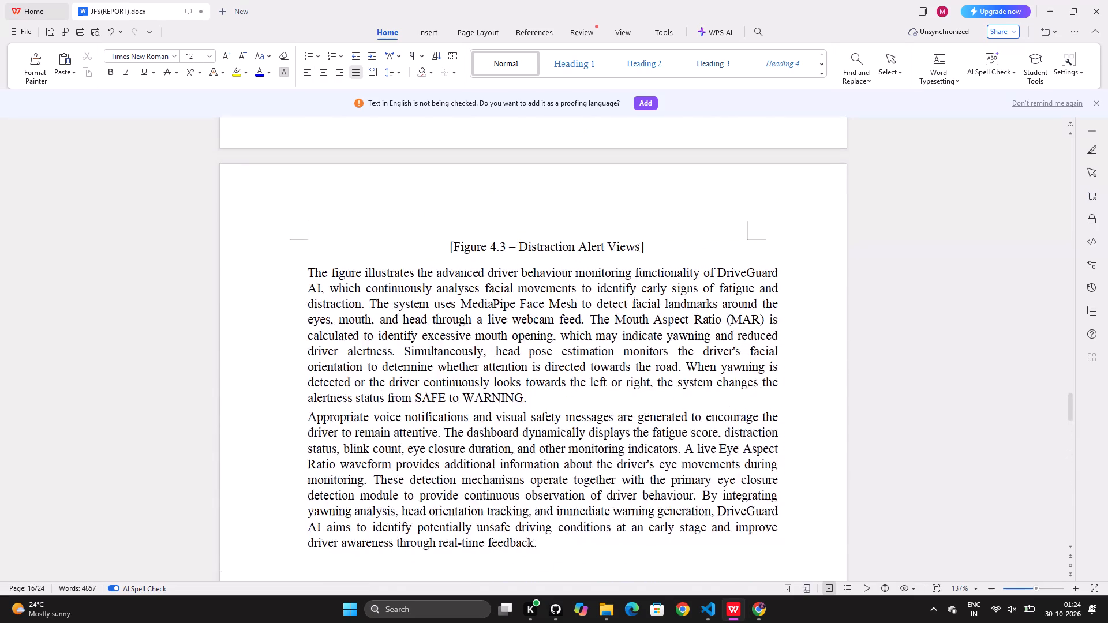
pyautogui.scroll(-5, 334, 441)
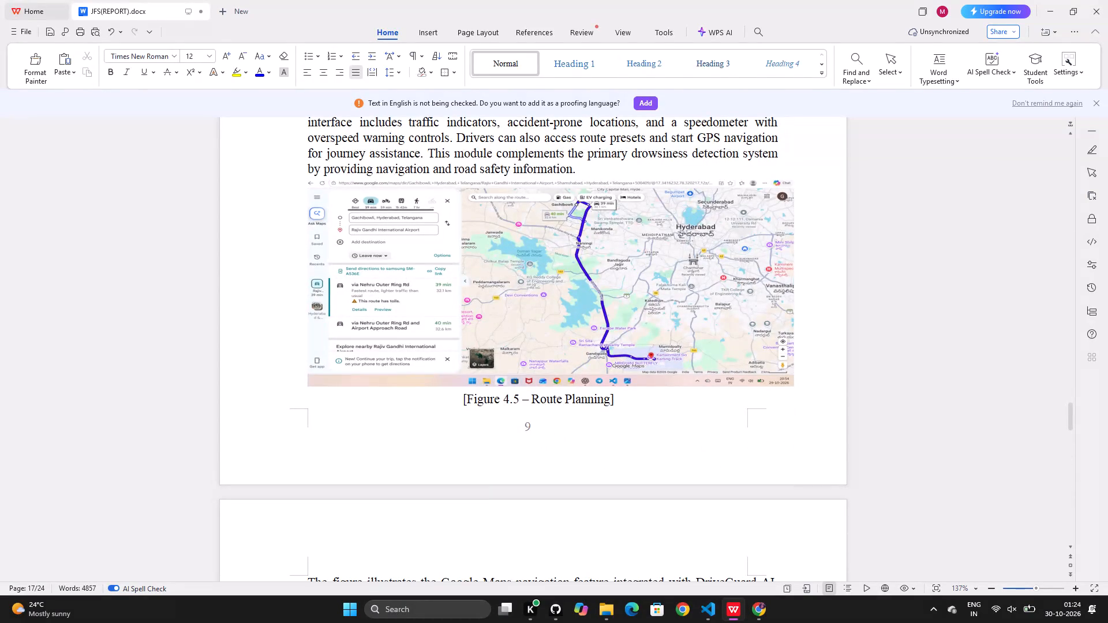
pyautogui.click(460, 286)
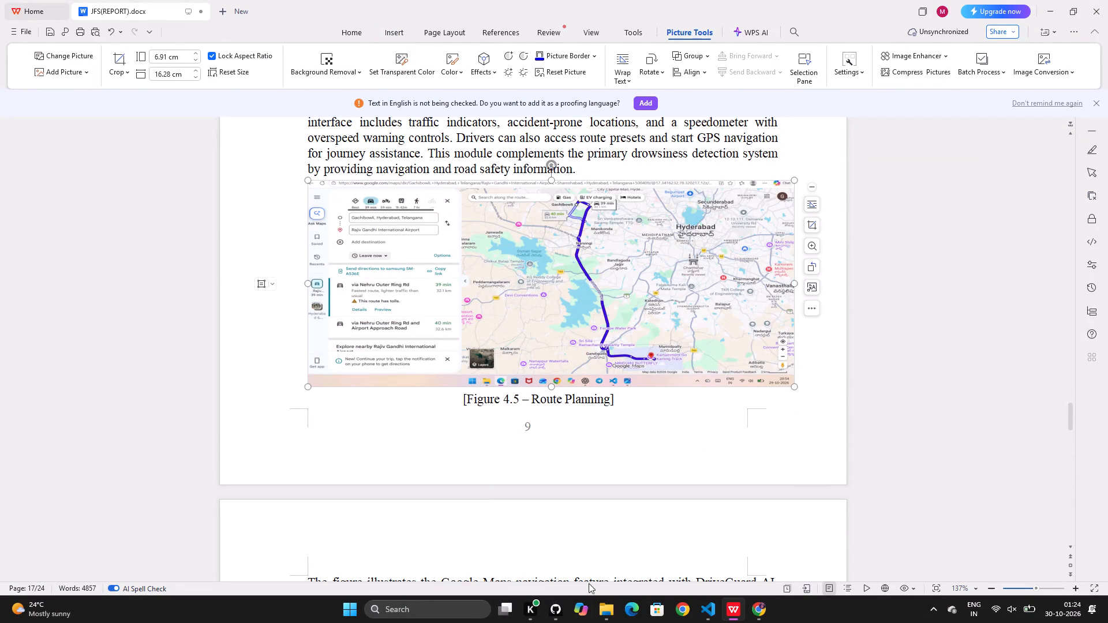
pyautogui.click(602, 614)
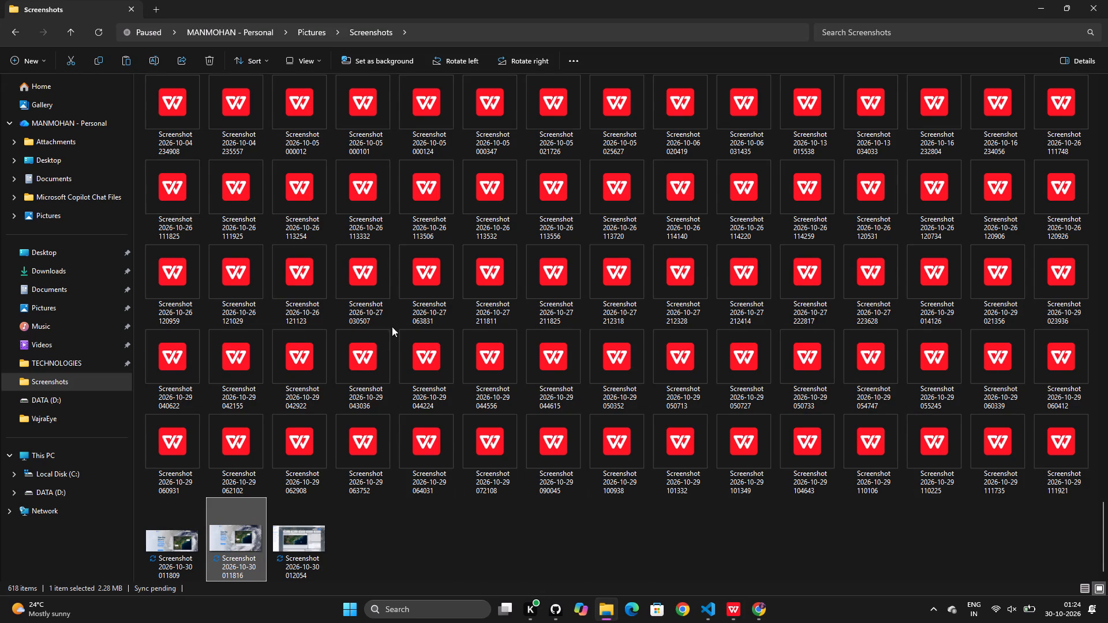
pyautogui.click(359, 361)
pyautogui.click(359, 361)
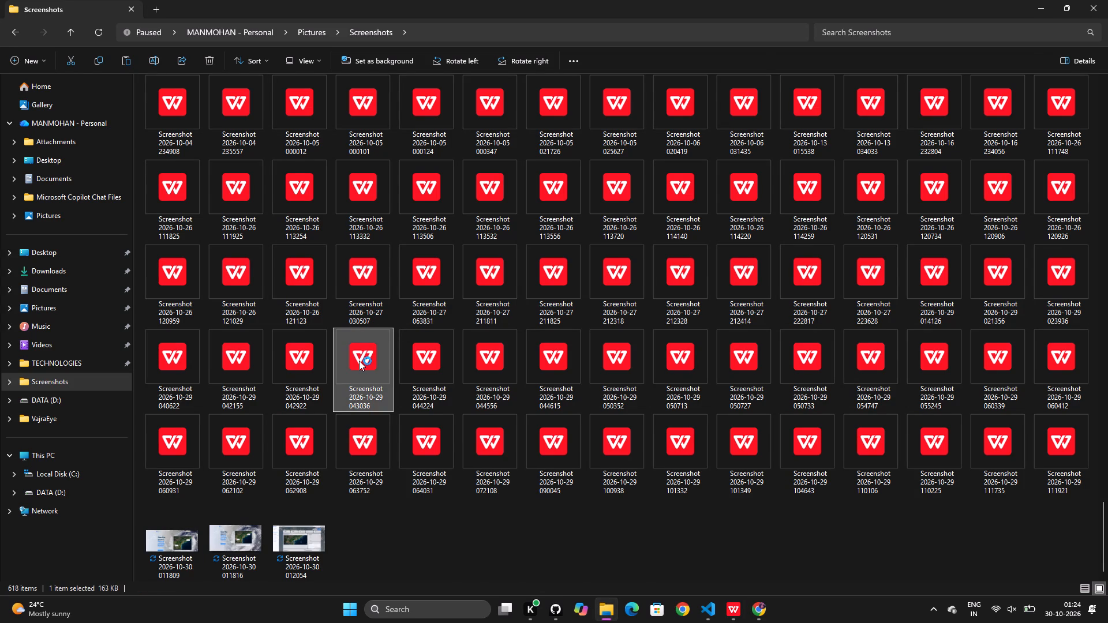
pyautogui.press('Right')
pyautogui.press('Right')
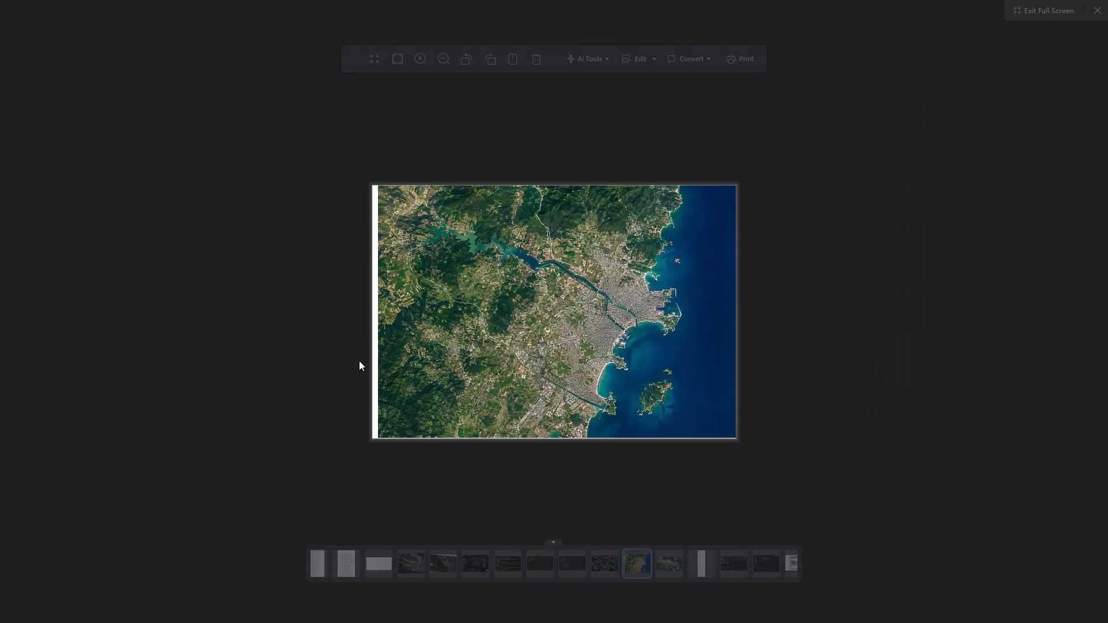
pyautogui.press('Right')
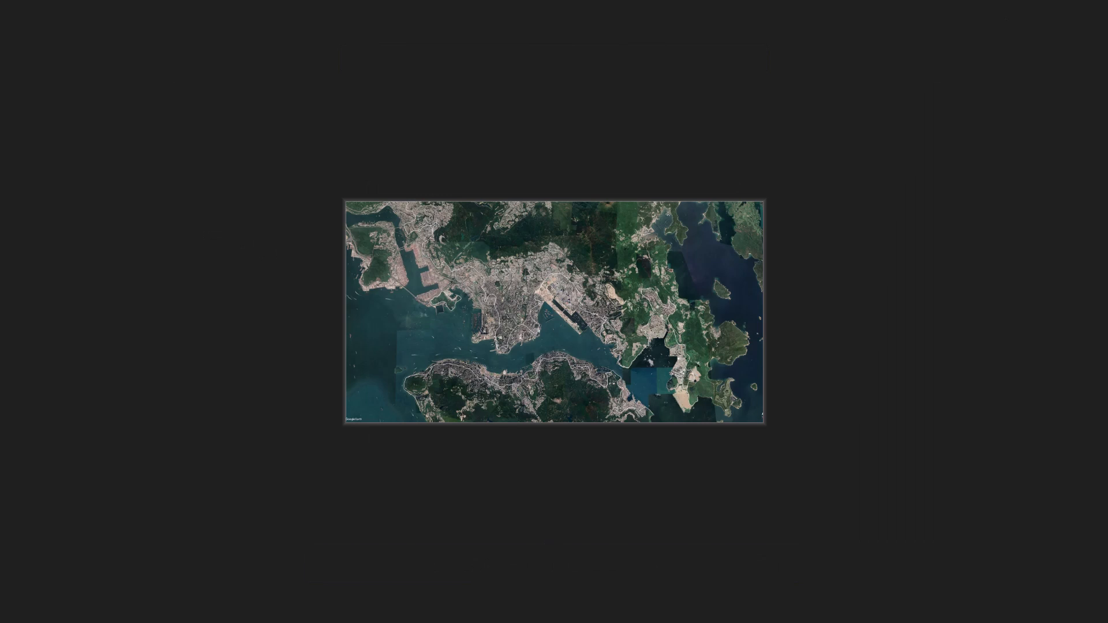
pyautogui.hotkey('ctrl', 'c')
pyautogui.hotkey('alt', 'Tab')
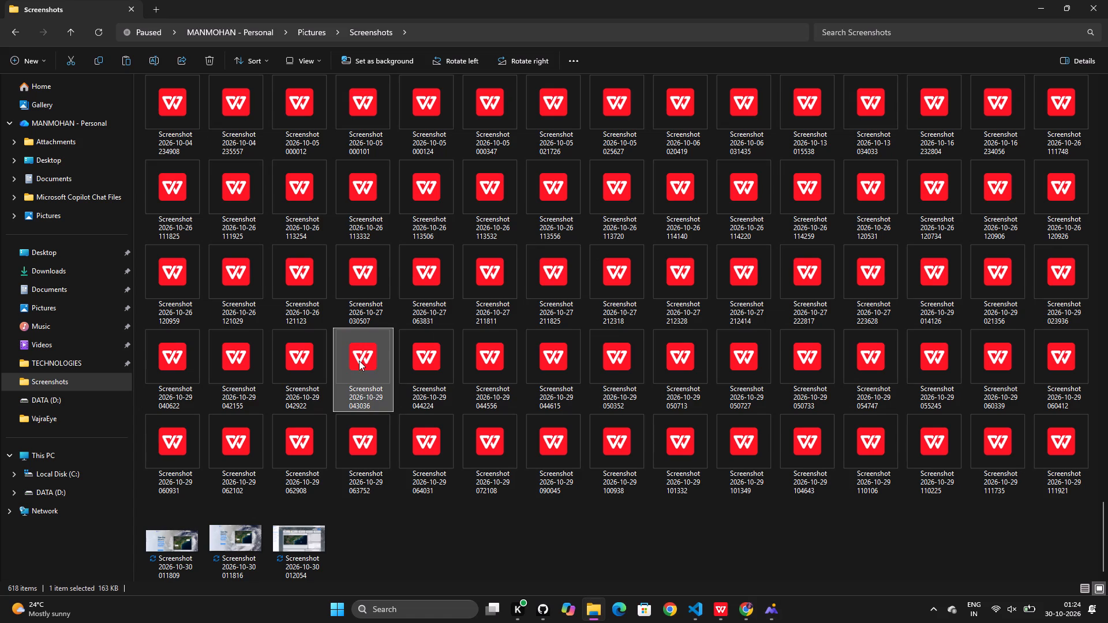
pyautogui.click(724, 610)
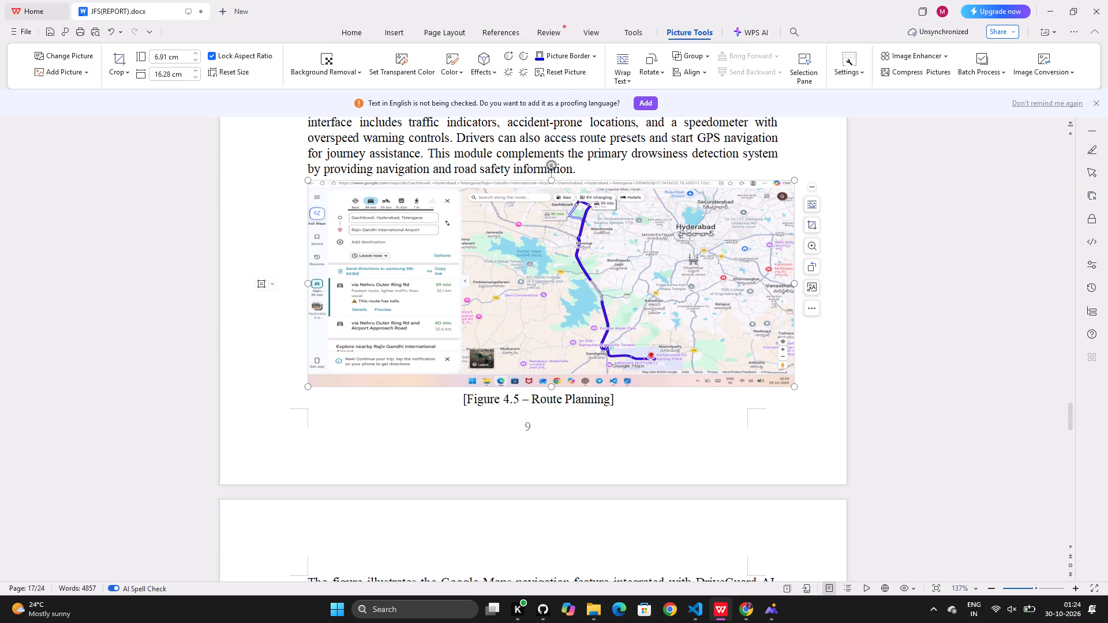
pyautogui.hotkey('ctrl', 'v')
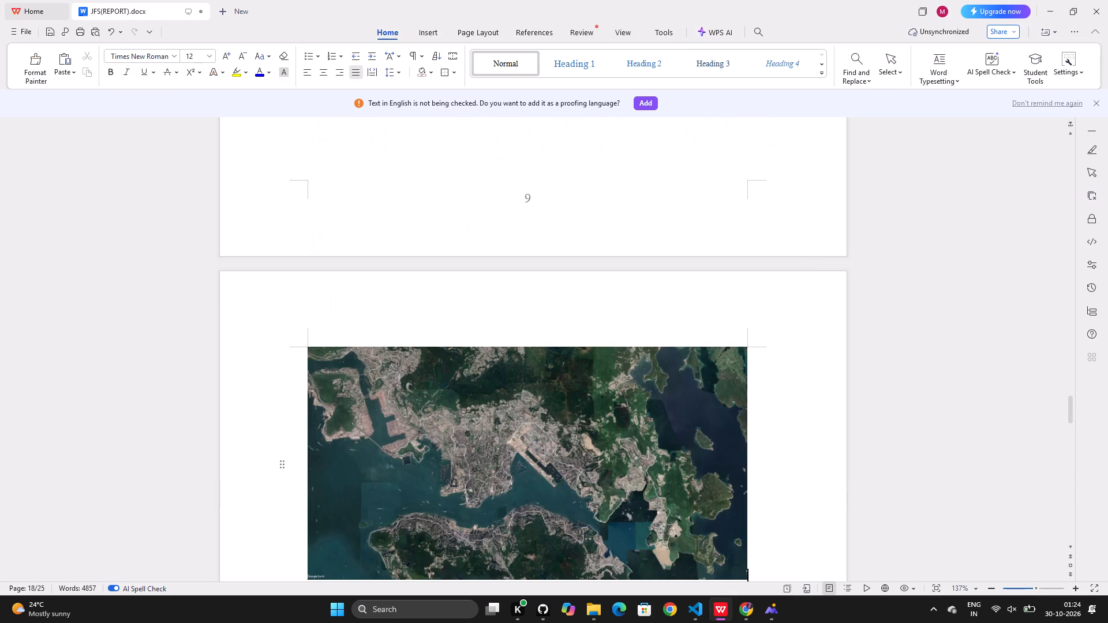
# Shrink the satellite picture above the Figure 4.5 caption to about 6.64 cm high and 12.54 cm wide.
pyautogui.scroll(-2, 530, 415)
pyautogui.scroll(6, 688, 401)
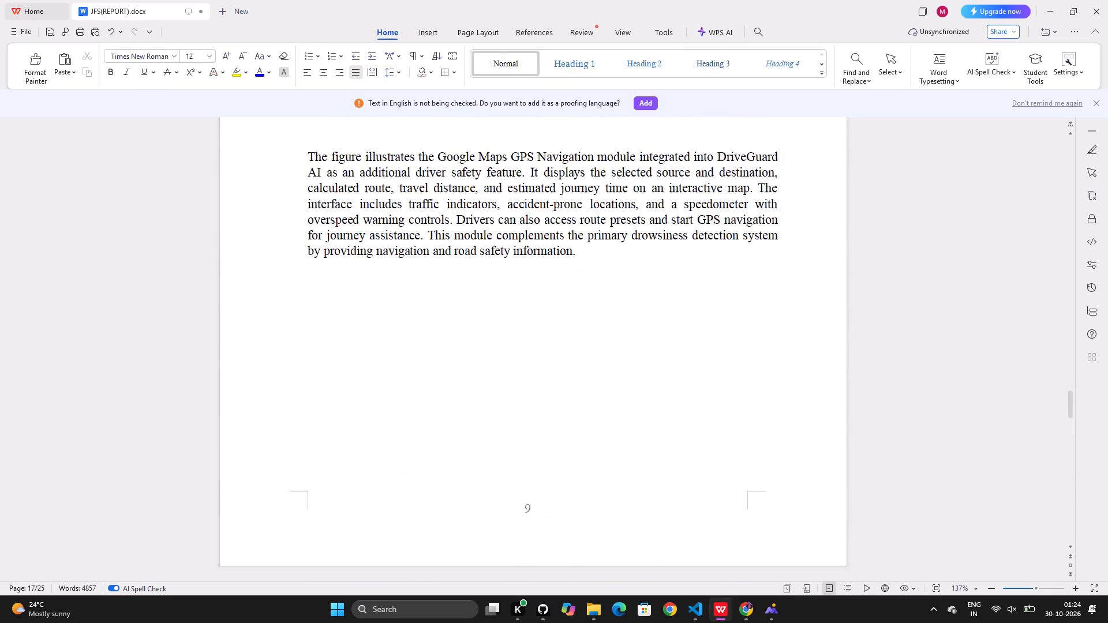
pyautogui.scroll(1, 688, 401)
pyautogui.scroll(-14, 688, 401)
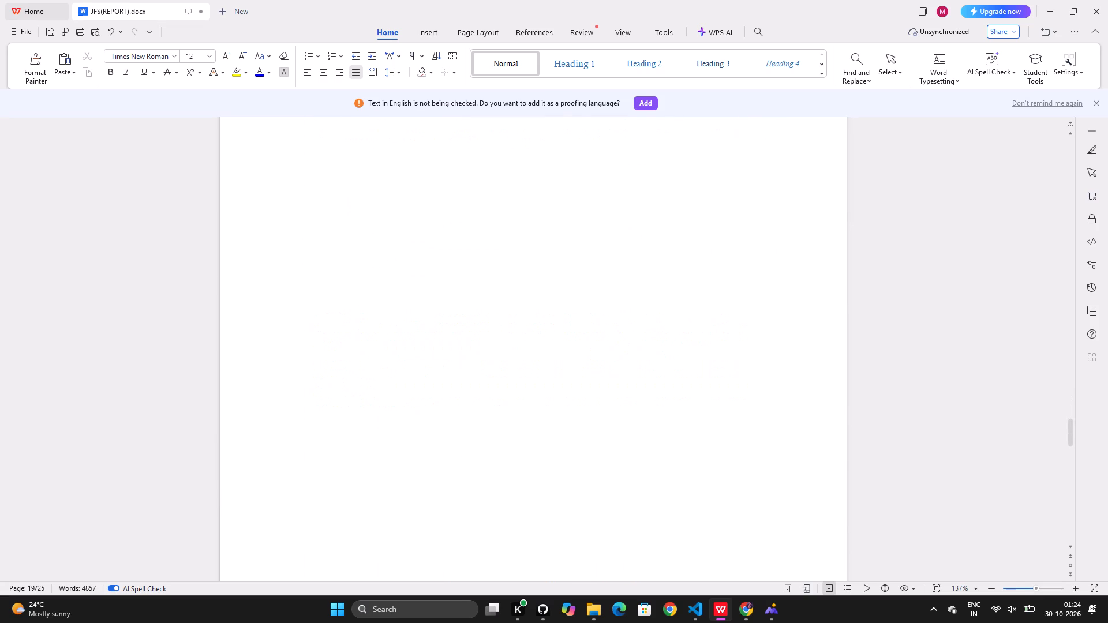
pyautogui.scroll(-6, 688, 401)
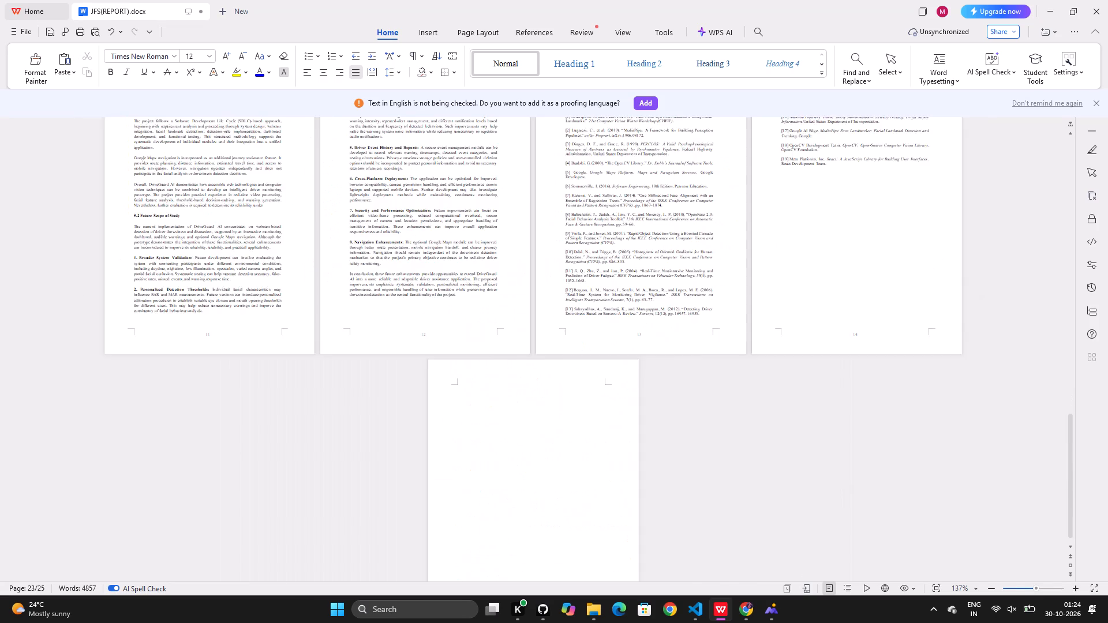
pyautogui.scroll(4, 688, 401)
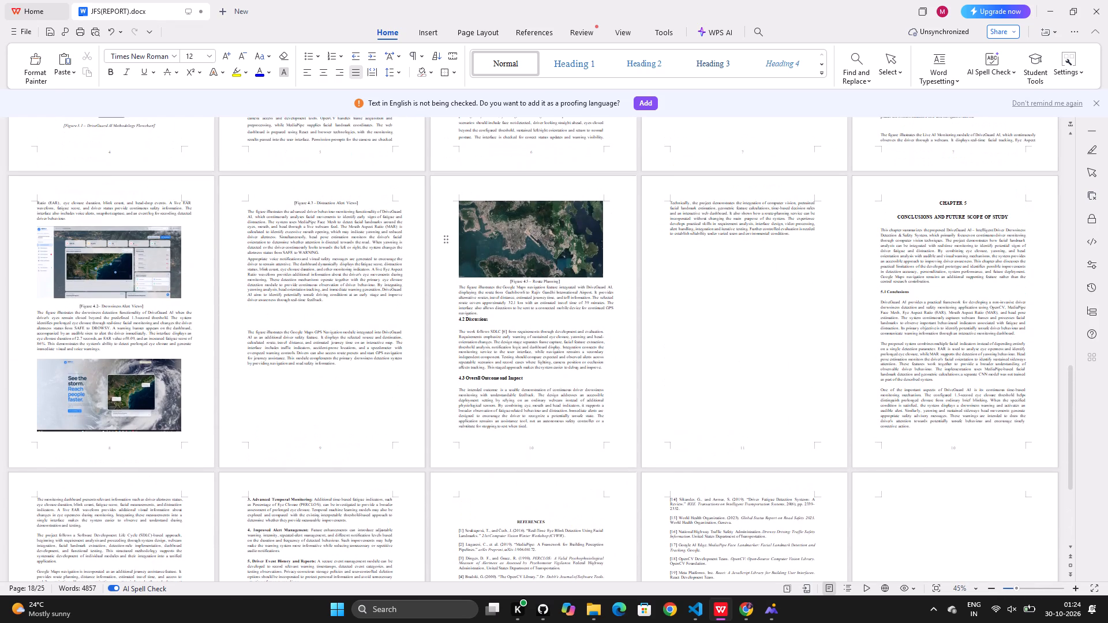
pyautogui.click(596, 246)
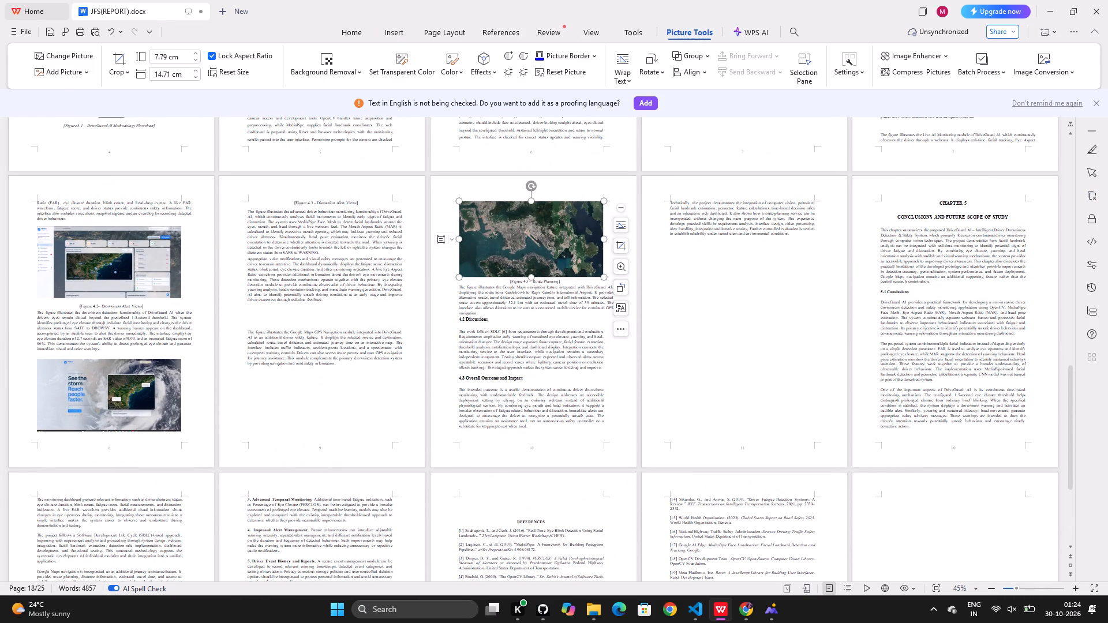
pyautogui.moveTo(607, 279); pyautogui.dragTo(585, 260)
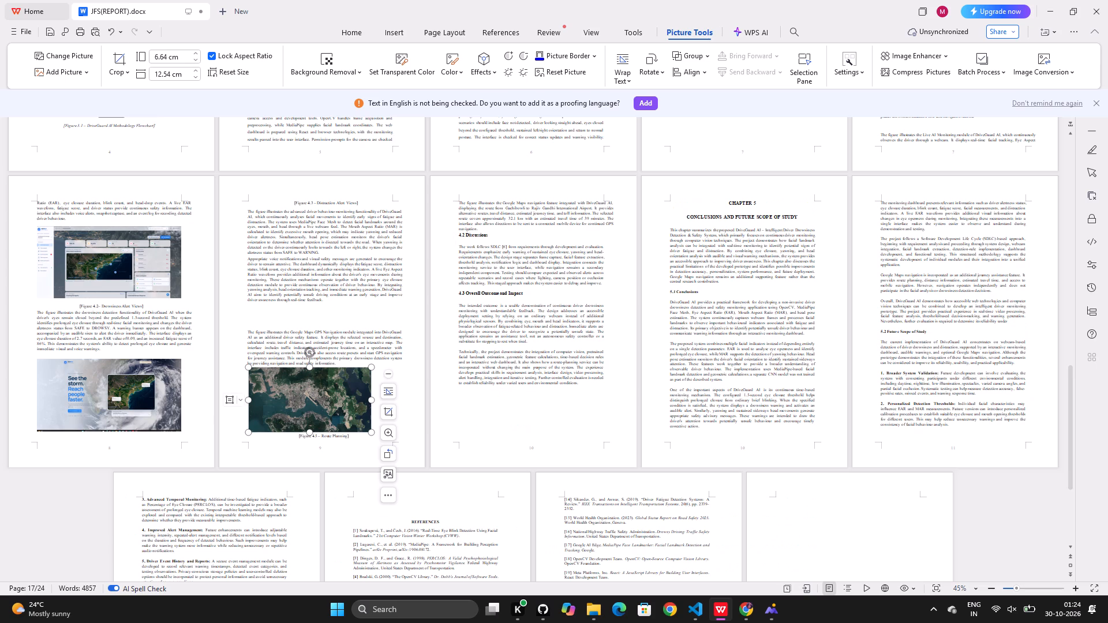
# Delete the empty lines above the paragraph describing the Google Maps GPS Navigation module.
pyautogui.click(261, 324)
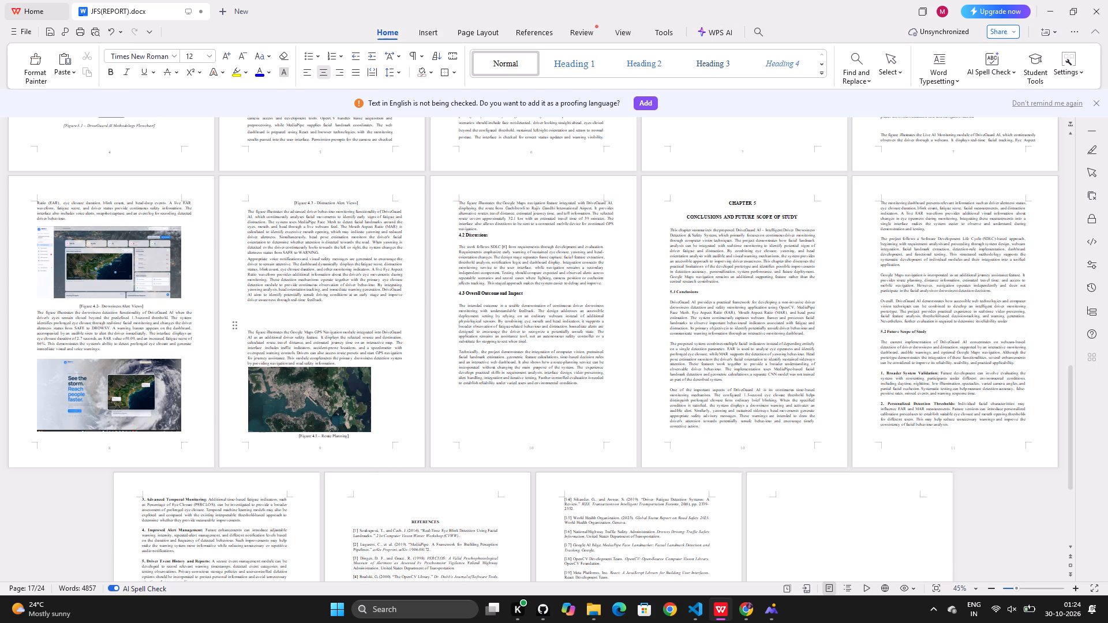
pyautogui.press('BackSpace')
pyautogui.press('BackSpace')
pyautogui.press('BackSpace')
pyautogui.press('BackSpace')
pyautogui.press('BackSpace')
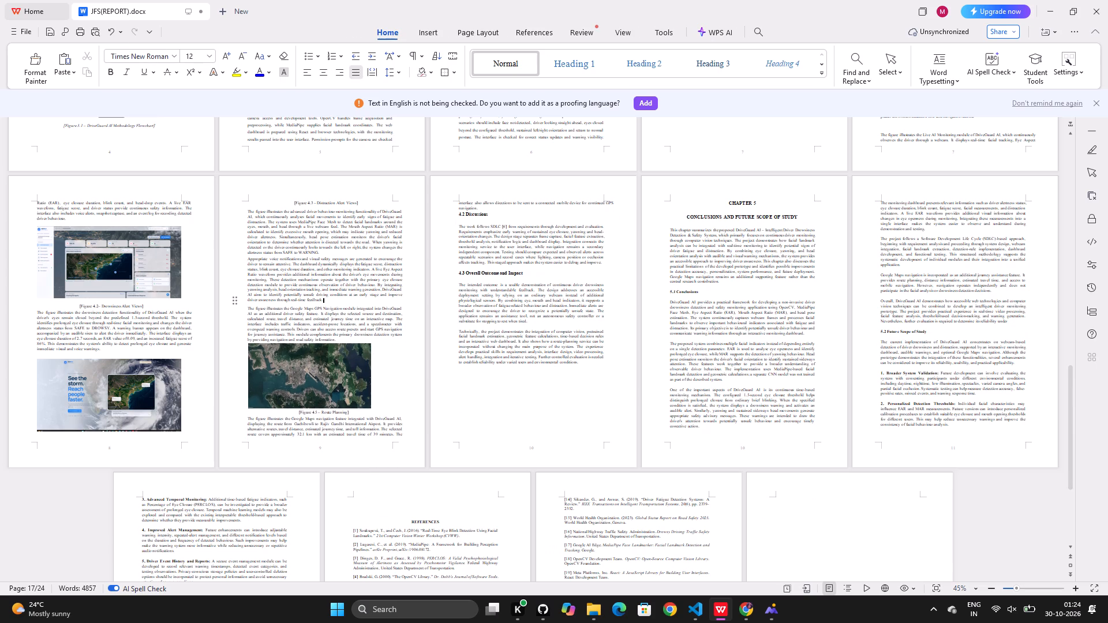
# Delete the words beginning "interface also" at the top of page 10, in the Figure 4.5 description's last sentence.
pyautogui.moveTo(489, 205); pyautogui.dragTo(450, 204)
pyautogui.press('BackSpace')
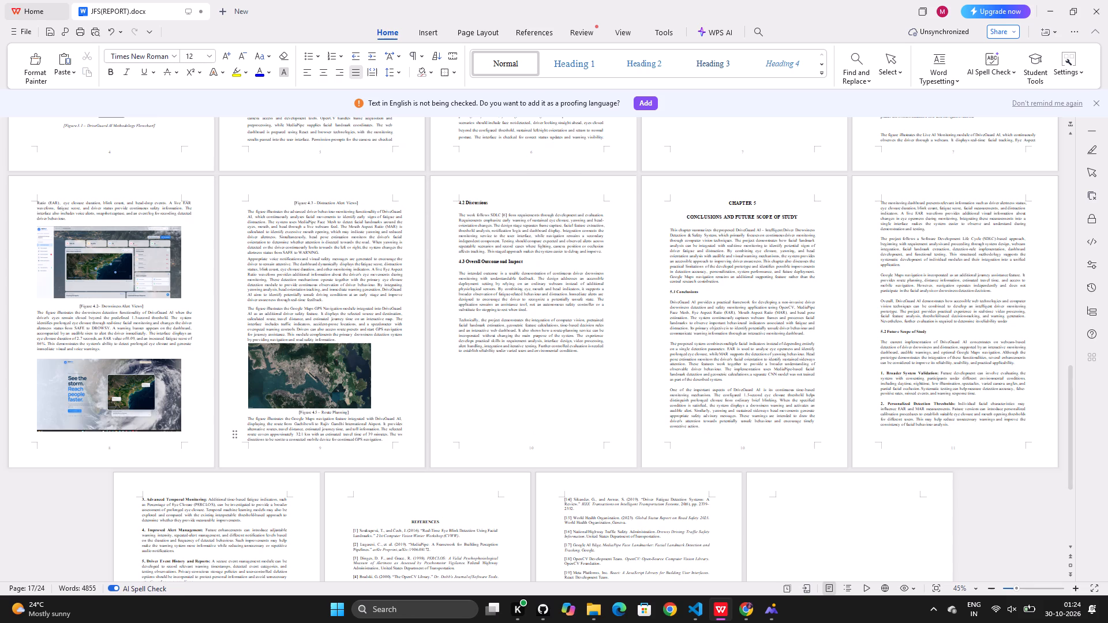
# Remove the paragraph break between the "4.2 Discussion" heading and the text below it.
pyautogui.click(457, 211)
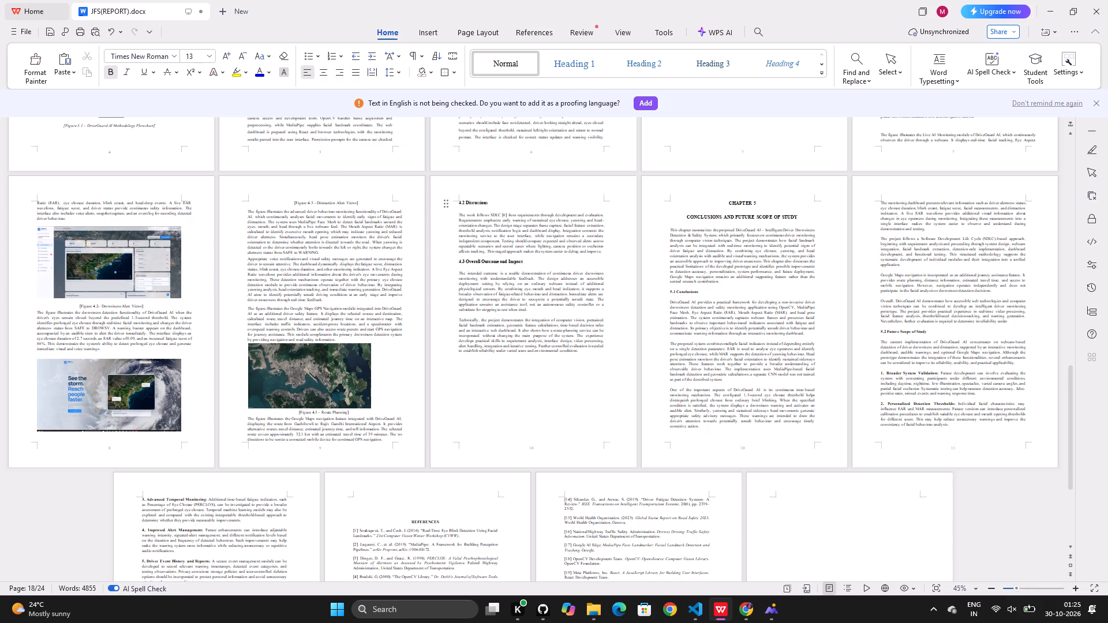
pyautogui.press('Down')
pyautogui.press('BackSpace')
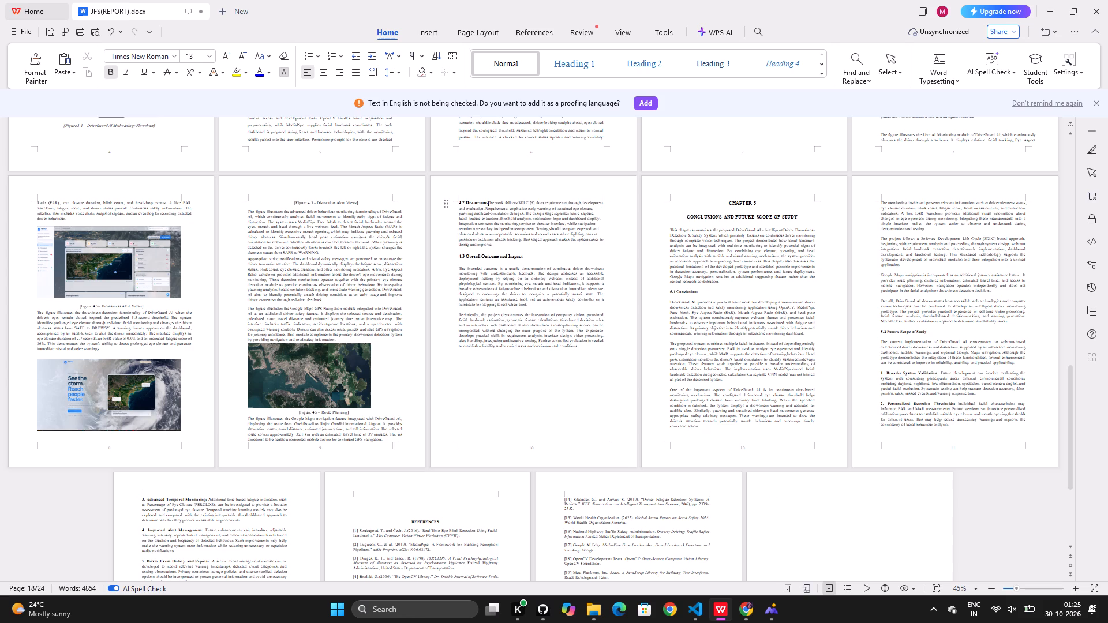
# Insert a paragraph break after the "4.2 Discussion" heading so its body text starts on a separate line.
pyautogui.press('Return')
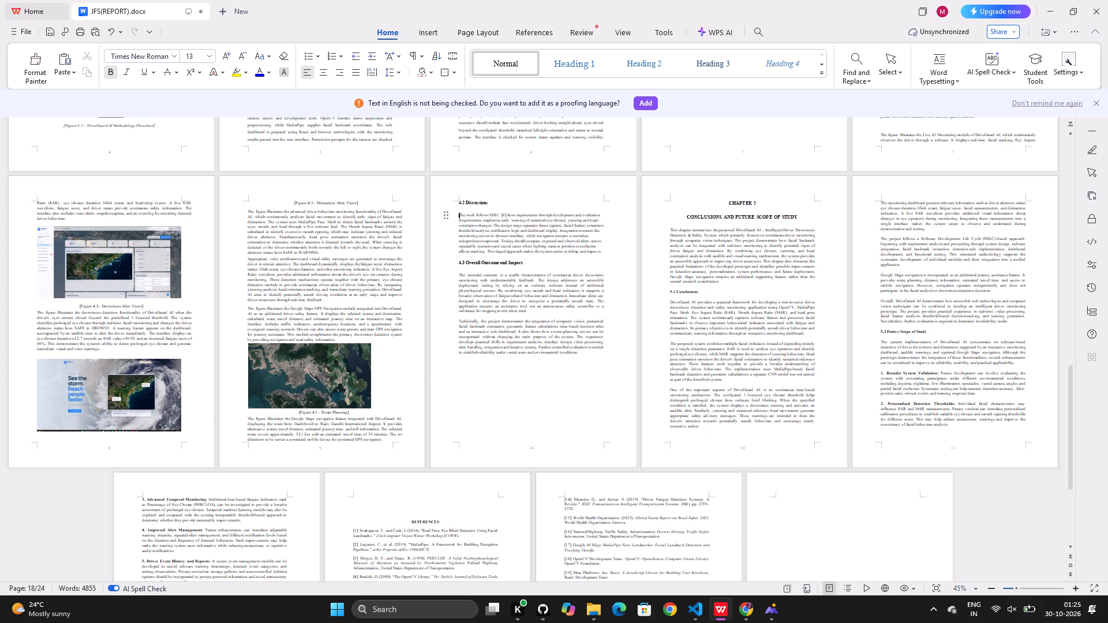
# Delete the blank last page after the references.
pyautogui.scroll(-4, 604, 370)
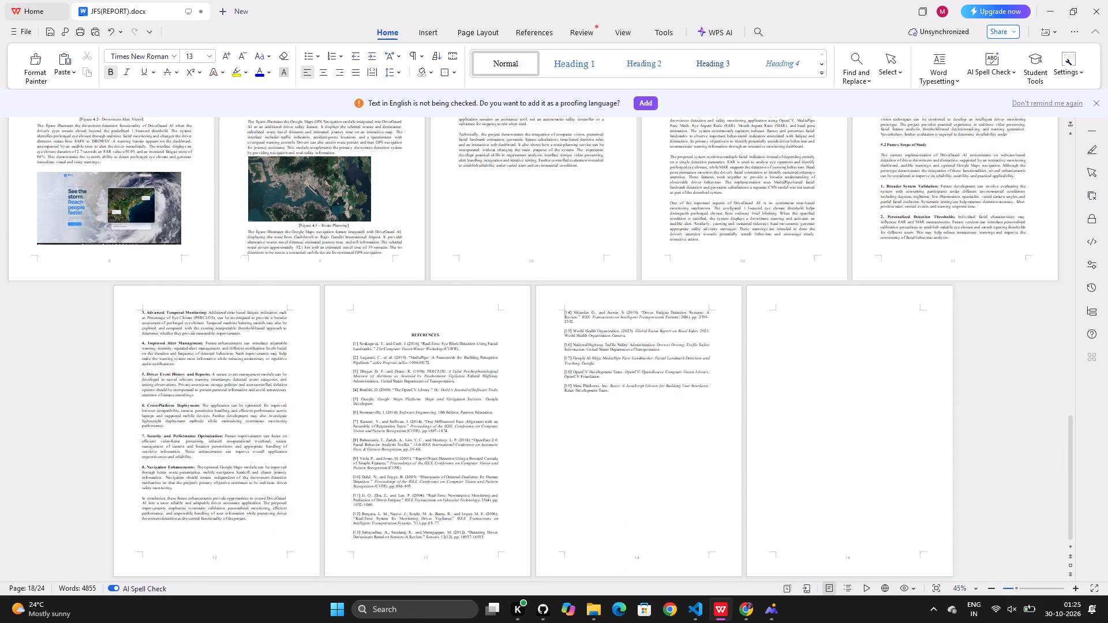
pyautogui.click(776, 325)
pyautogui.press('BackSpace')
pyautogui.press('Delete')
# Delete the overflow text beginning "Navigation is tested independently" on the nearly empty page before Chapter 4, removing that page.
pyautogui.scroll(1, 776, 325)
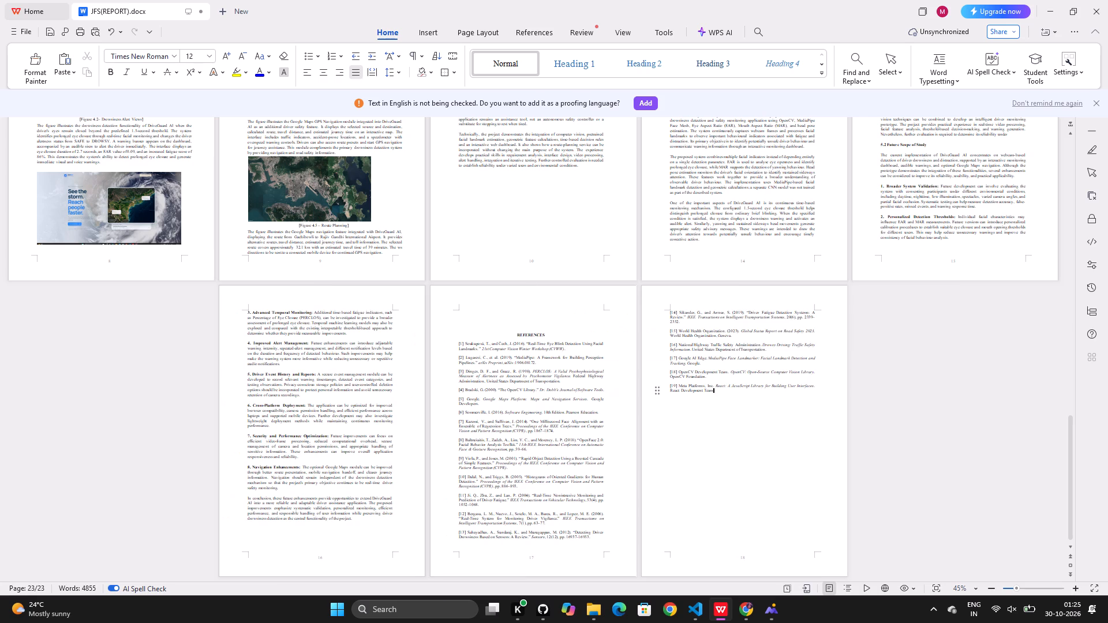
pyautogui.scroll(4, 776, 325)
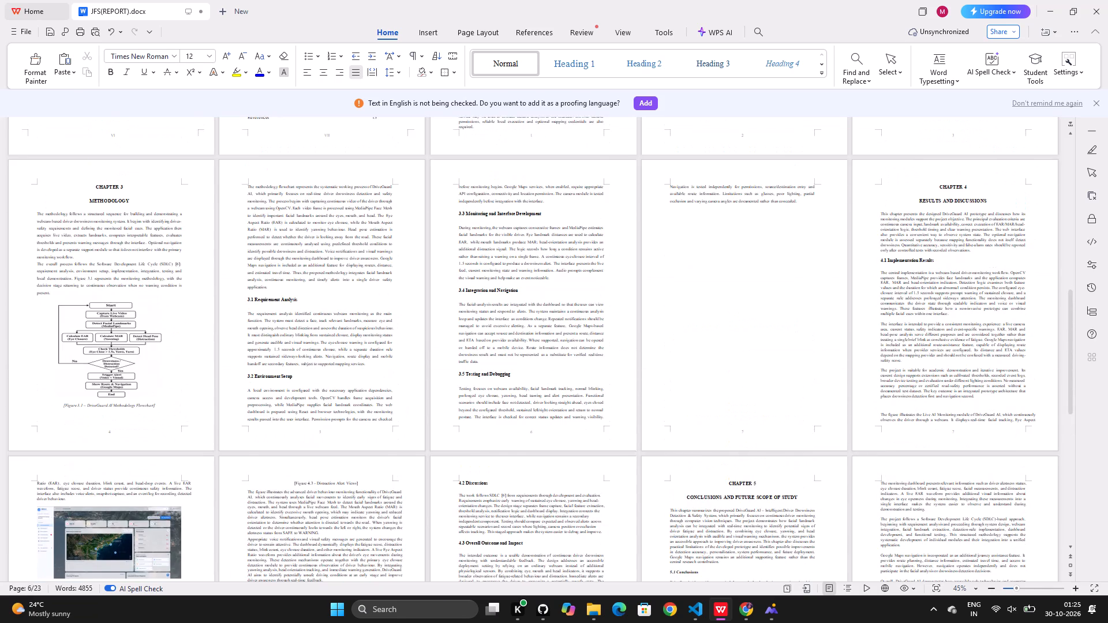
pyautogui.scroll(2, 776, 325)
pyautogui.moveTo(810, 335); pyautogui.dragTo(779, 342)
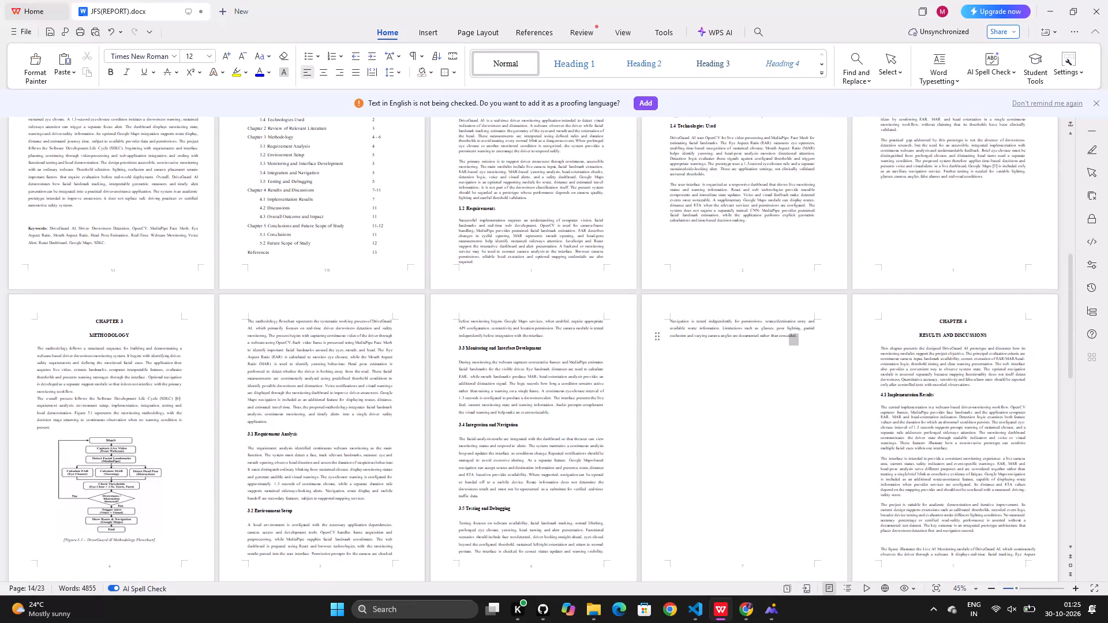
pyautogui.moveTo(779, 342); pyautogui.dragTo(661, 319)
pyautogui.press('BackSpace')
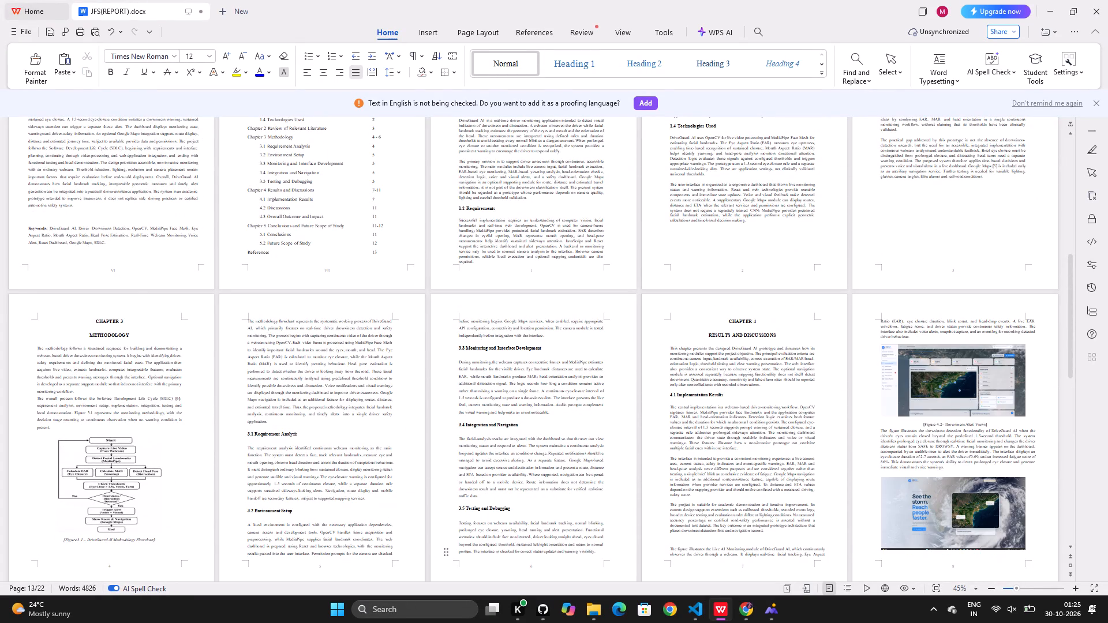
# Return to the report's cover page and open the recent presentation VAJRA EYE JFS.pptx.
pyautogui.scroll(4, 661, 319)
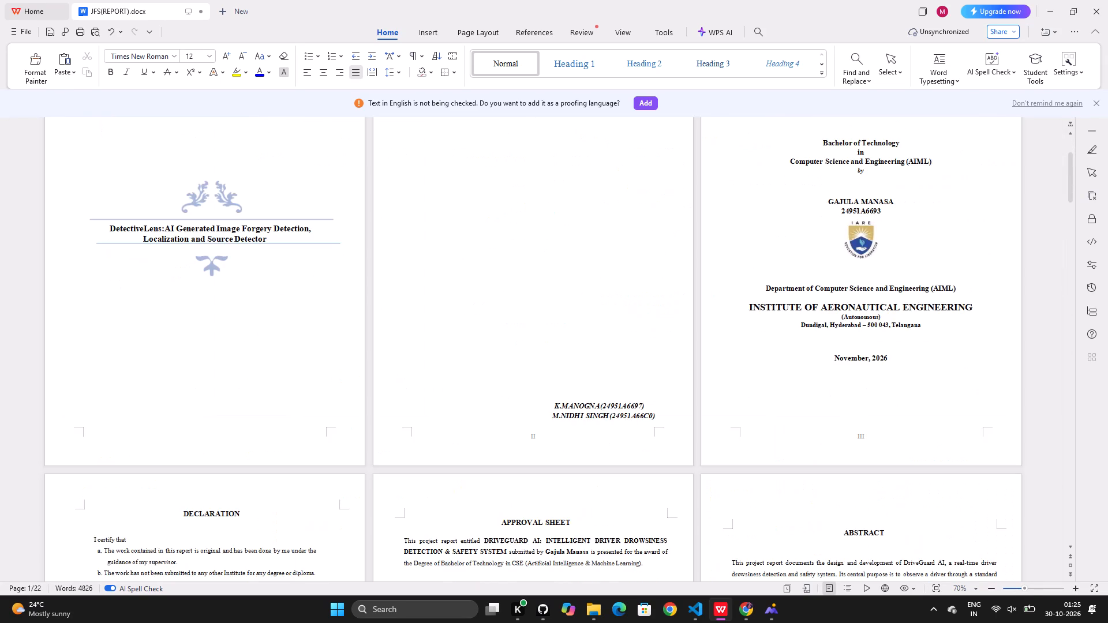
pyautogui.scroll(7, 661, 319)
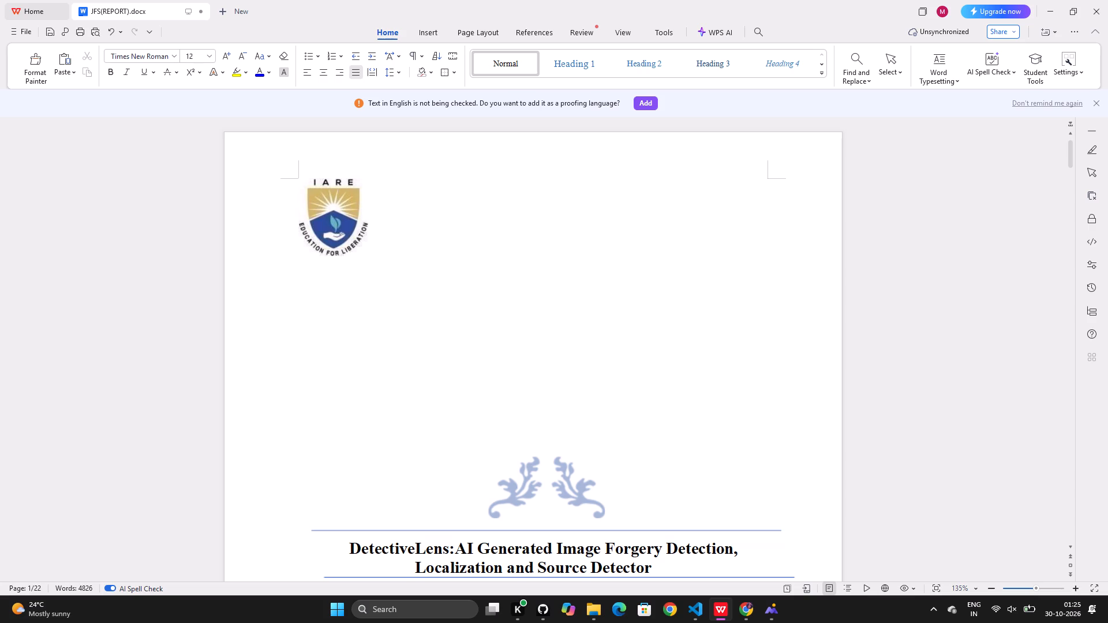
pyautogui.click(28, 0)
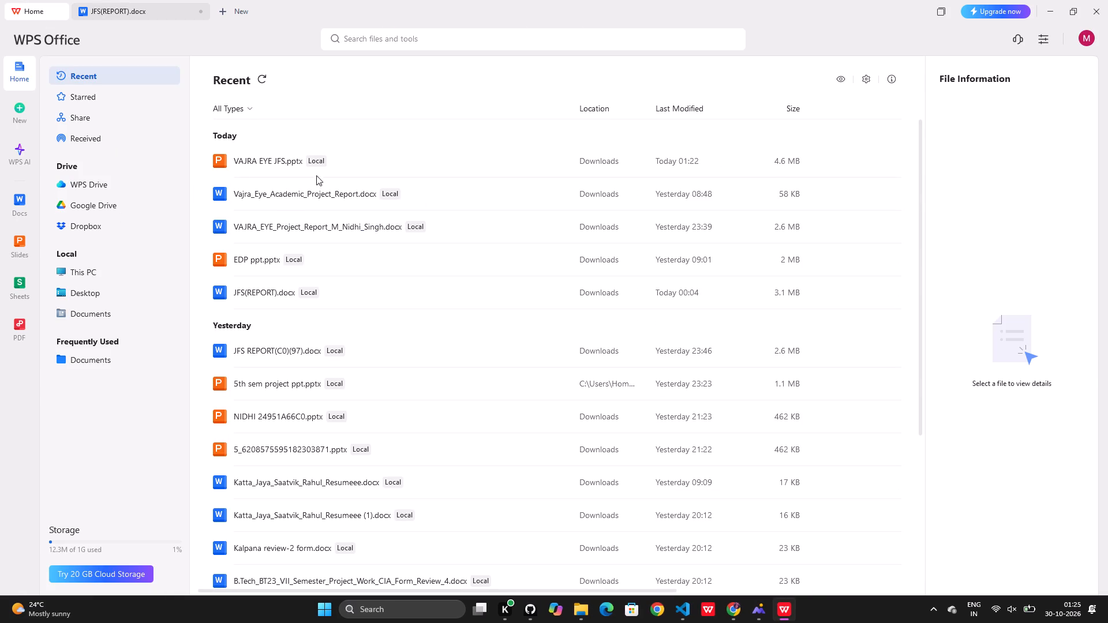
pyautogui.doubleClick(279, 162)
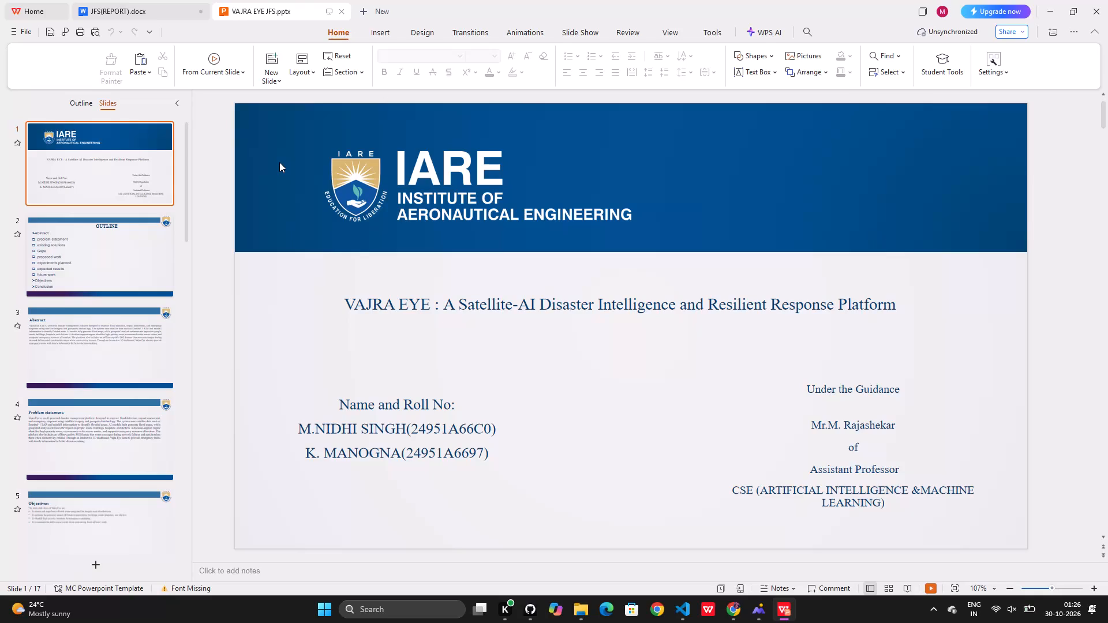
# Check the report's cover against the VAJRA EYE JFS.pptx title slide and look through the presentation's outline and abstract slides.
pyautogui.click(94, 0)
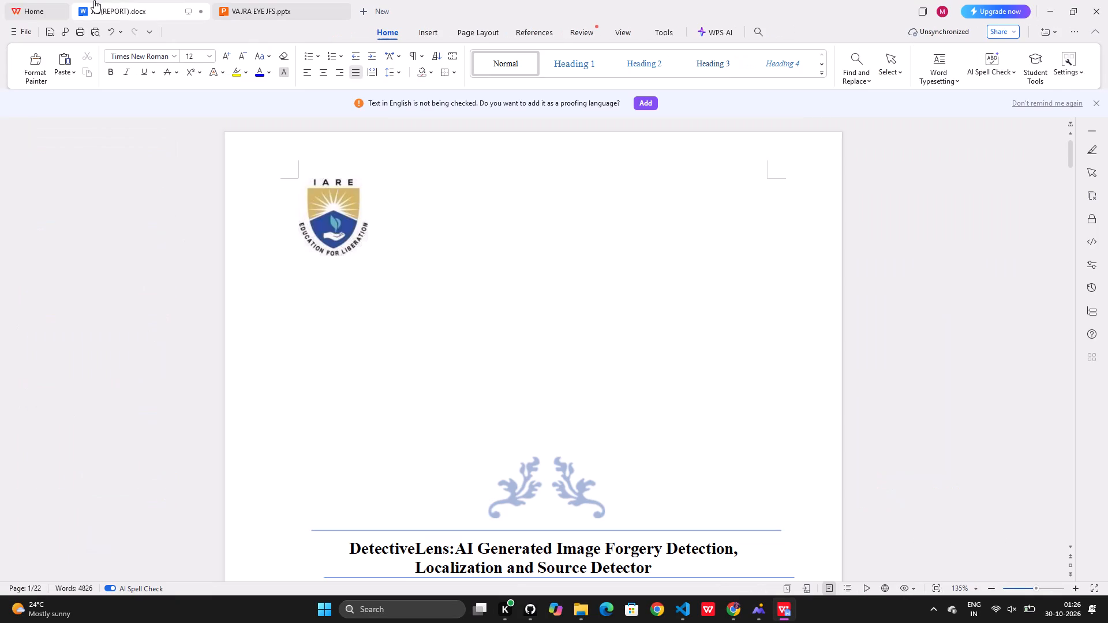
pyautogui.click(274, 5)
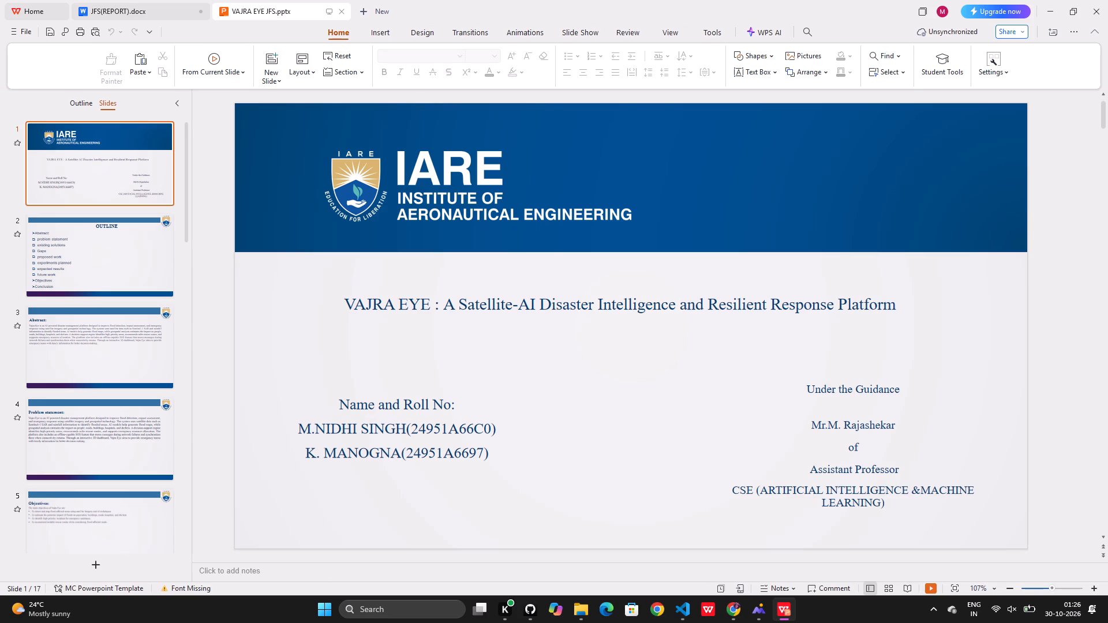
pyautogui.press('Down')
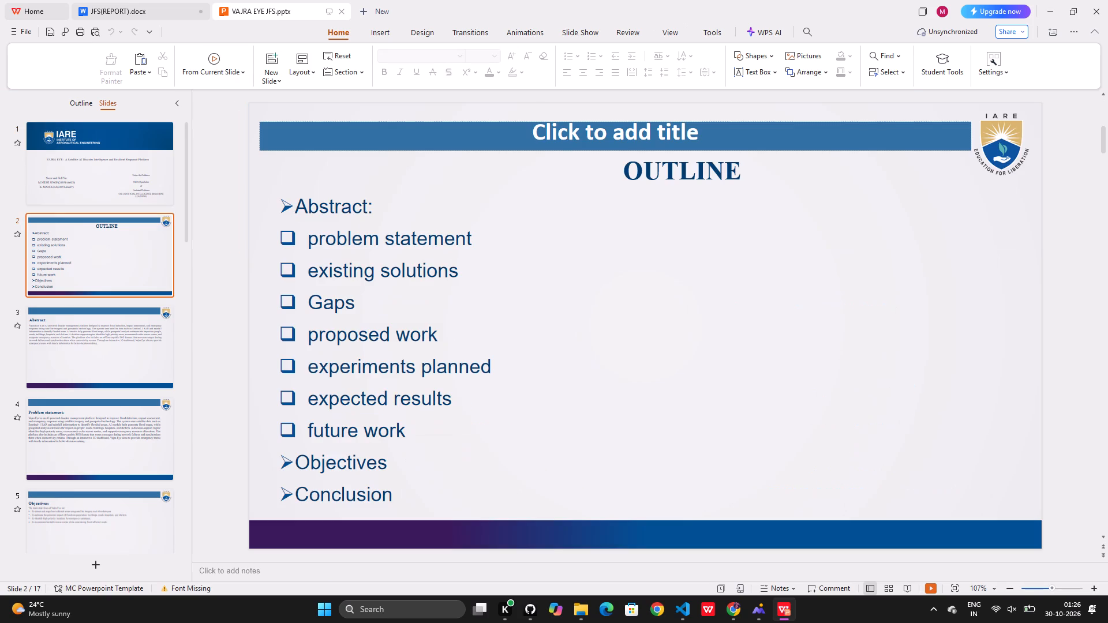
pyautogui.click(280, 294)
pyautogui.press('Down')
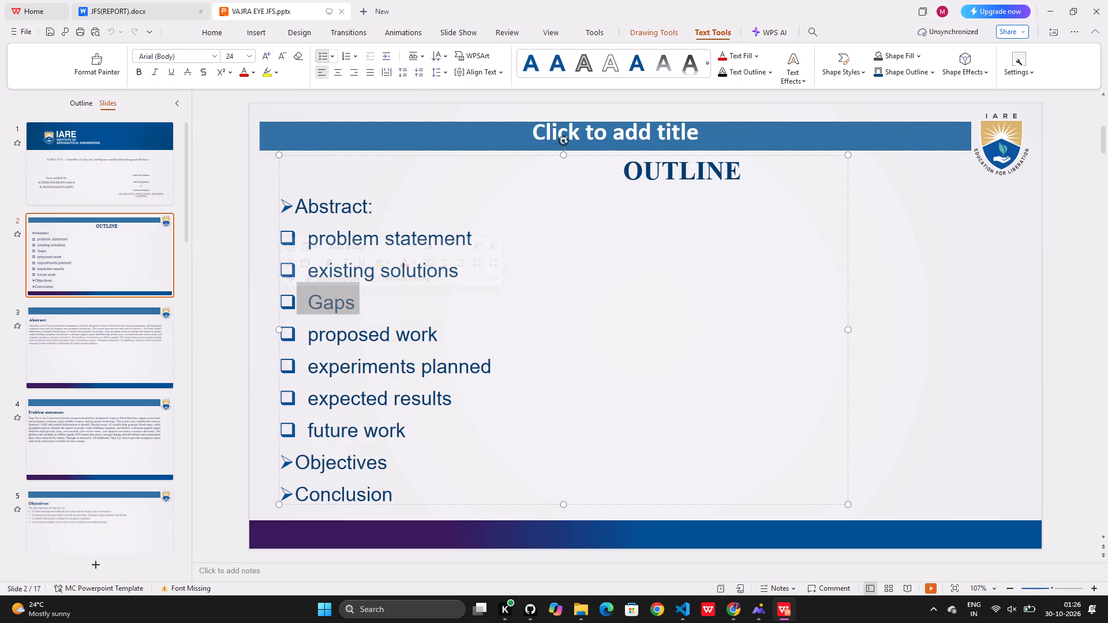
pyautogui.click(687, 320)
pyautogui.press('Down')
pyautogui.press('Down')
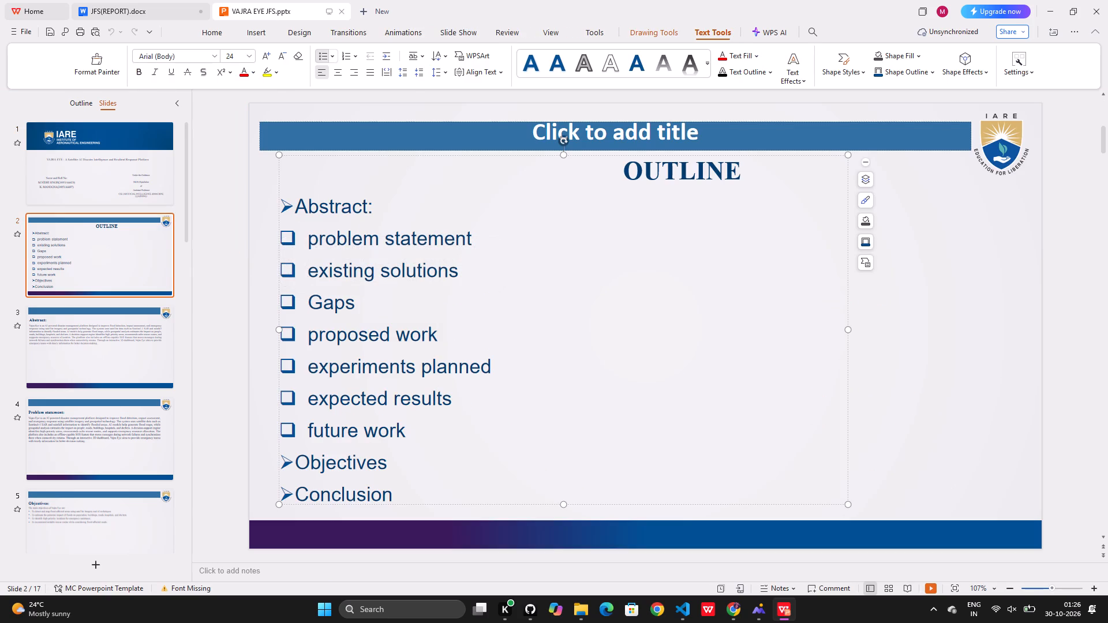
pyautogui.click(976, 292)
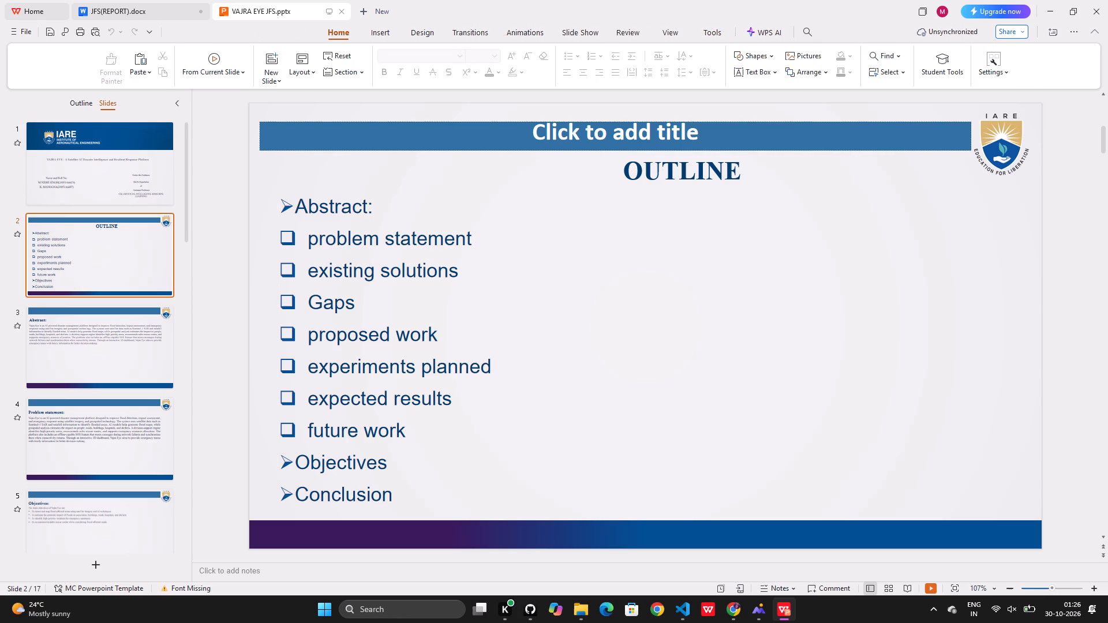
pyautogui.press('Down')
pyautogui.press('Down')
pyautogui.hscroll(1, 1009, 386)
pyautogui.press('Up')
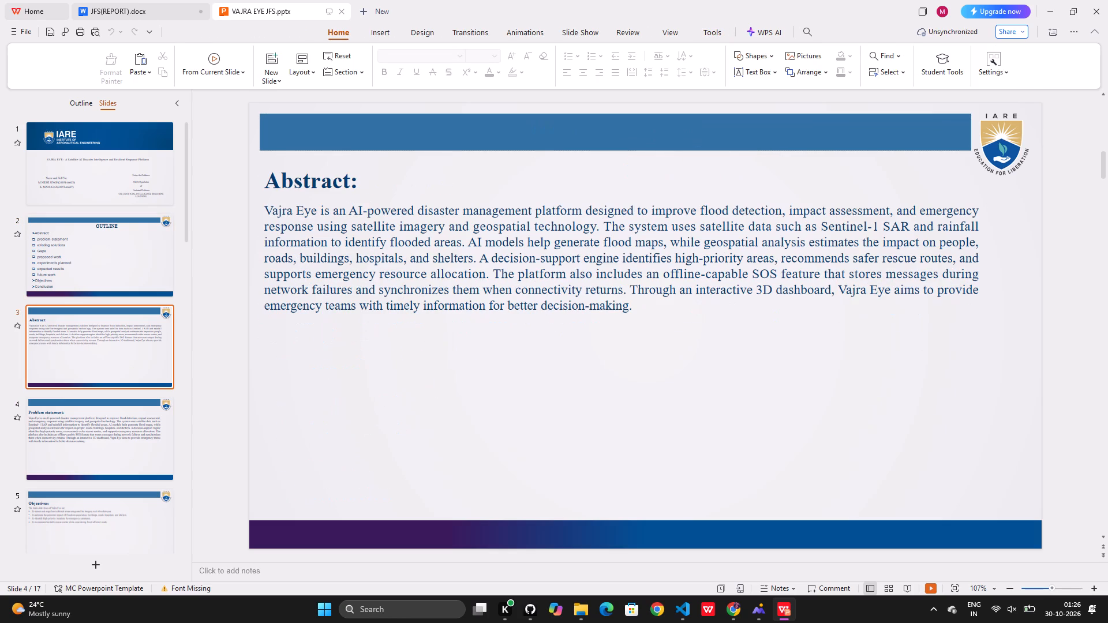
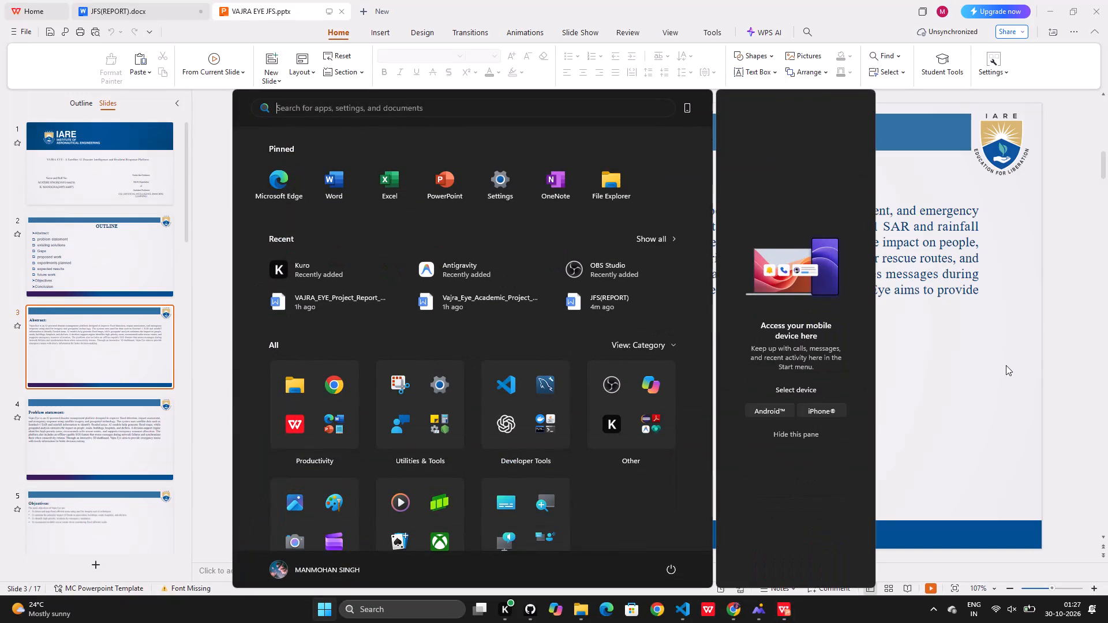
# Put the computer to sleep.
pyautogui.click(677, 568)
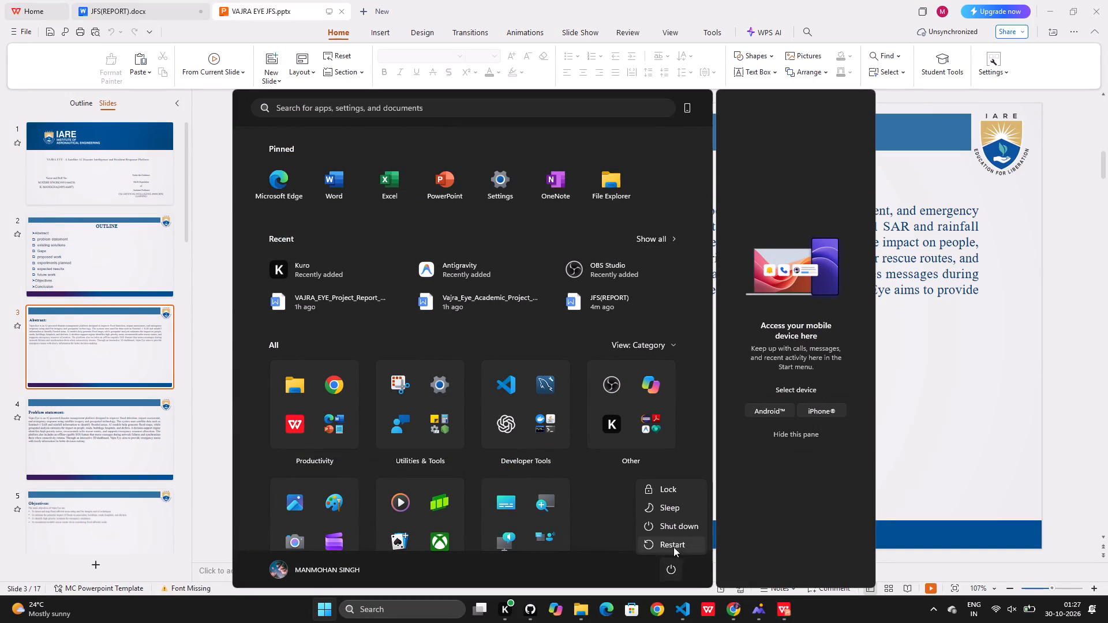
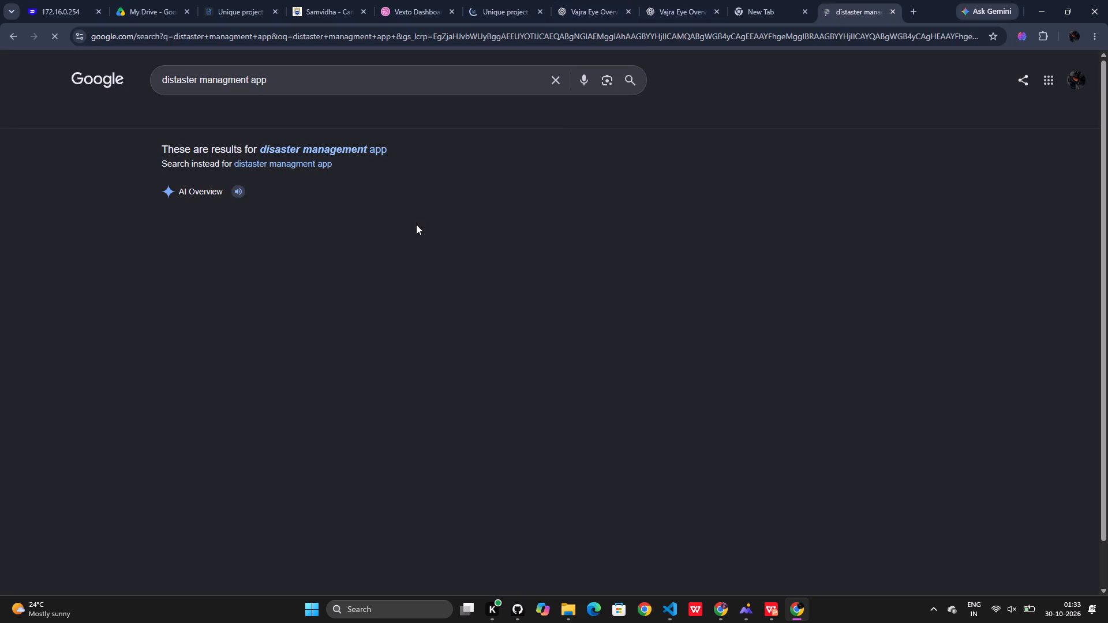
pyautogui.click(286, 150)
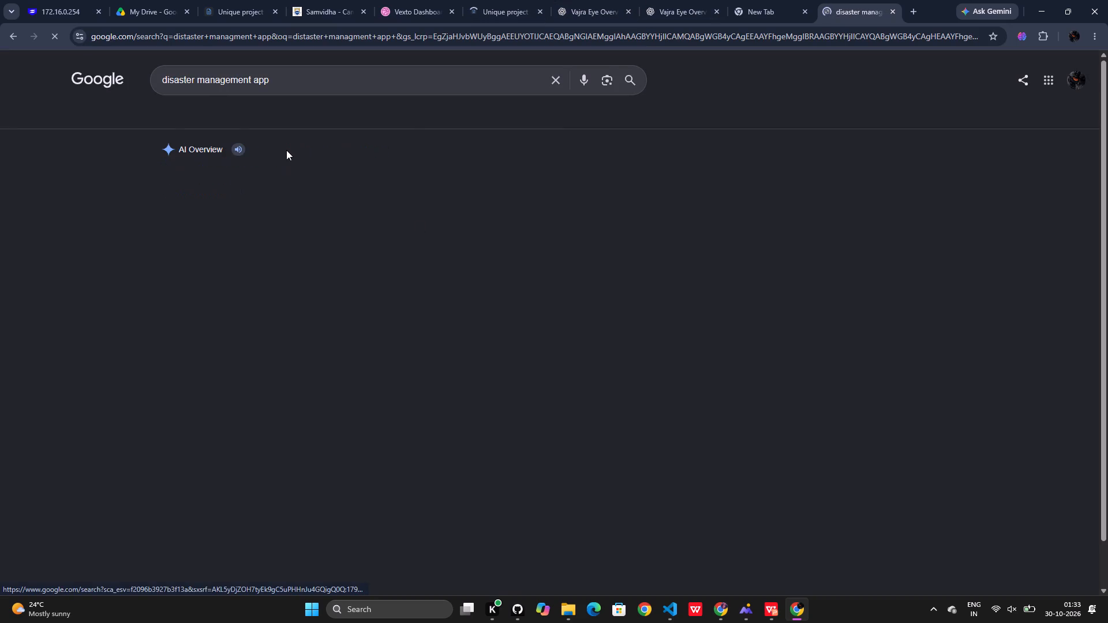
pyautogui.click(234, 120)
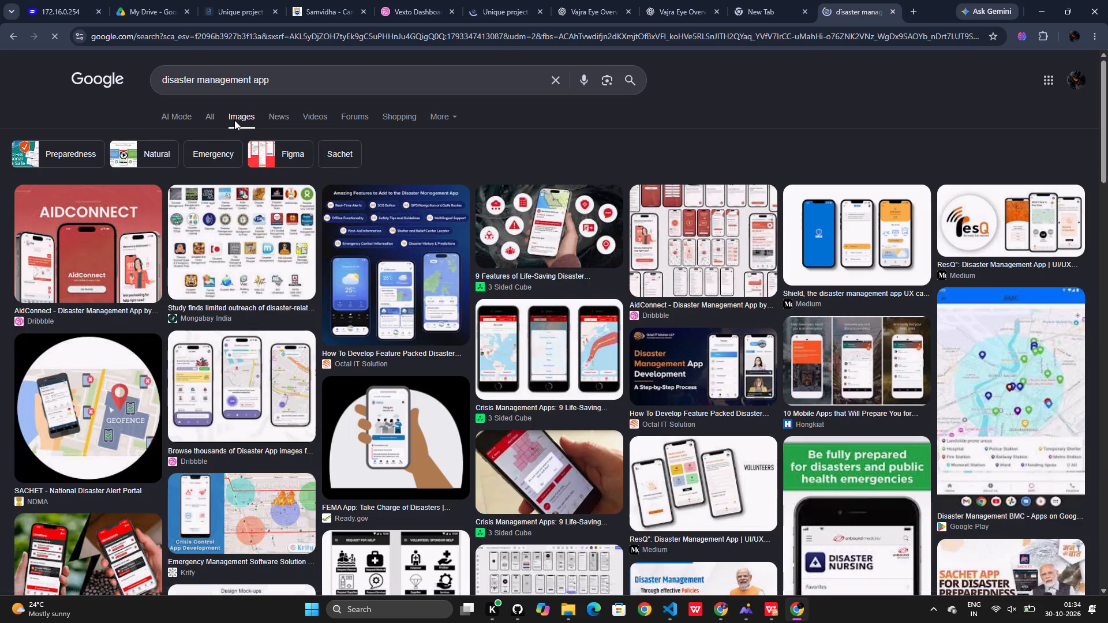
pyautogui.scroll(-3, 407, 305)
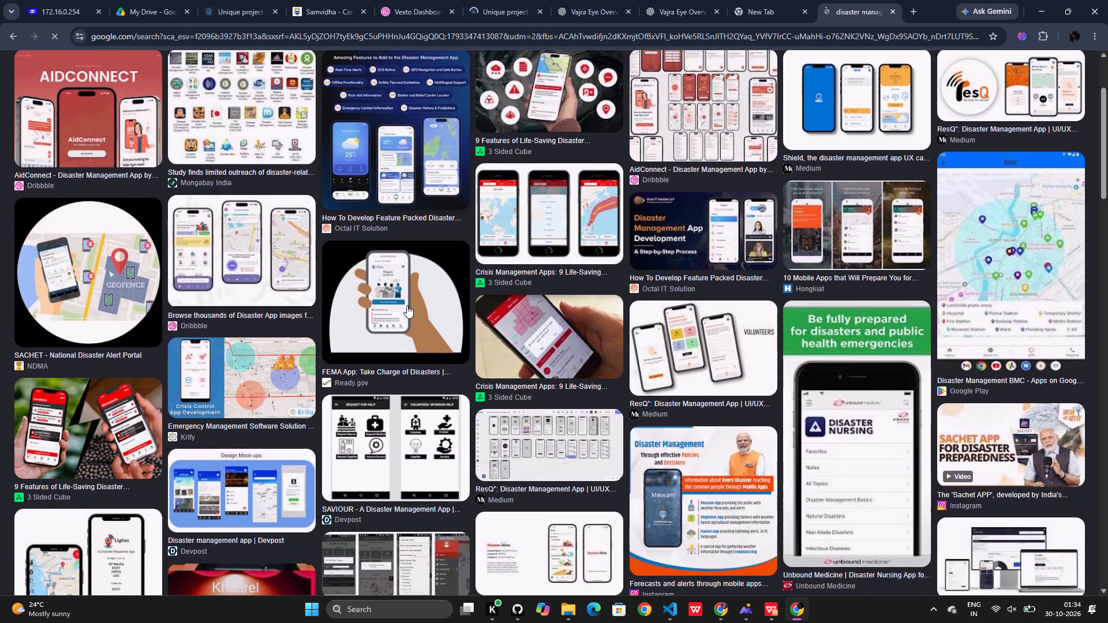
pyautogui.scroll(1, 407, 305)
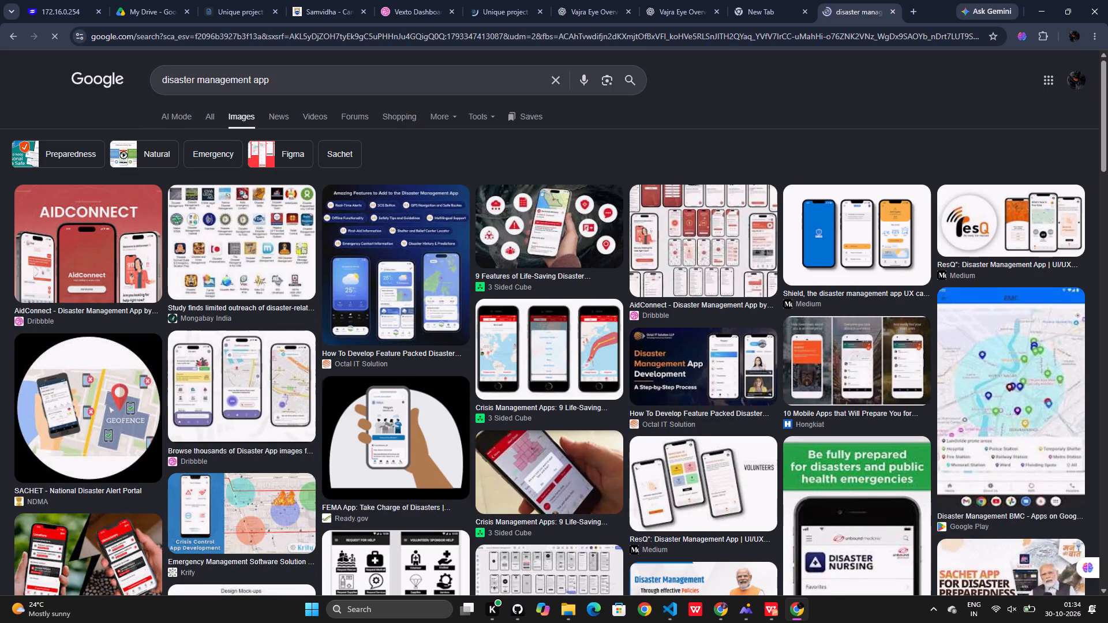
# Refine the image search to "current disaster management app" and browse the images for existing apps.
pyautogui.click(163, 85)
pyautogui.write('current')
pyautogui.press('space')
pyautogui.press('Return')
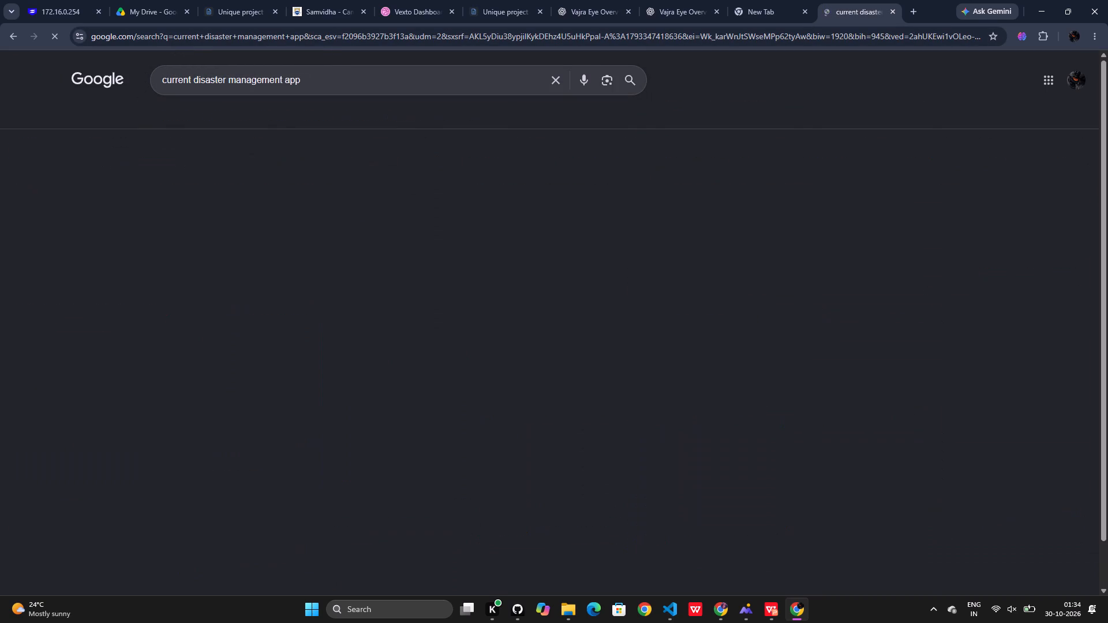
pyautogui.scroll(-6, 359, 365)
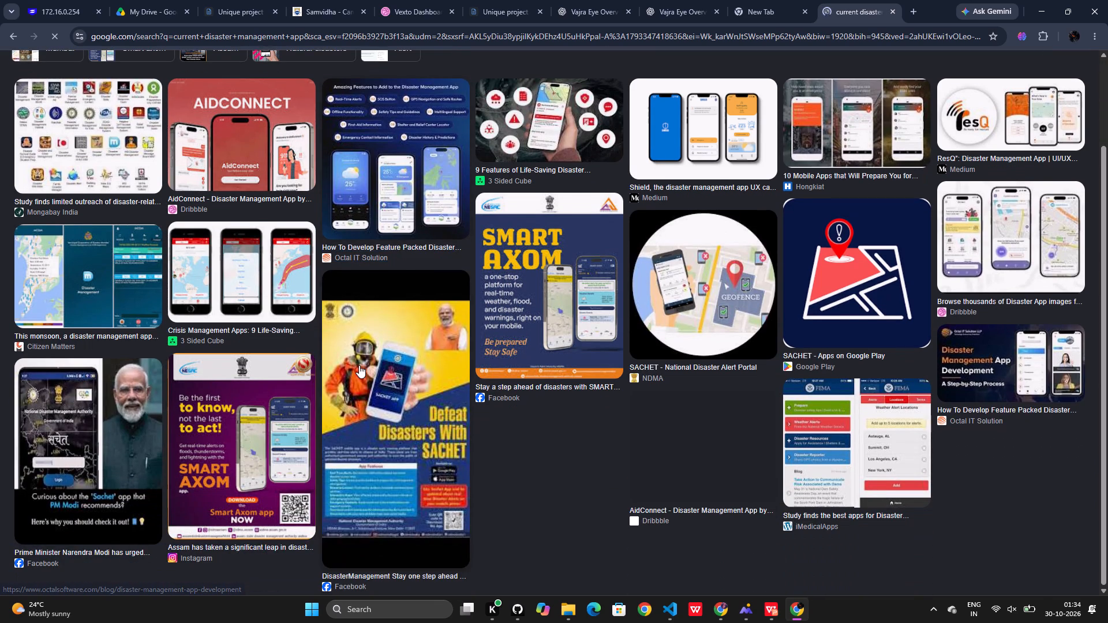
pyautogui.scroll(-4, 359, 365)
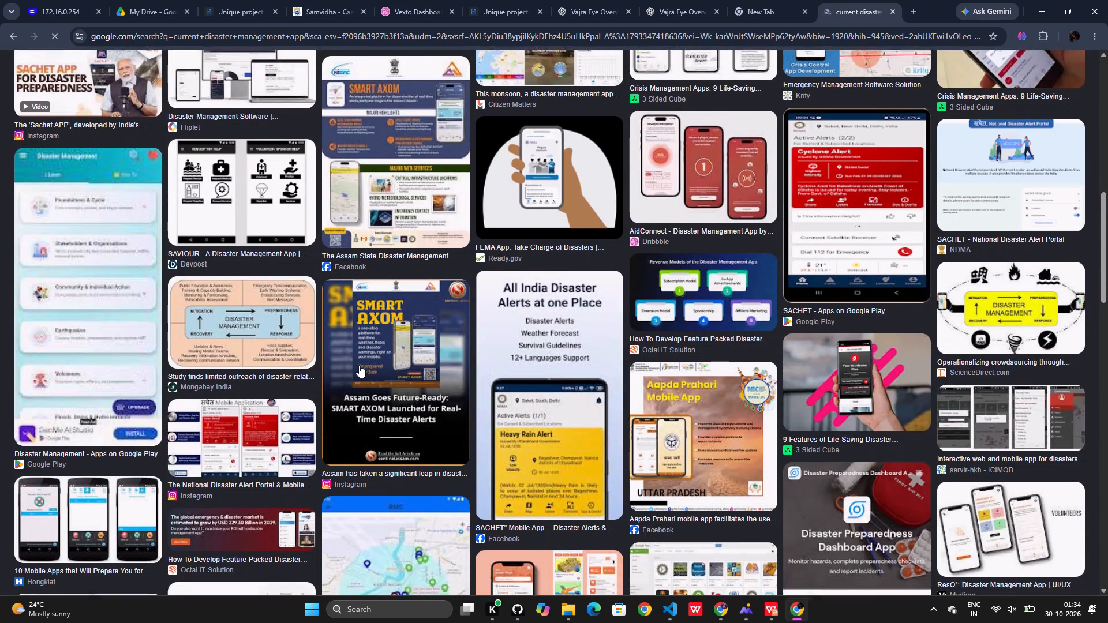
pyautogui.scroll(-2, 359, 365)
pyautogui.scroll(12, 359, 365)
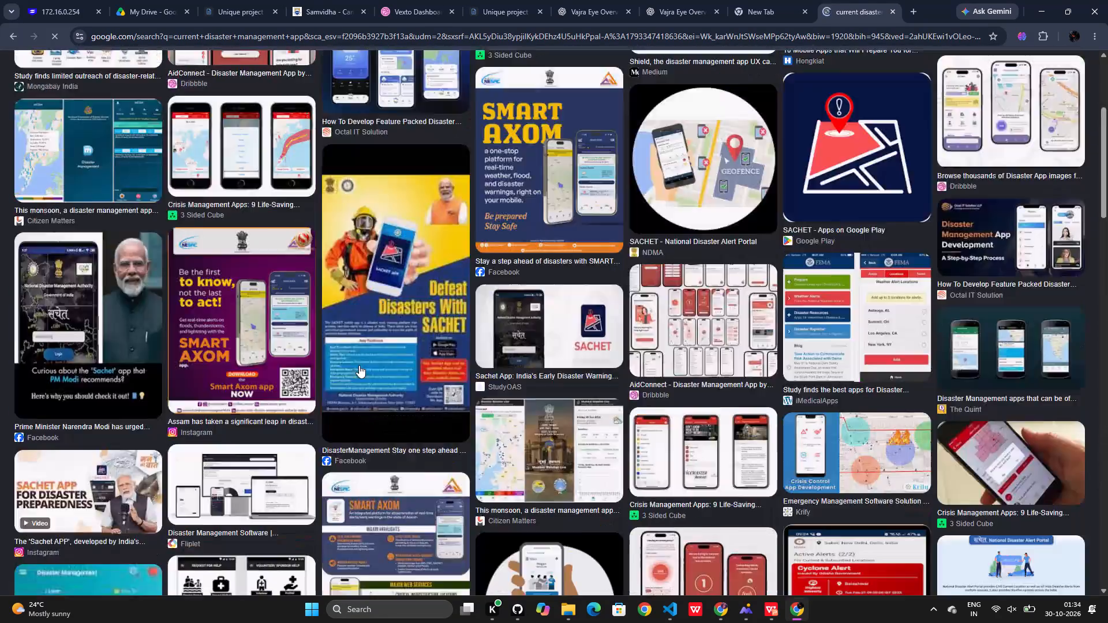
# Switch the "current disaster management app" search from images to all results and reload the page.
pyautogui.click(211, 120)
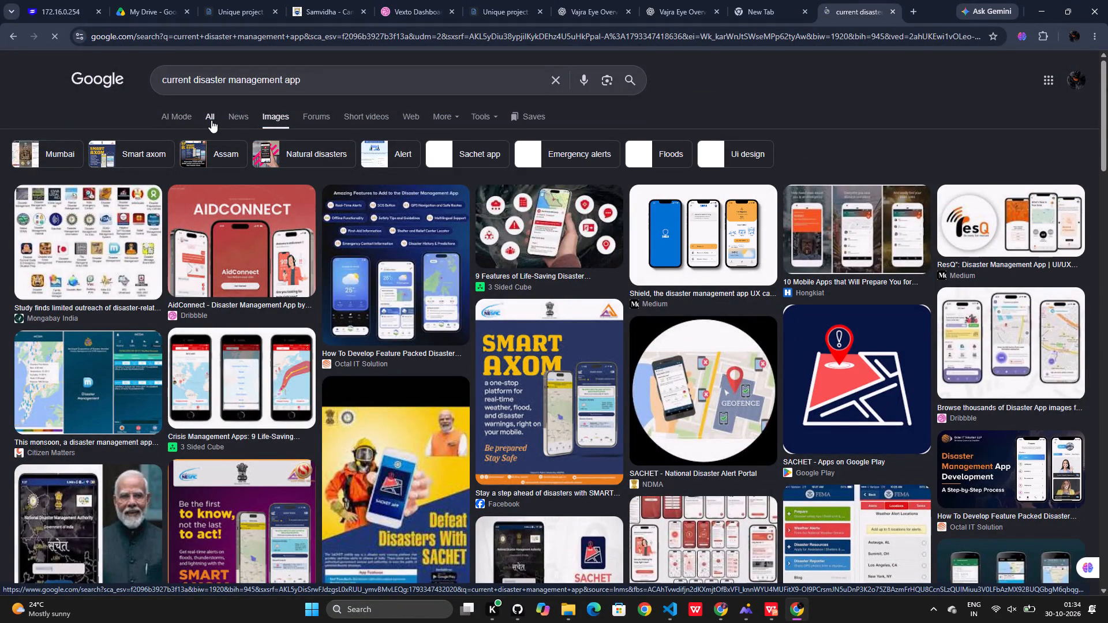
pyautogui.click(211, 120)
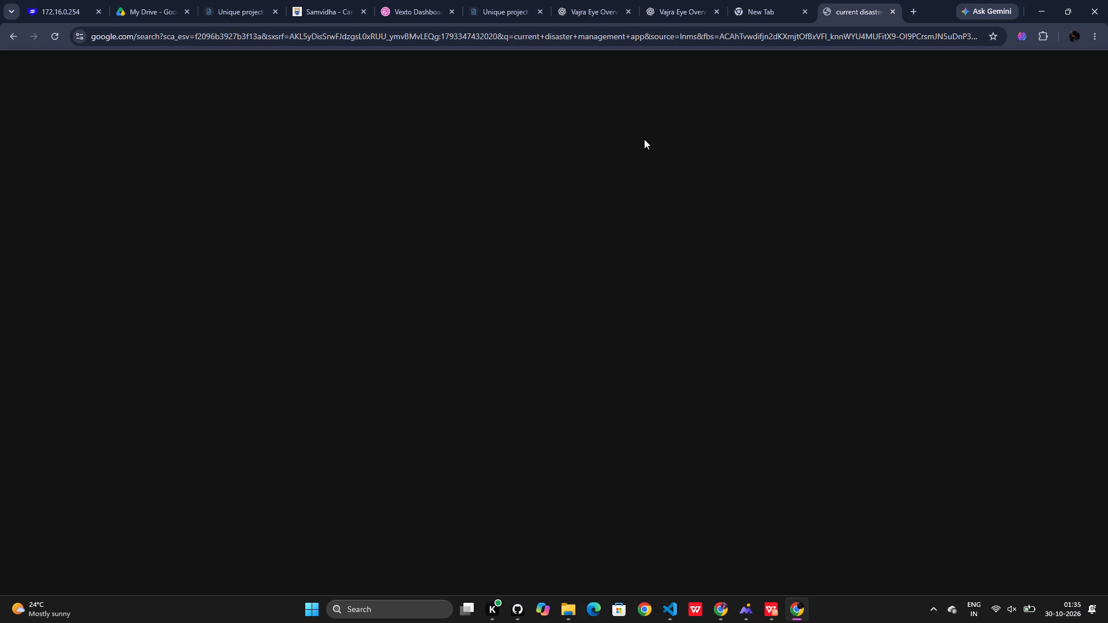
pyautogui.click(773, 0)
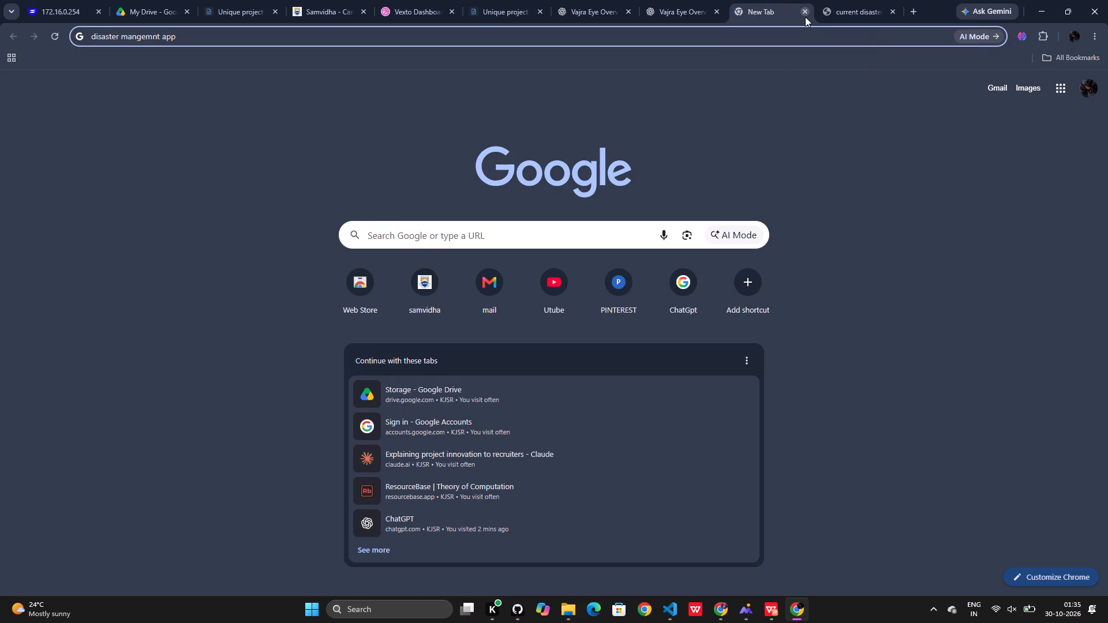
pyautogui.click(805, 17)
pyautogui.click(803, 3)
pyautogui.click(840, 9)
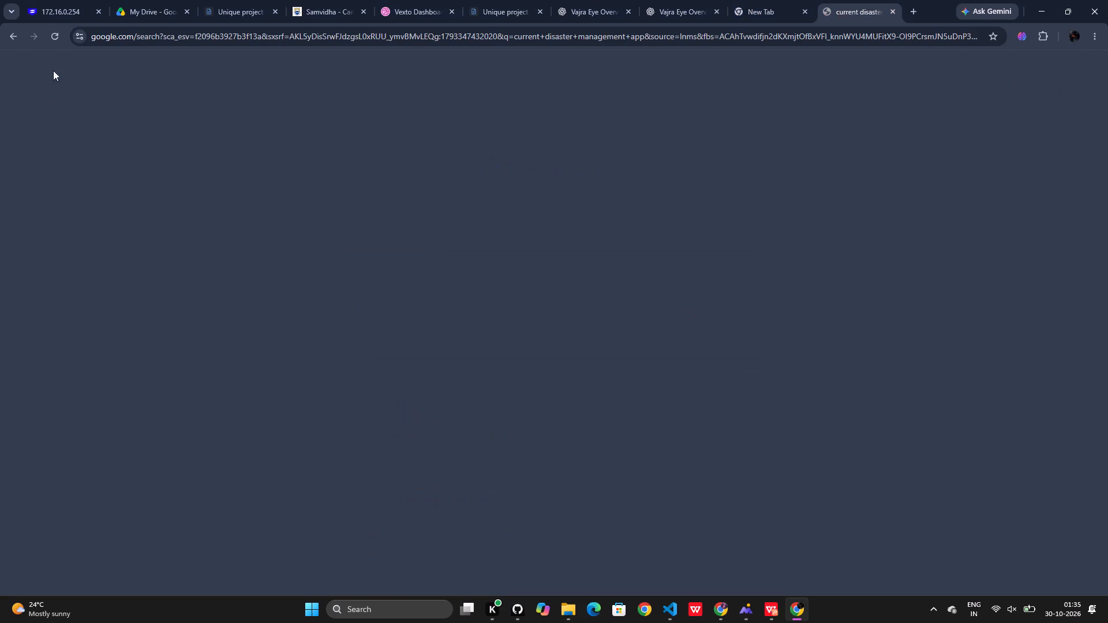
pyautogui.click(54, 41)
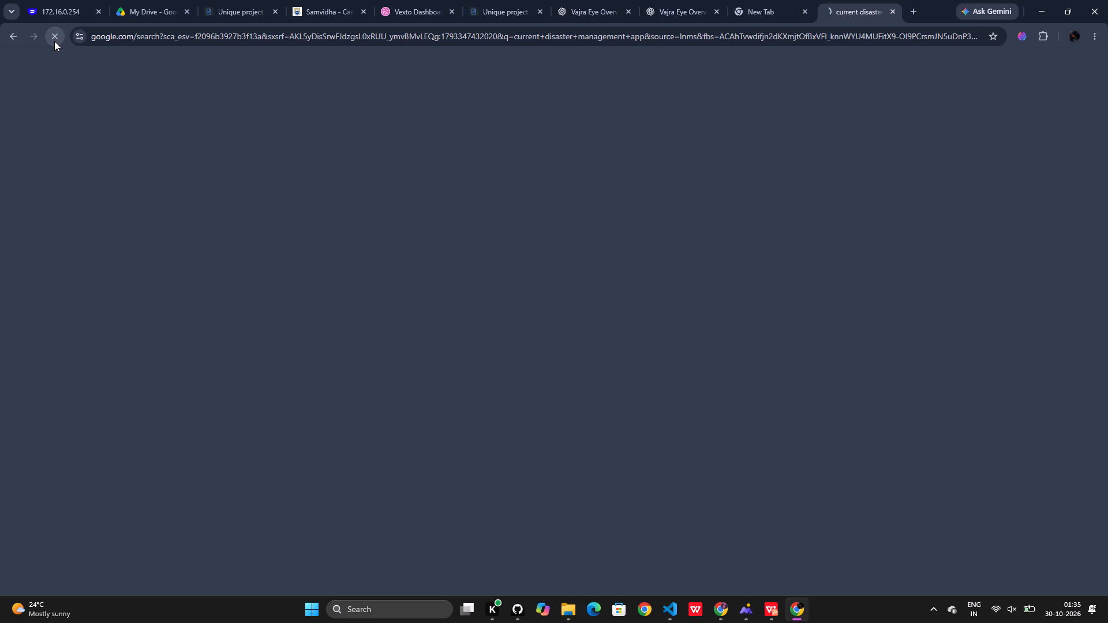
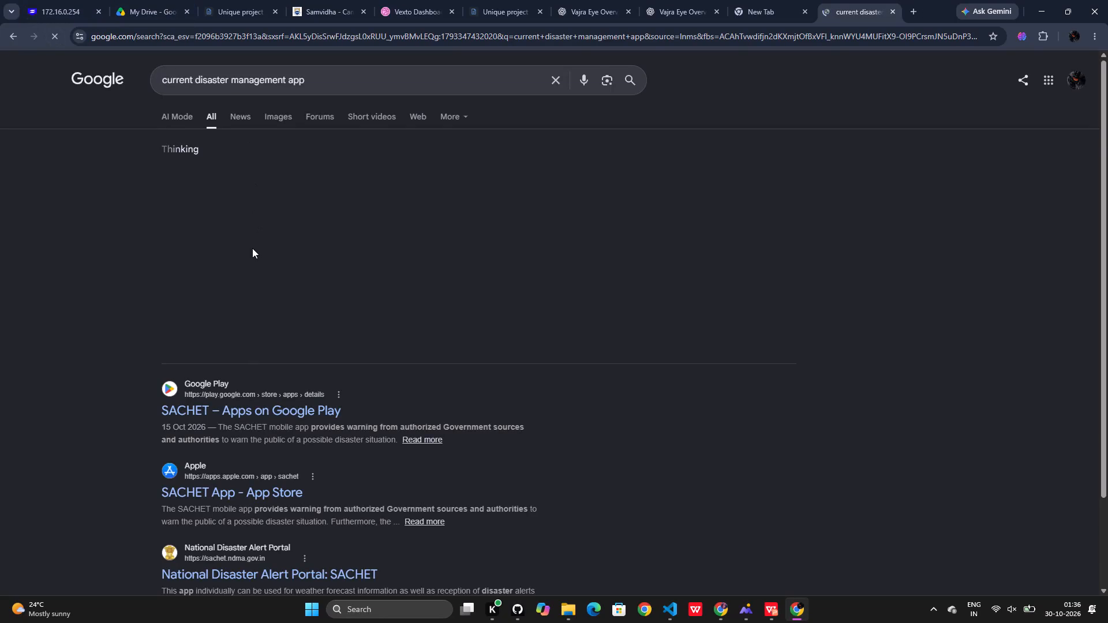
# Look through the disaster management app results and search Google for "SACHET" instead.
pyautogui.scroll(-3, 252, 248)
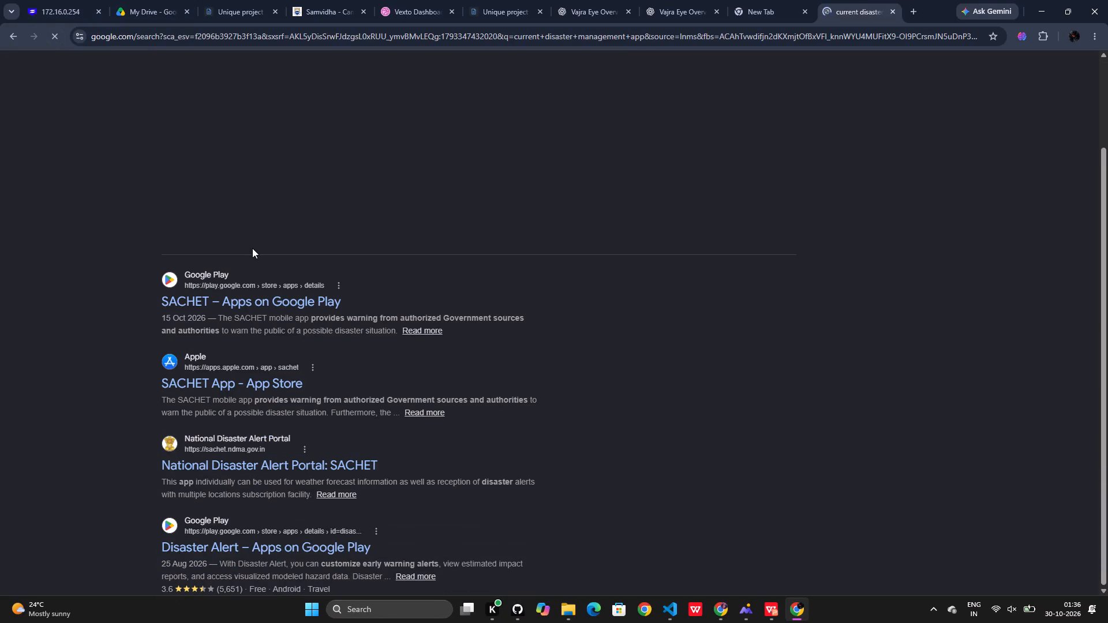
pyautogui.scroll(-1, 252, 248)
pyautogui.scroll(-2, 266, 324)
pyautogui.scroll(7, 425, 163)
pyautogui.click(350, 74)
pyautogui.moveTo(350, 74); pyautogui.dragTo(241, 93)
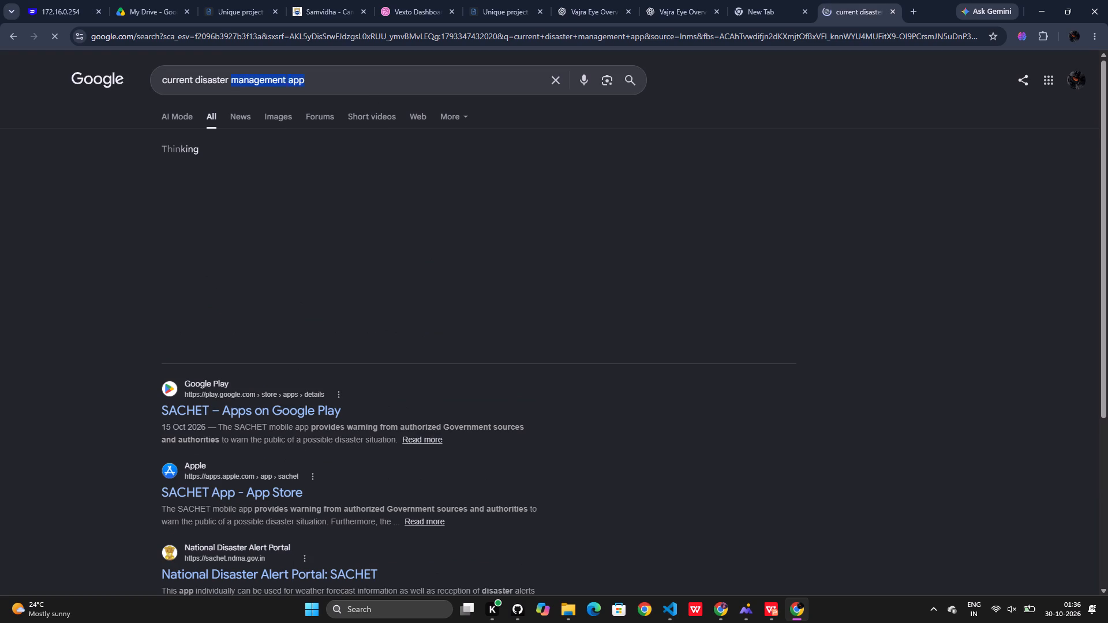
pyautogui.moveTo(241, 93); pyautogui.dragTo(164, 96)
pyautogui.press('BackSpace')
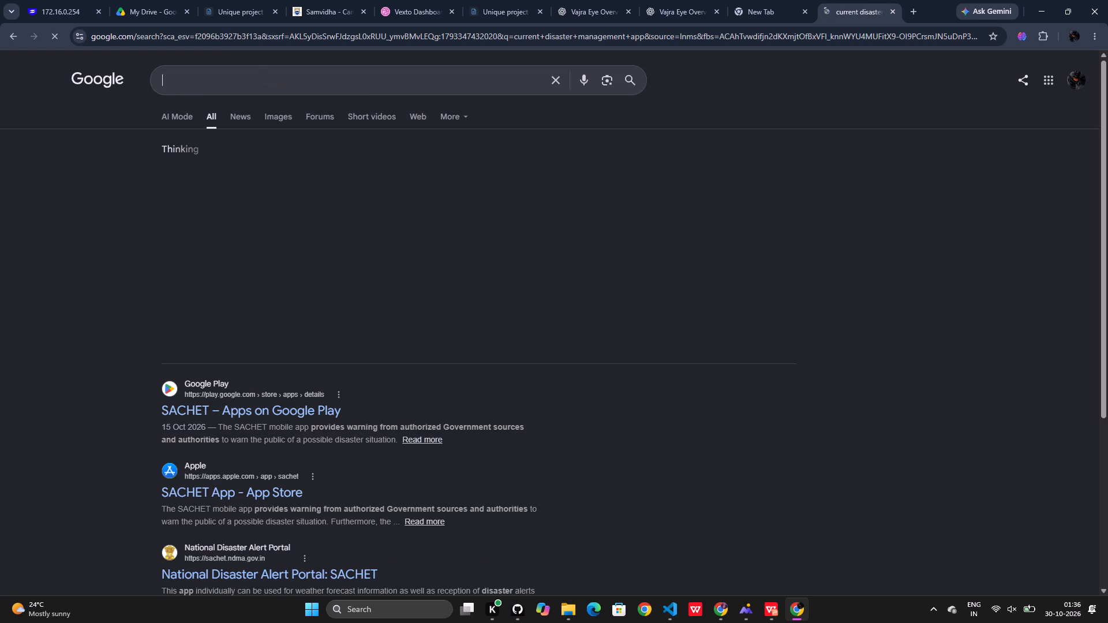
pyautogui.press('Return')
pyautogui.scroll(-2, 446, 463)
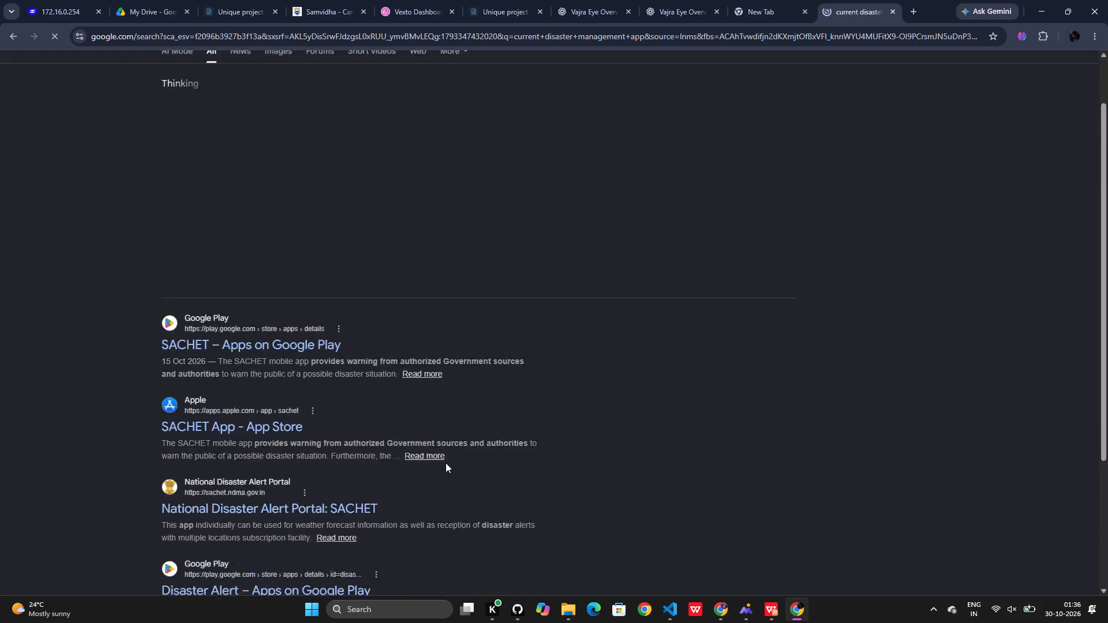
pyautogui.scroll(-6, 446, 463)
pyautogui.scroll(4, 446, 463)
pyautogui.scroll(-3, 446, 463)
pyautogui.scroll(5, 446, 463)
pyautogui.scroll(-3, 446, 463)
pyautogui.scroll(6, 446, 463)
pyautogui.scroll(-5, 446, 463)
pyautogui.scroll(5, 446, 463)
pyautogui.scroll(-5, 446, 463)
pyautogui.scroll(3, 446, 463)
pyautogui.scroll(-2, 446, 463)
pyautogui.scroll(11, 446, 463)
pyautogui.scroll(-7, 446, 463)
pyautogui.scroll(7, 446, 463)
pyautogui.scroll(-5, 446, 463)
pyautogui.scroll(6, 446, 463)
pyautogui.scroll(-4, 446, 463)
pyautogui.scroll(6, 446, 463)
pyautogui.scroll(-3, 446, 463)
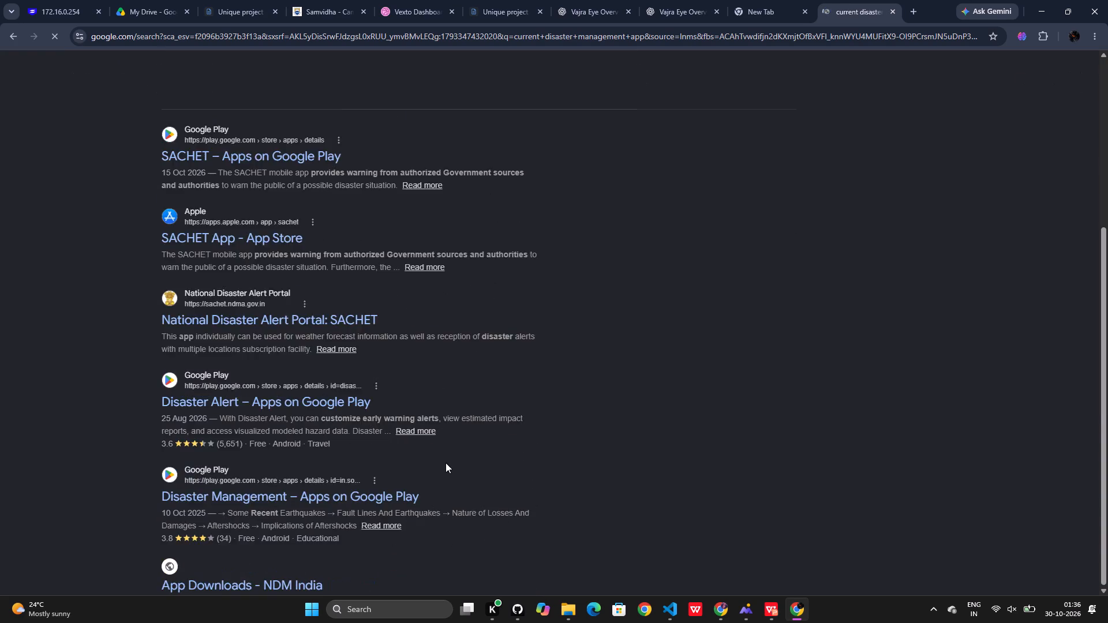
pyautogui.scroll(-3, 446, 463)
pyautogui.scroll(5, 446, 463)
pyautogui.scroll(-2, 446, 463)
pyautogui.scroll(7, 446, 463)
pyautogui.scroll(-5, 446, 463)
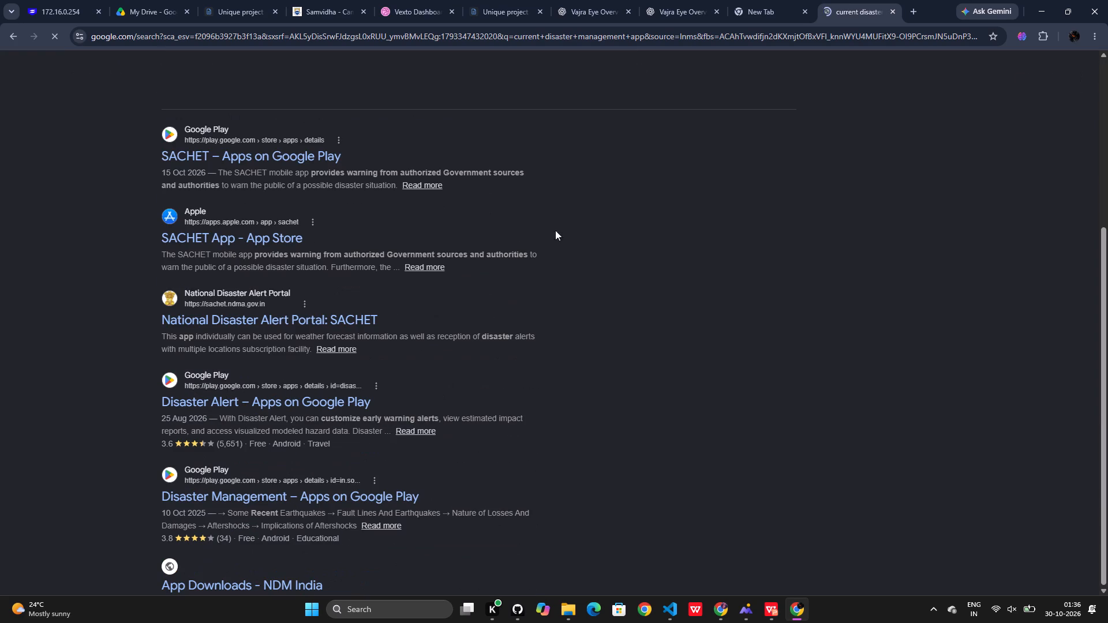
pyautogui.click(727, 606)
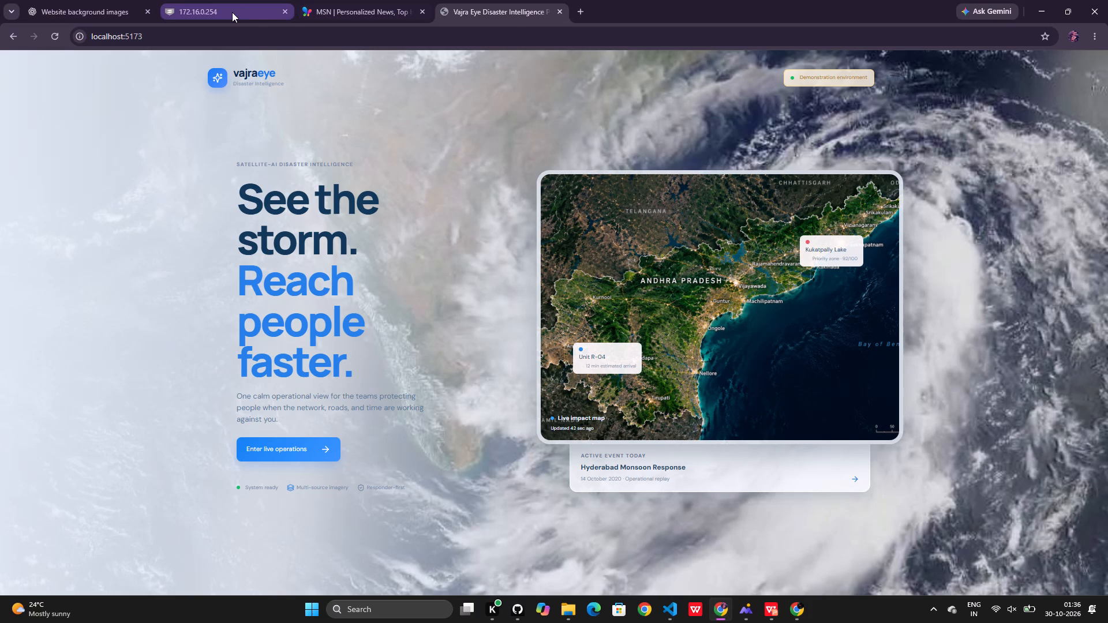
# Check the computer's Wi-Fi connection in the list of available networks, then close the list.
pyautogui.click(995, 607)
pyautogui.click(946, 395)
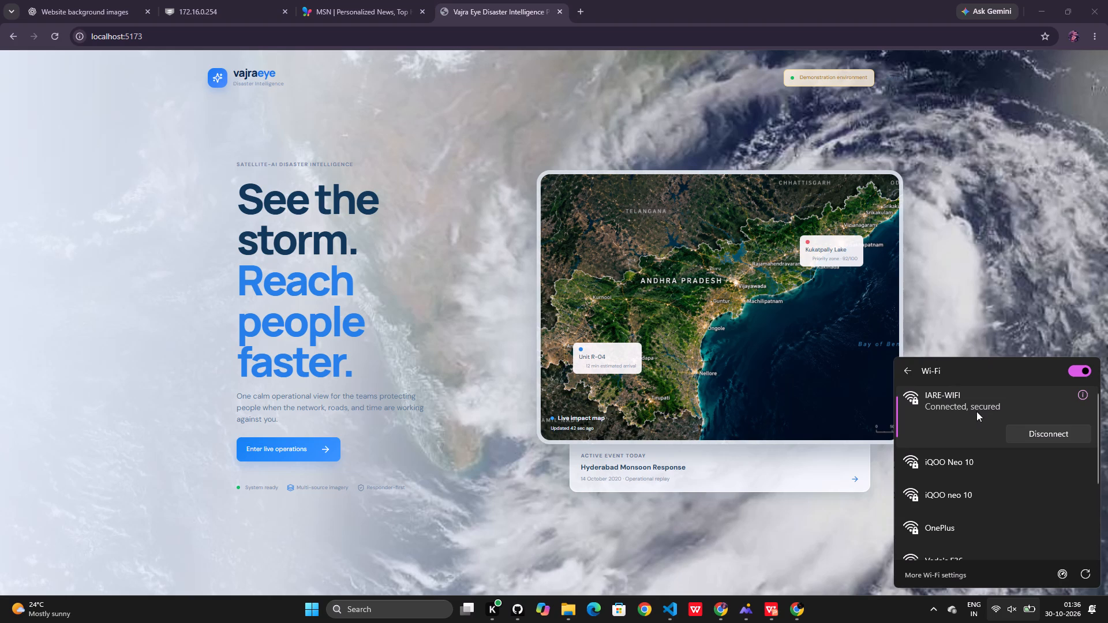
pyautogui.click(936, 294)
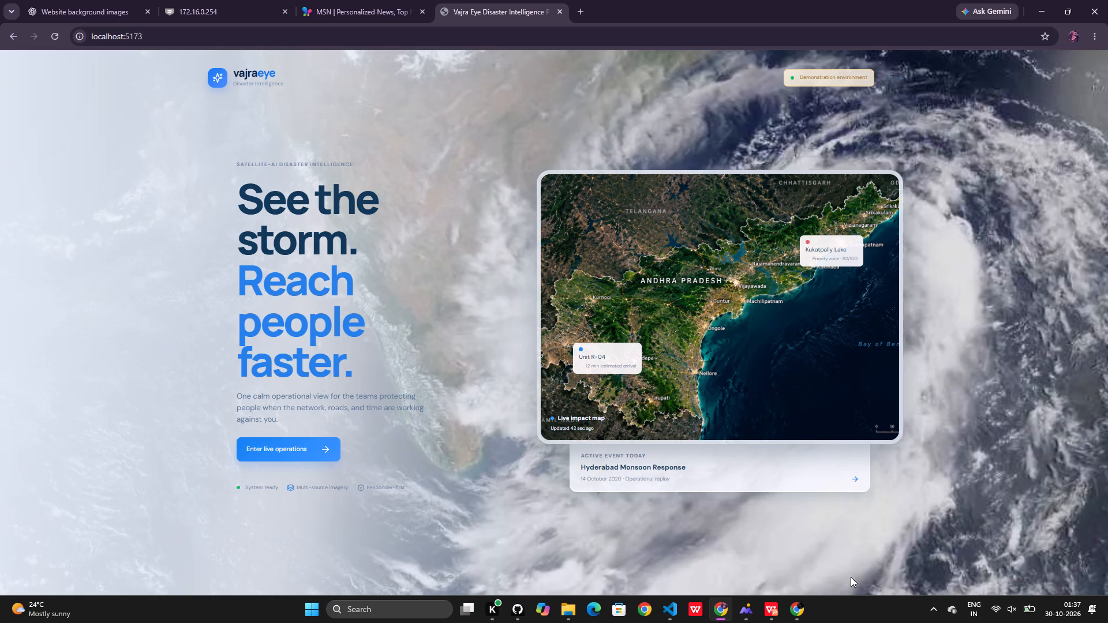
# Switch back to the other browser window with the "current disaster management app" search results.
pyautogui.click(797, 605)
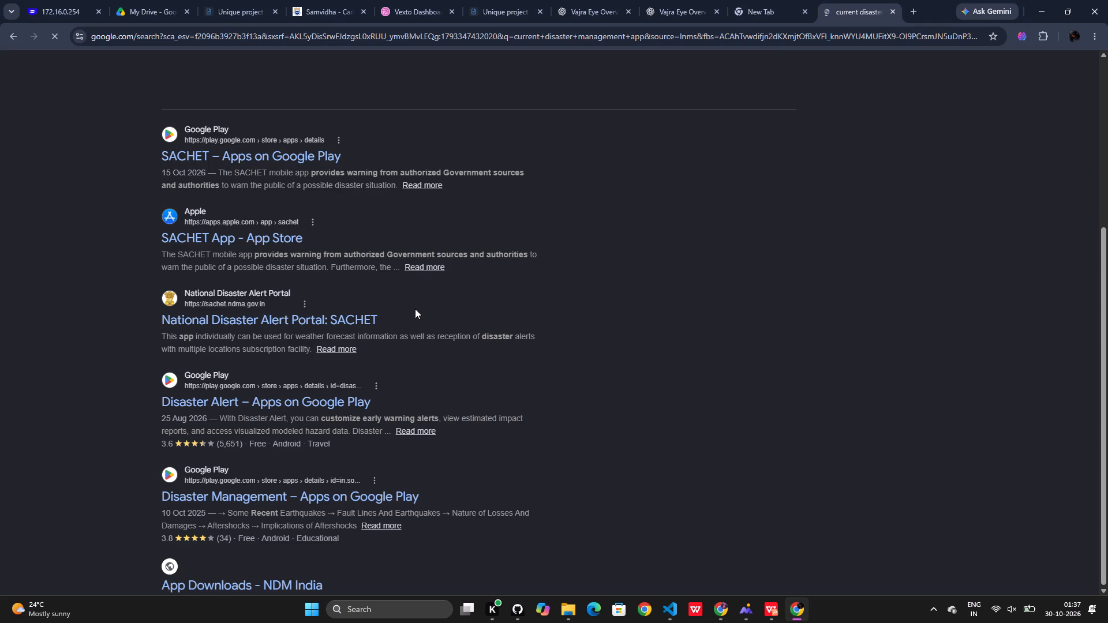
# Return to the Google search query "SACHET" and open it for editing.
pyautogui.scroll(7, 415, 309)
pyautogui.click(211, 81)
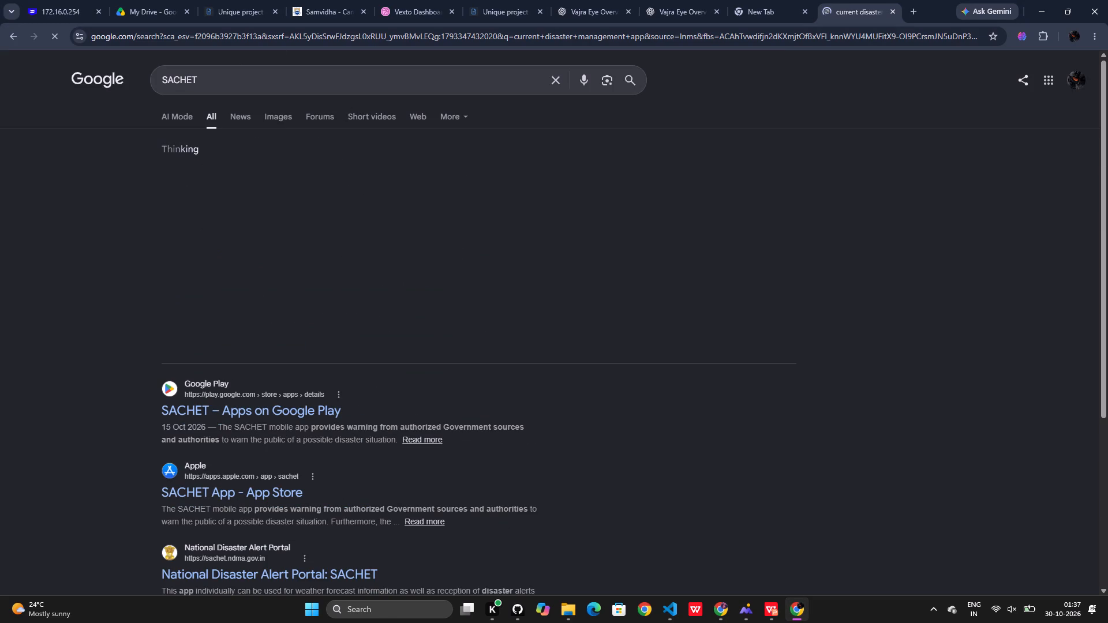
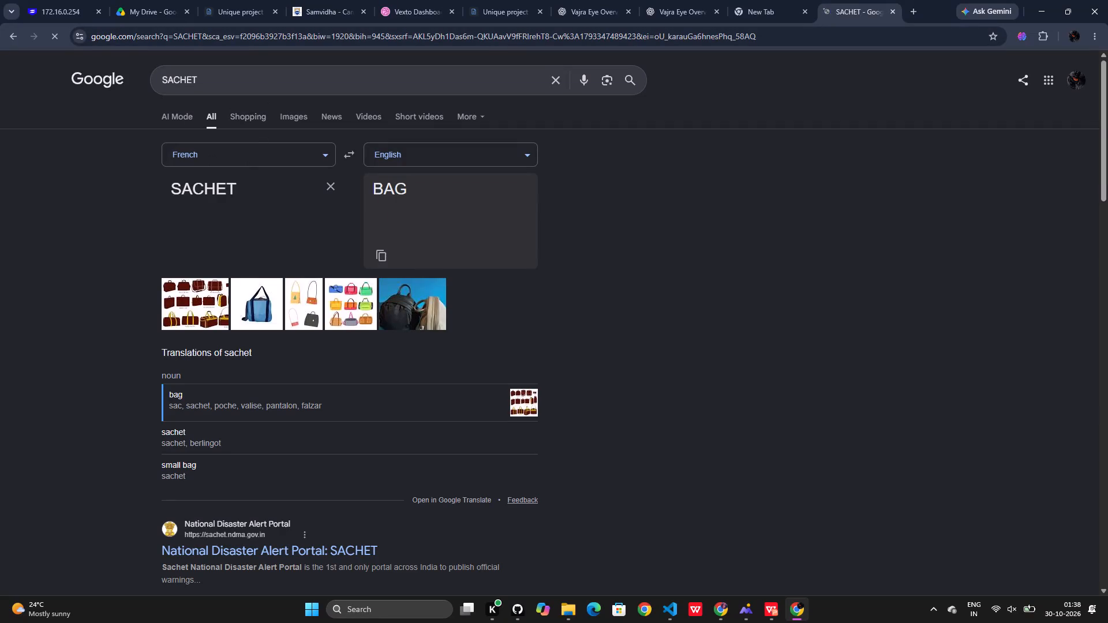
# Search Google for "SACHET DISASTER MANAGEMENT APP" and display the image results.
pyautogui.click(204, 76)
pyautogui.press('space')
pyautogui.write('DU')
pyautogui.press('BackSpace')
pyautogui.write('ISASTER MANAGEMNT APP')
pyautogui.press('Return')
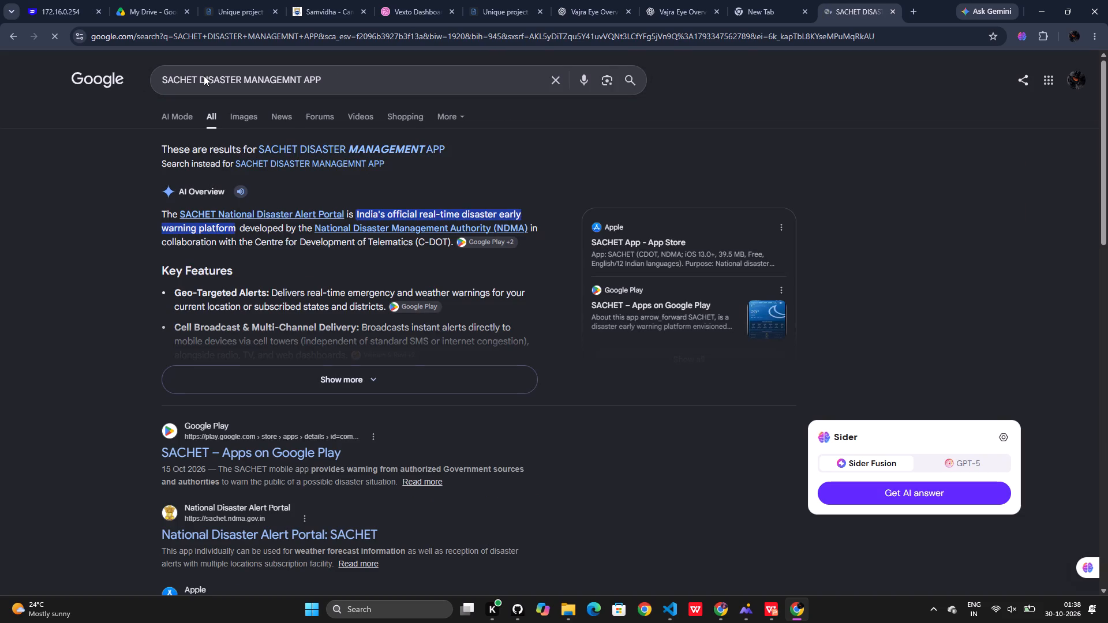
pyautogui.click(379, 148)
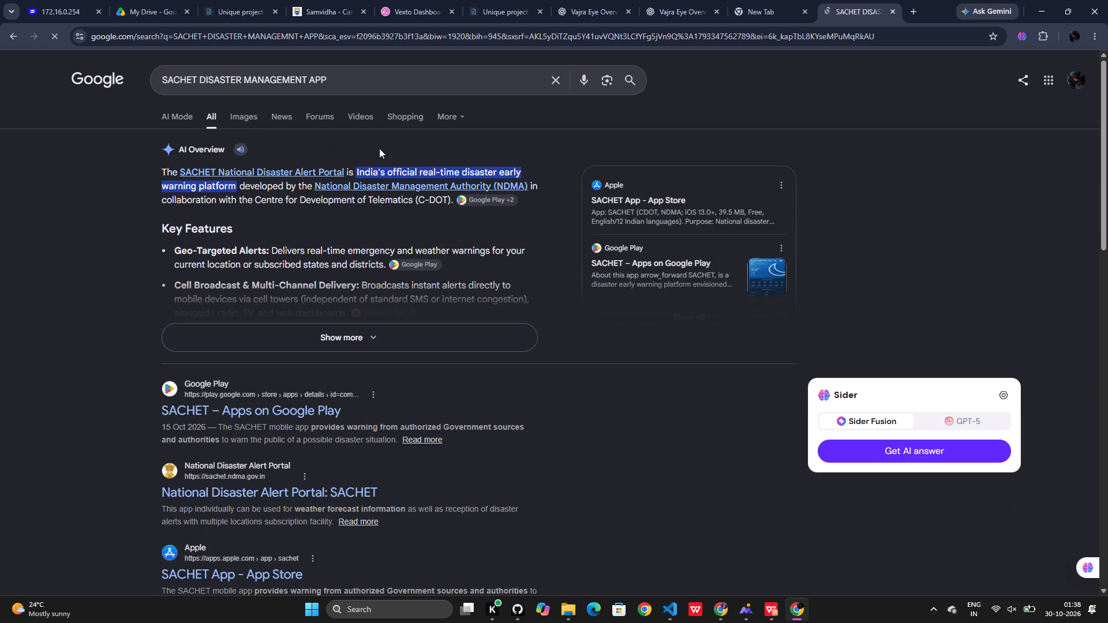
pyautogui.click(256, 115)
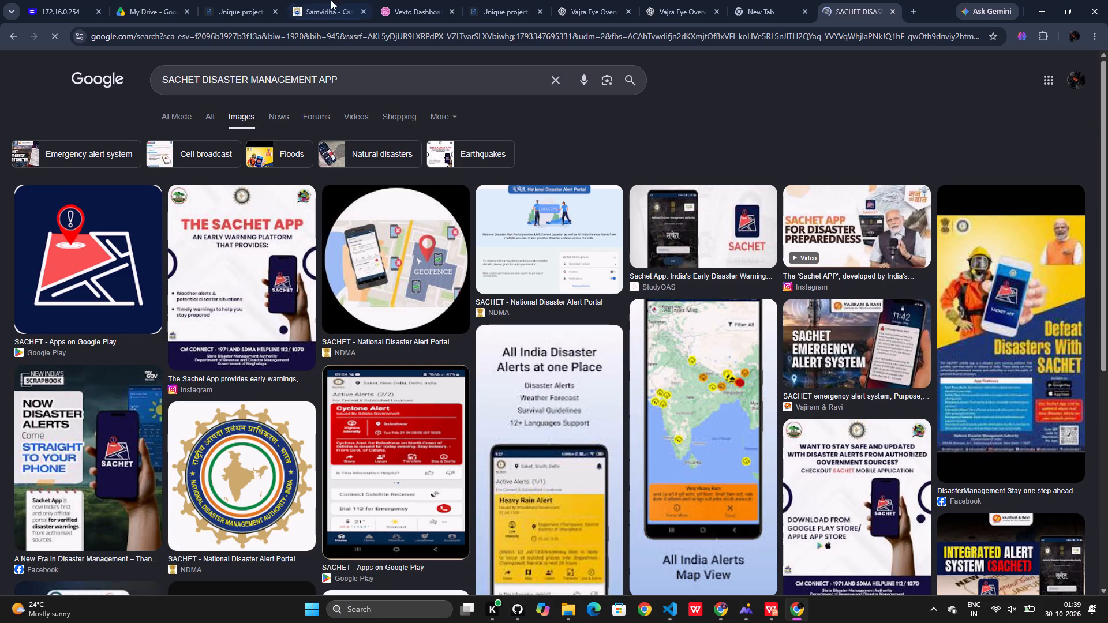
# Look through the SACHET image results for a suitable screenshot of the app.
pyautogui.click(281, 296)
pyautogui.scroll(-4, 375, 460)
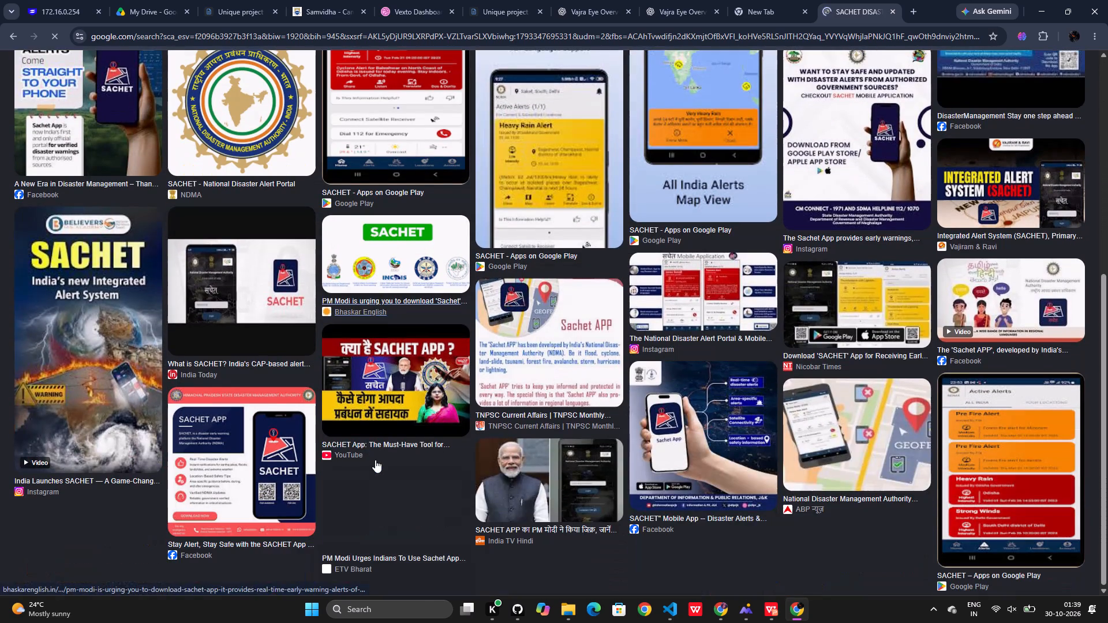
pyautogui.scroll(-1, 375, 460)
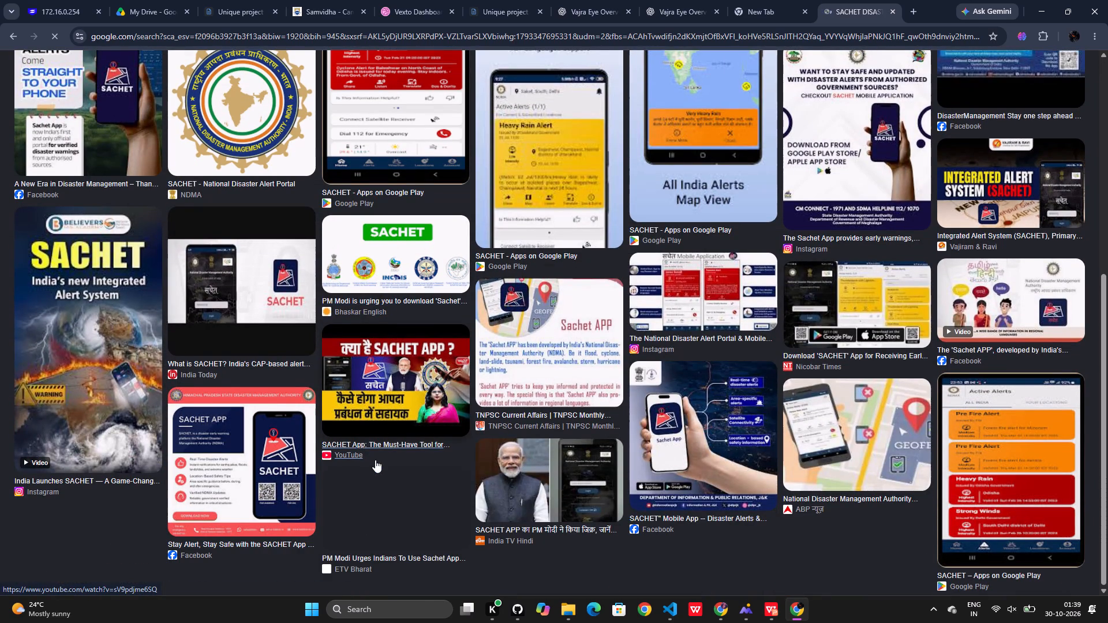
pyautogui.scroll(-1, 375, 460)
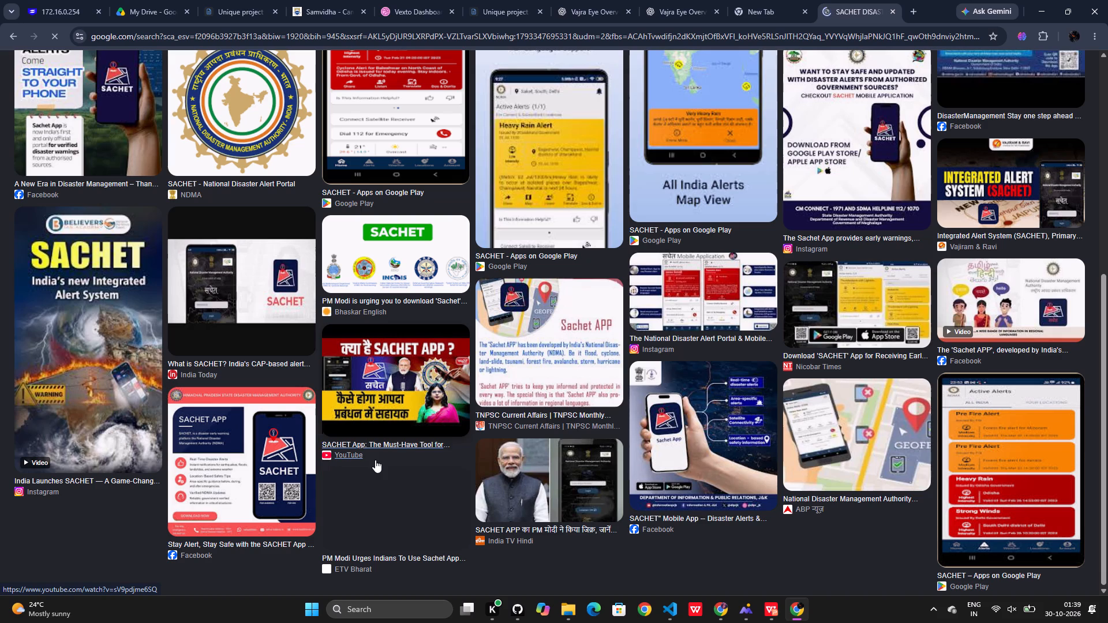
pyautogui.scroll(-1, 375, 460)
pyautogui.scroll(1, 375, 460)
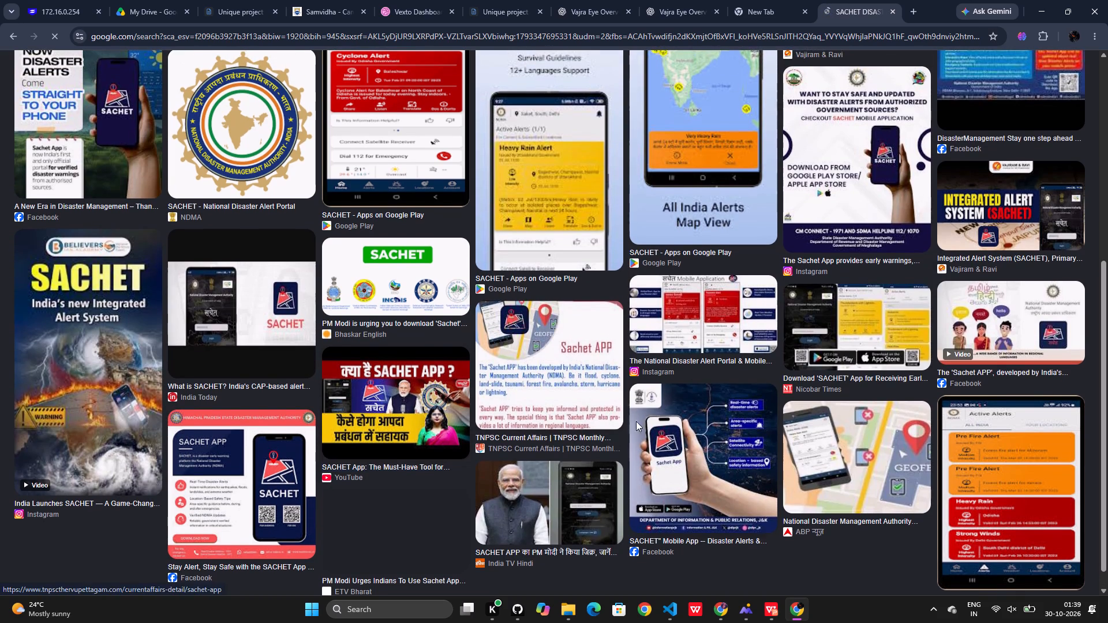
pyautogui.click(677, 421)
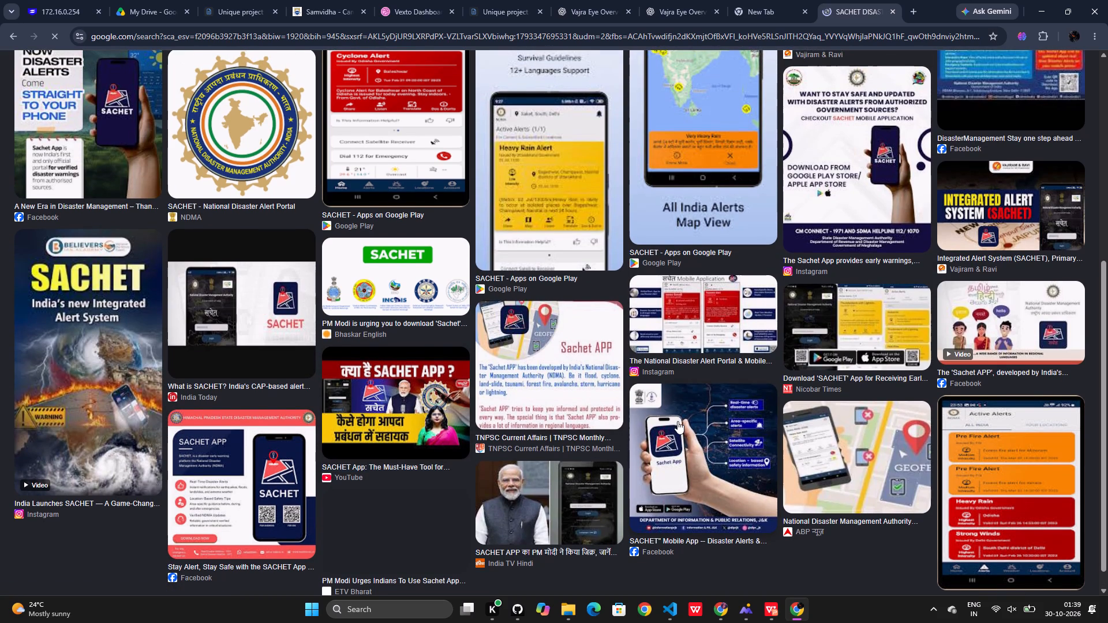
pyautogui.click(677, 421)
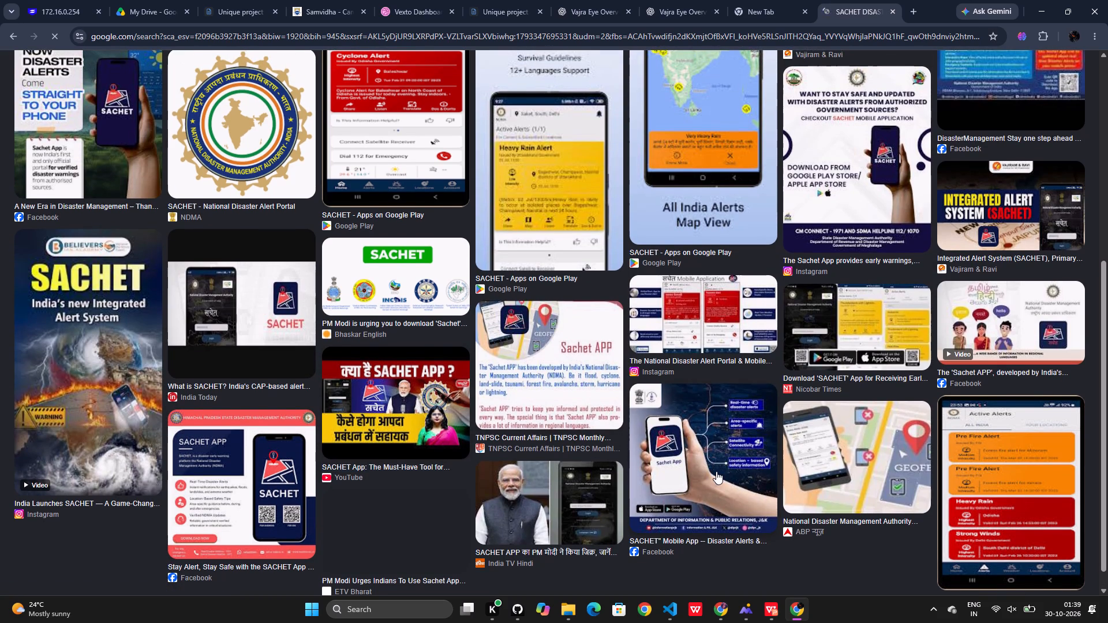
pyautogui.click(716, 471)
pyautogui.scroll(1, 716, 471)
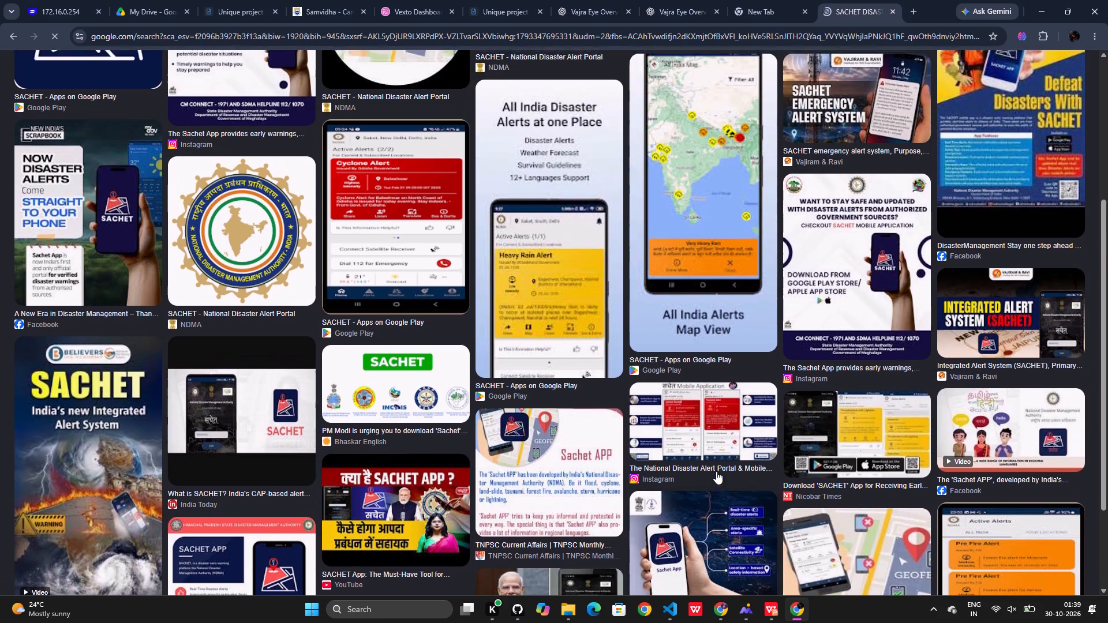
pyautogui.scroll(1, 716, 471)
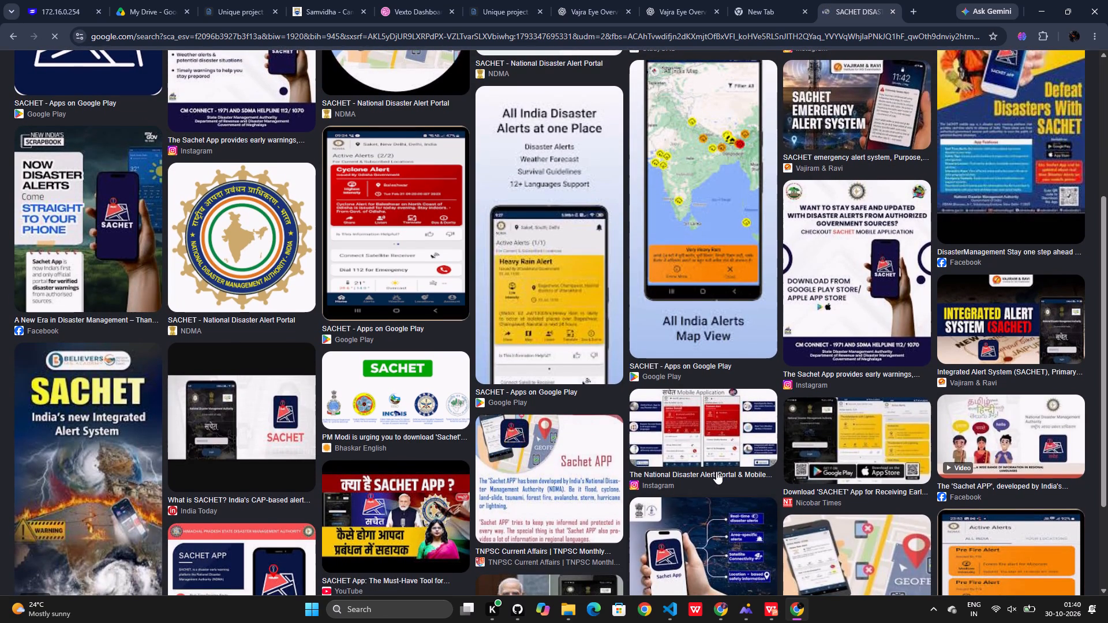
pyautogui.scroll(1, 716, 471)
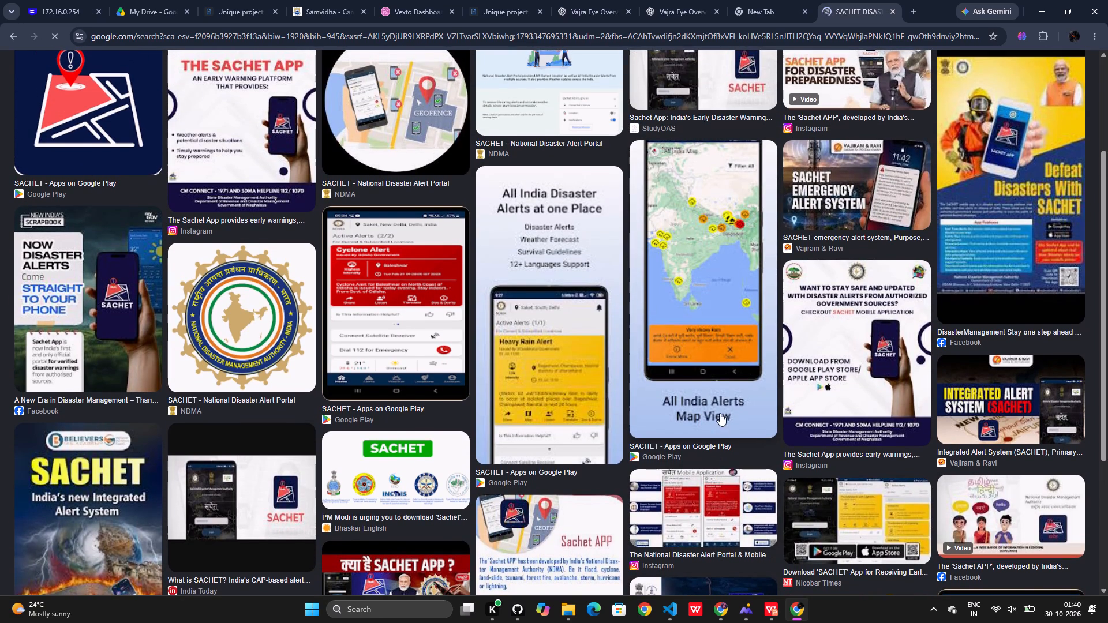
pyautogui.doubleClick(706, 367)
pyautogui.press('Return')
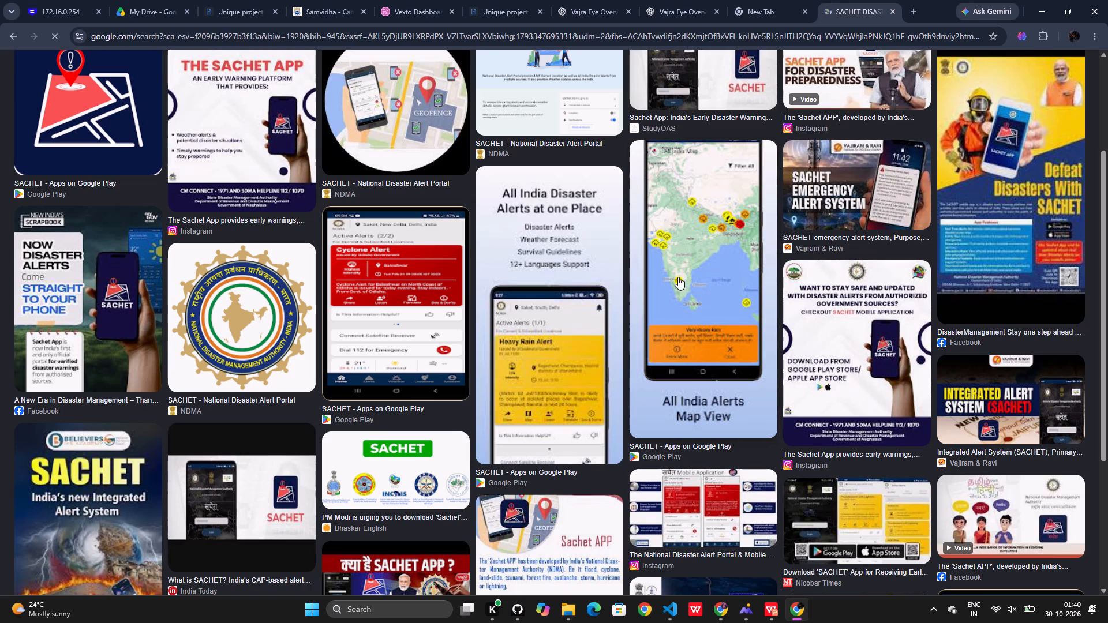
# Capture a rectangular snip of the SACHET "All India Alerts Map View" image, including its caption.
pyautogui.scroll(3, 671, 274)
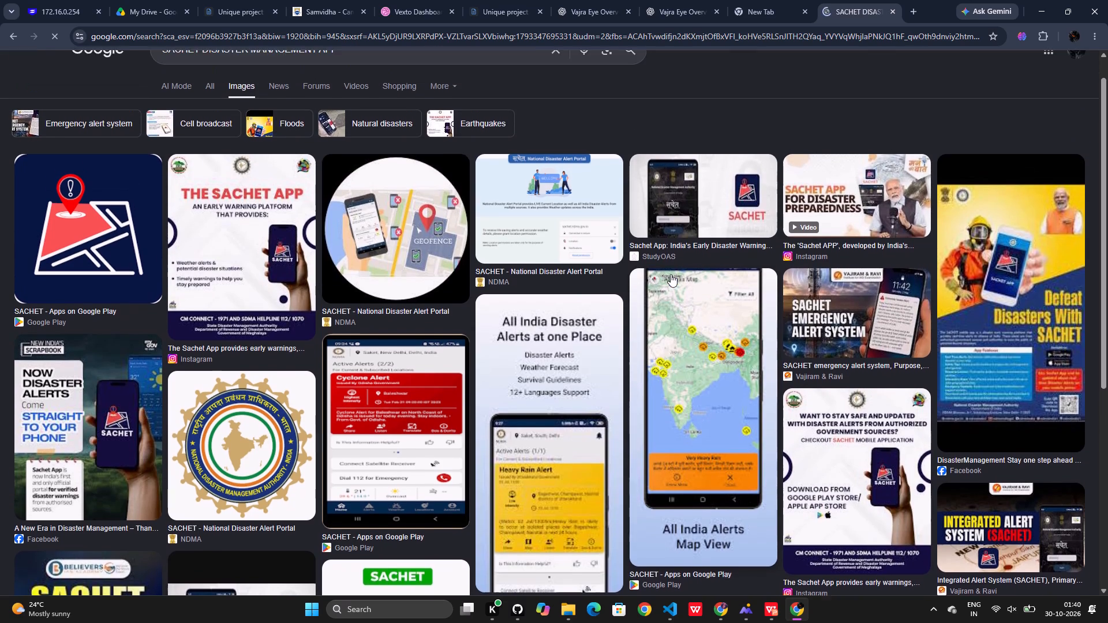
pyautogui.scroll(1, 671, 274)
pyautogui.scroll(-1, 671, 274)
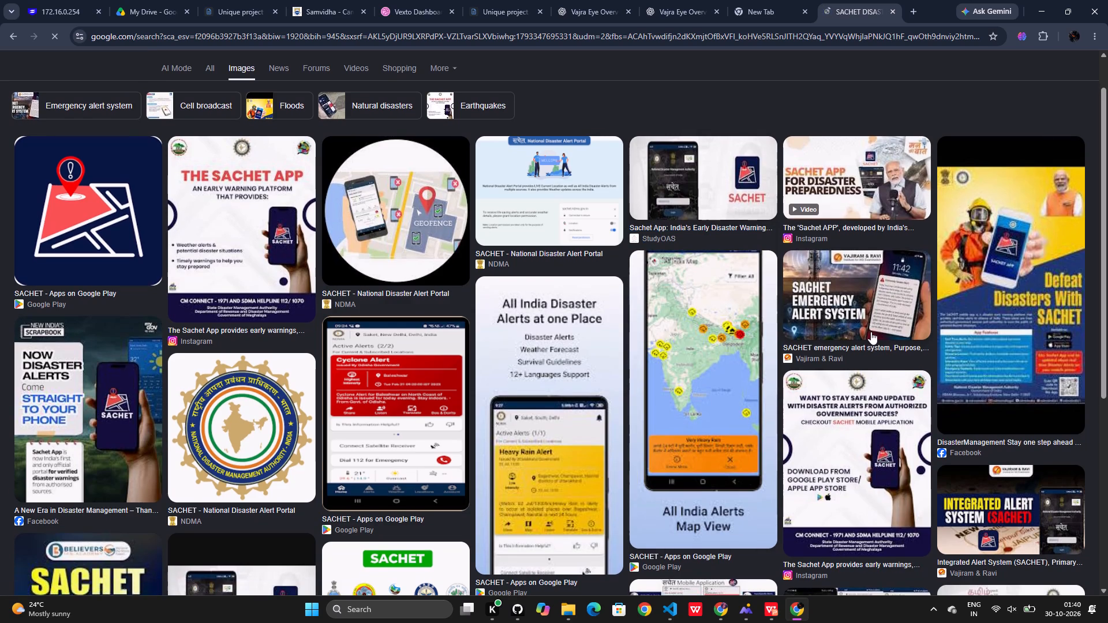
pyautogui.press('Print')
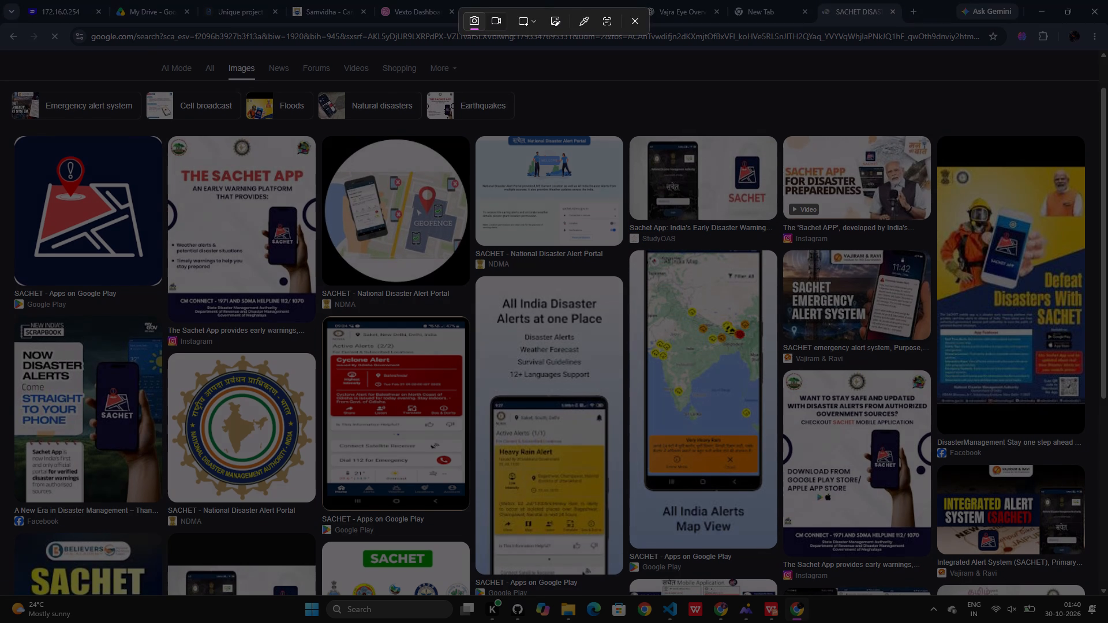
pyautogui.moveTo(633, 252); pyautogui.dragTo(788, 482)
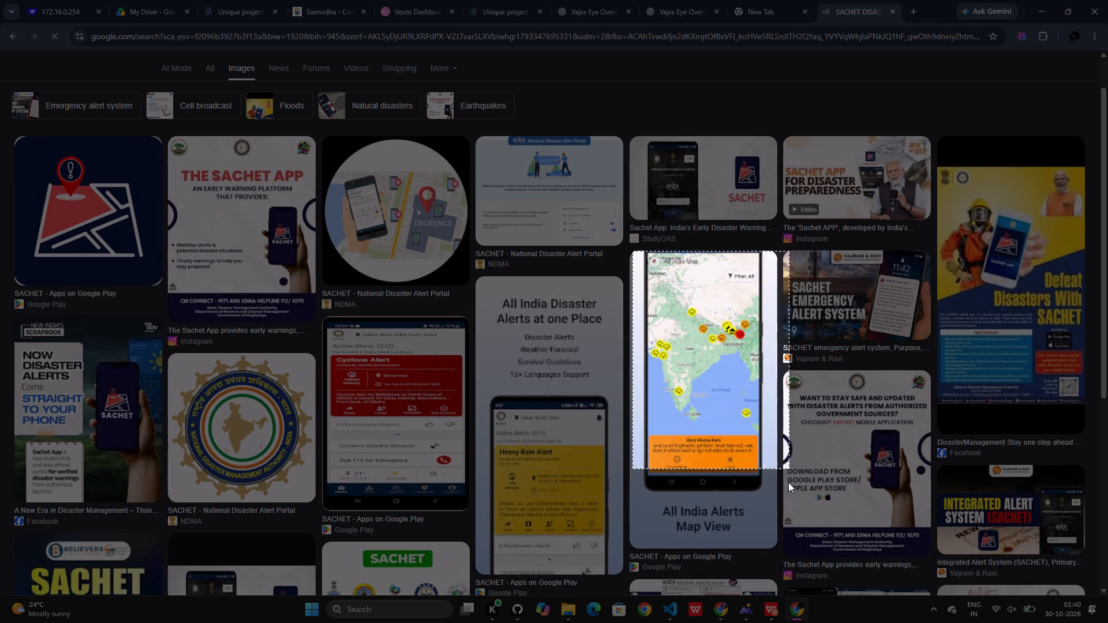
pyautogui.moveTo(788, 482); pyautogui.dragTo(774, 549)
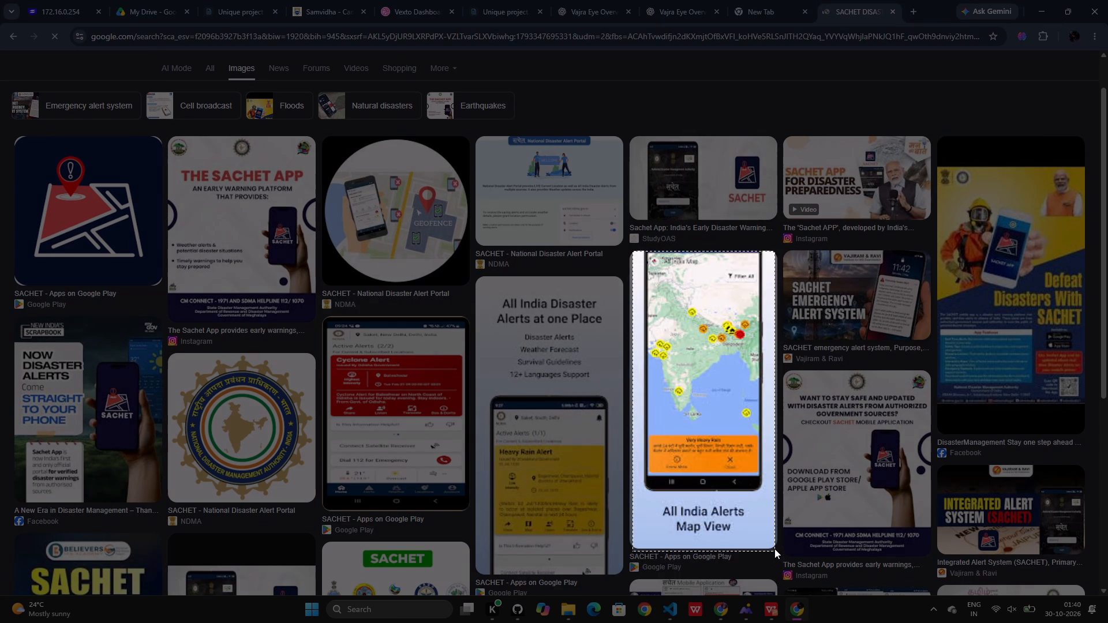
pyautogui.moveTo(774, 549); pyautogui.dragTo(774, 547)
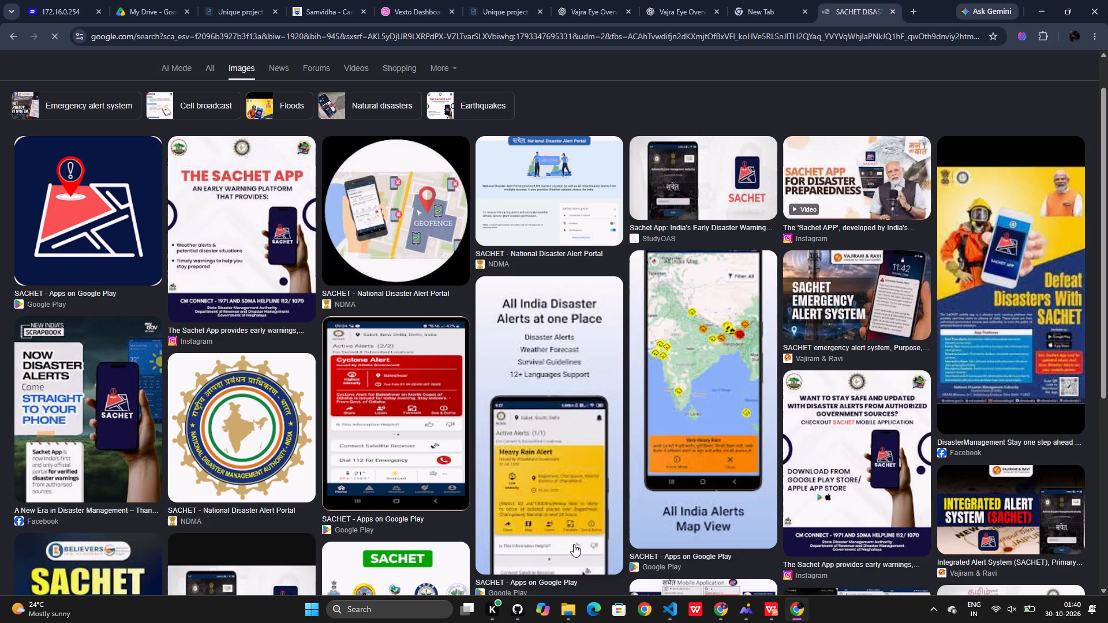
# Paste the snip onto the Problem statement slide of VAJRA EYE JFS.pptx in WPS Office, below the heading, and shrink it to about 12.54 × 6.00 cm.
pyautogui.scroll(-6, 574, 544)
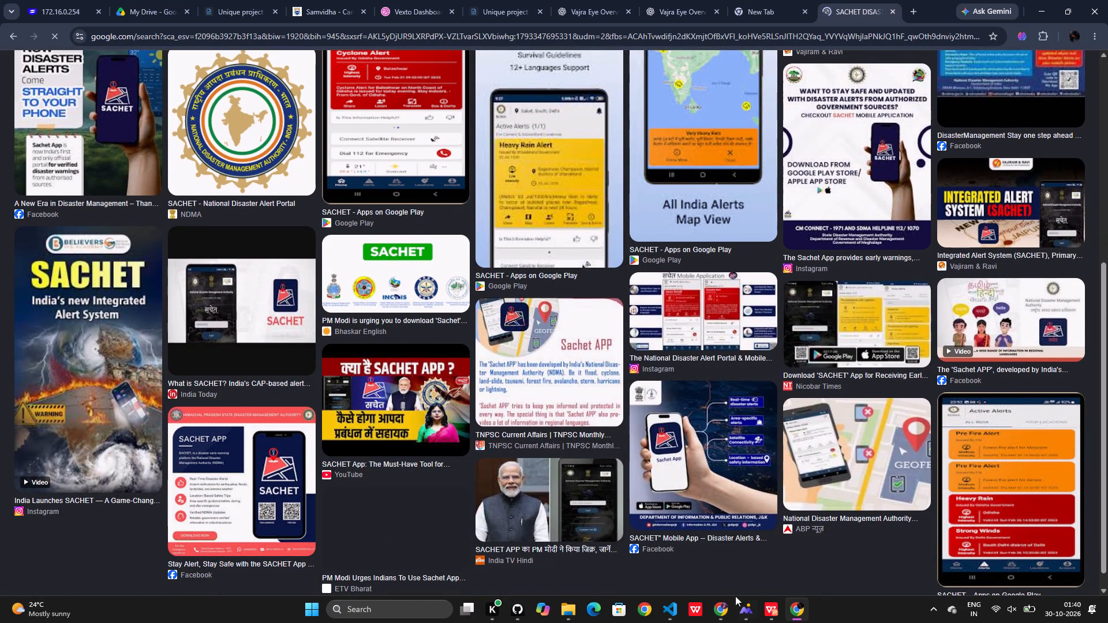
pyautogui.click(724, 614)
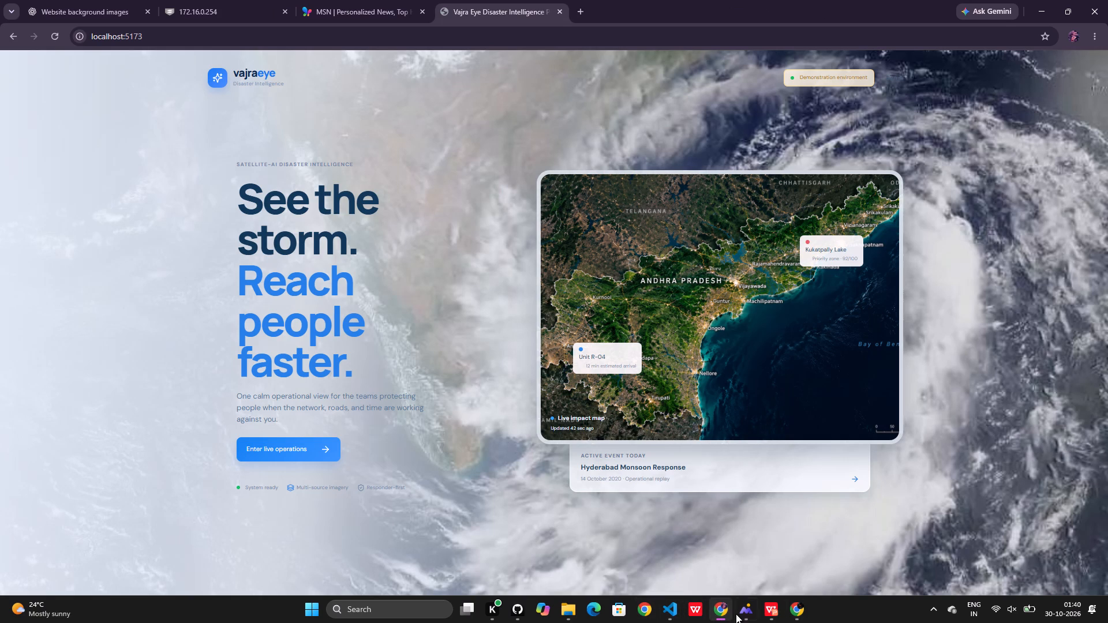
pyautogui.click(765, 621)
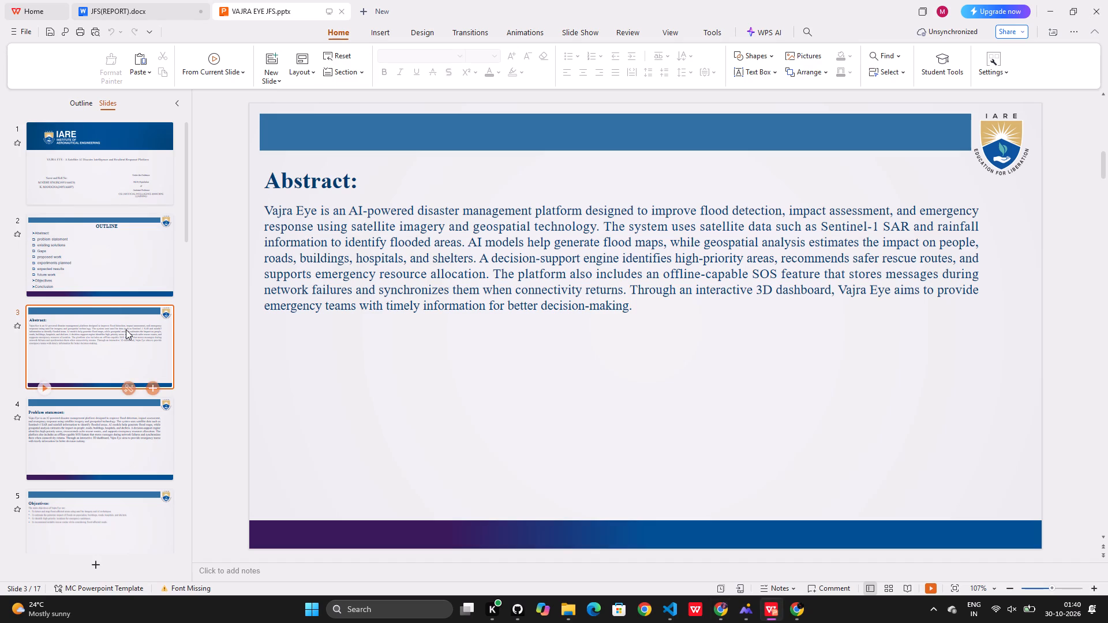
pyautogui.click(103, 408)
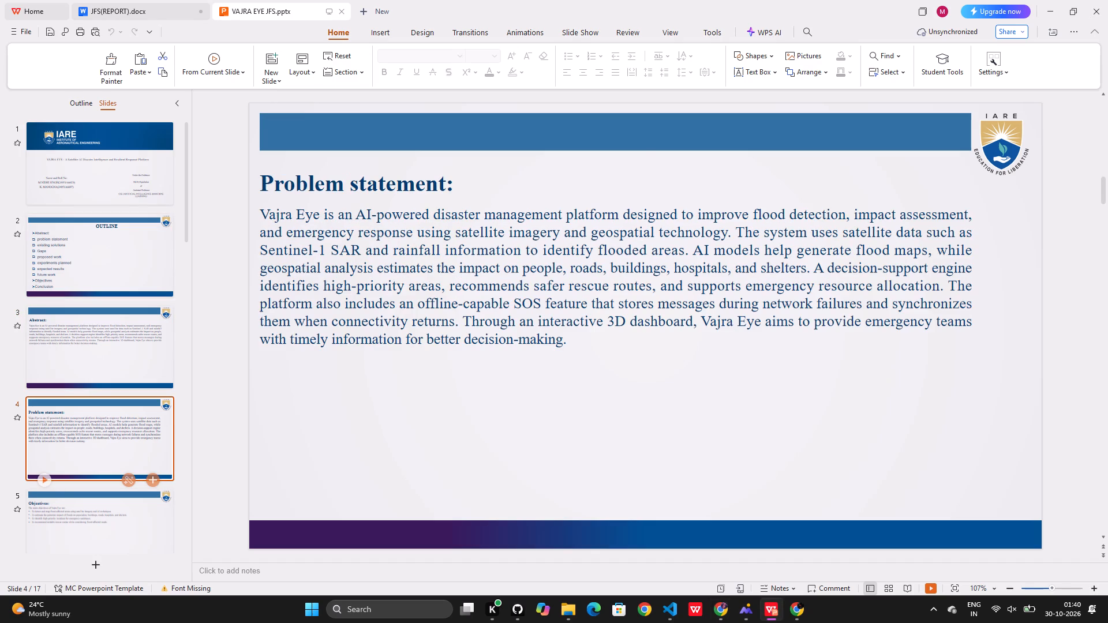
pyautogui.hotkey('ctrl', 'v')
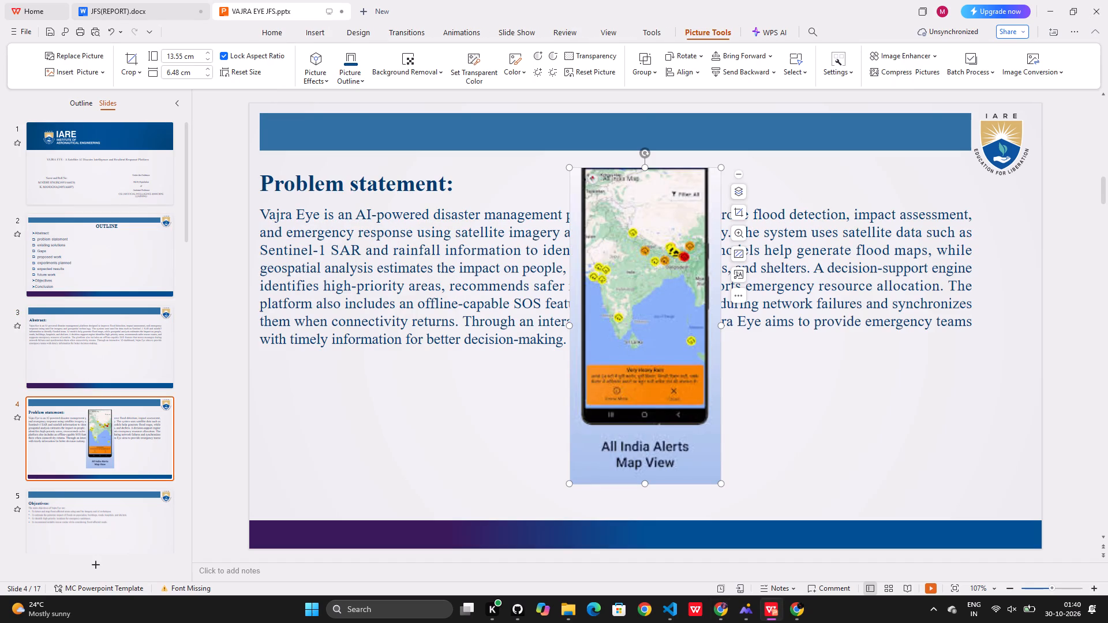
pyautogui.moveTo(658, 295); pyautogui.dragTo(451, 405)
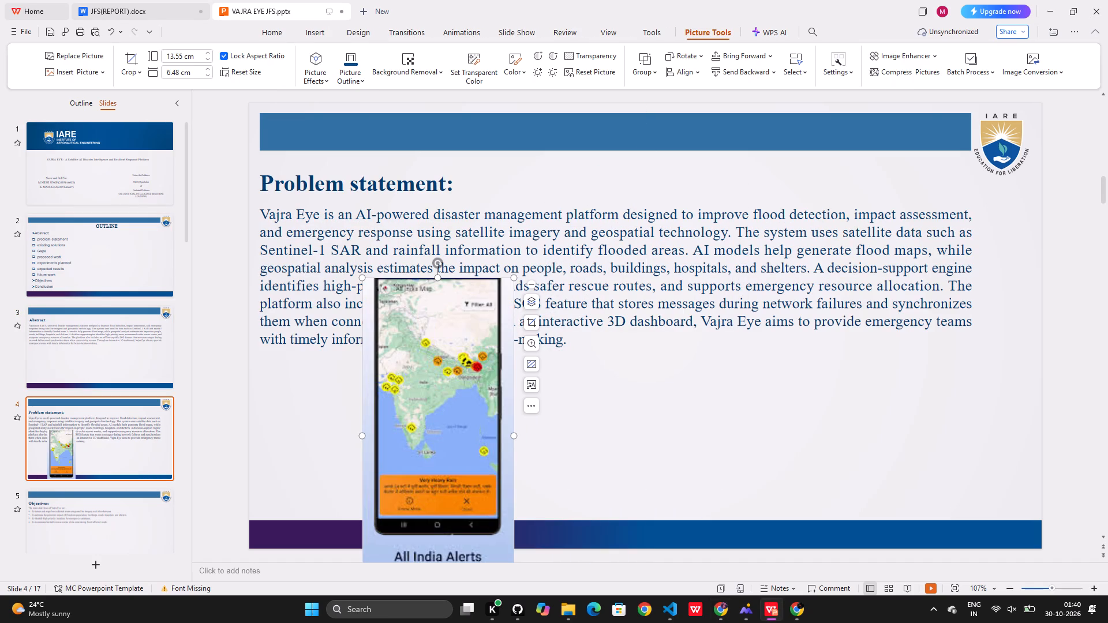
pyautogui.moveTo(362, 280); pyautogui.dragTo(378, 304)
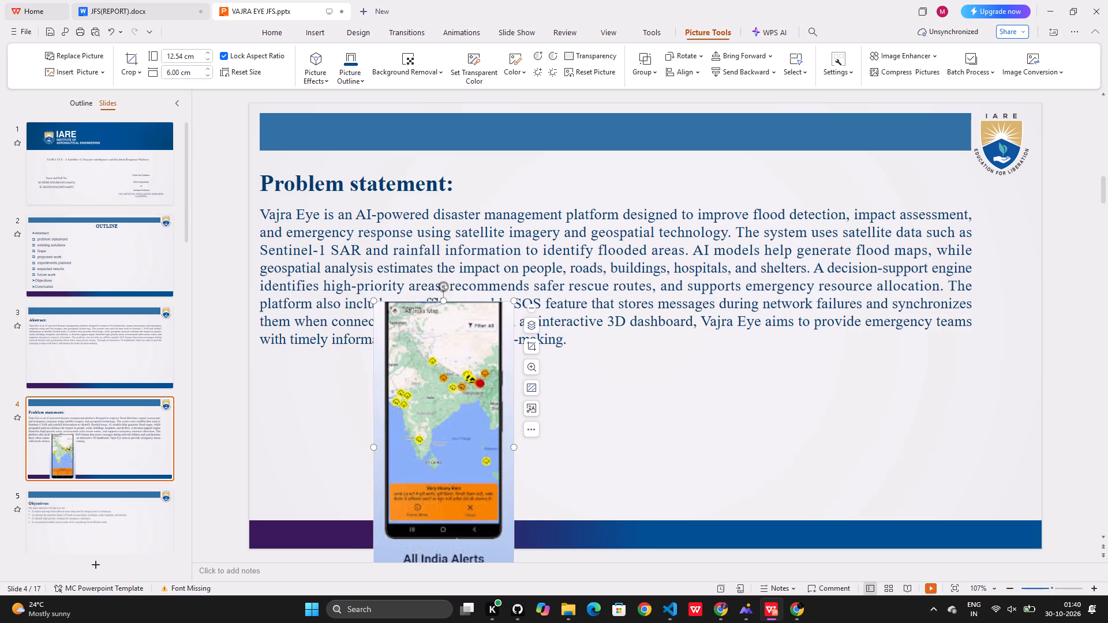
# Add a new slide after the Problem statement slide and transfer the map picture onto it, removing it from the Problem statement slide.
pyautogui.click(151, 476)
pyautogui.click(117, 327)
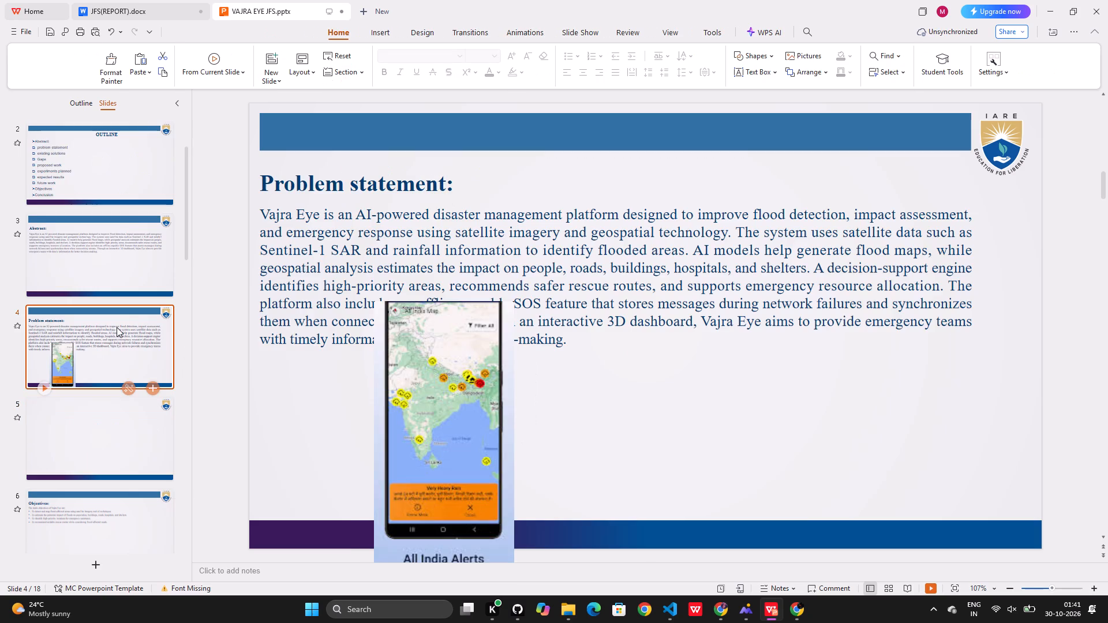
pyautogui.click(444, 357)
pyautogui.hotkey('ctrl', 'c')
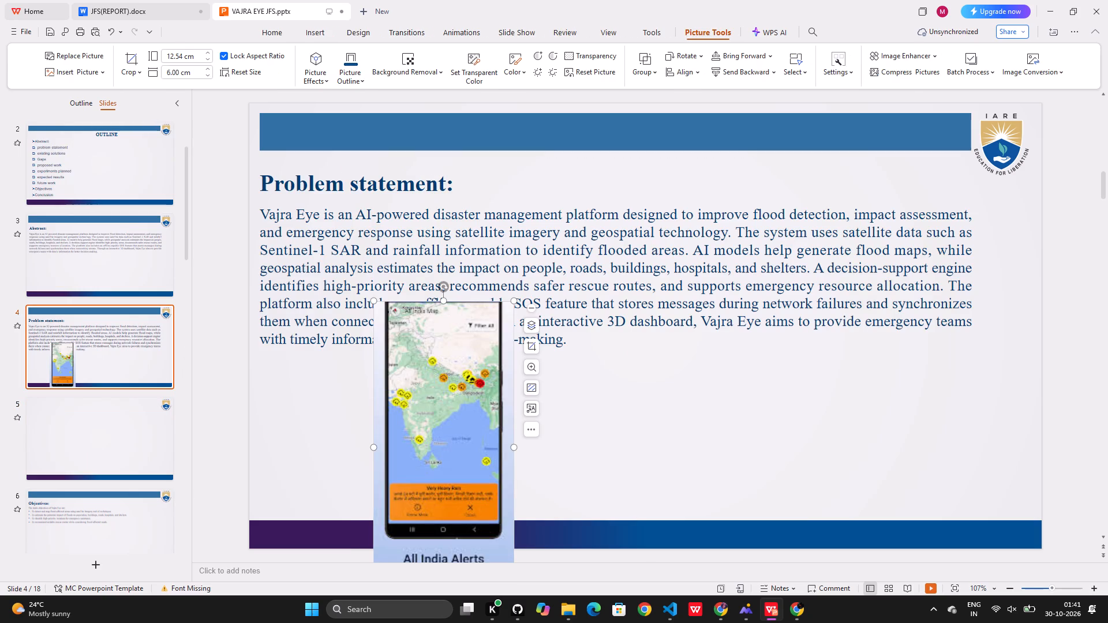
pyautogui.press('BackSpace')
pyautogui.click(82, 457)
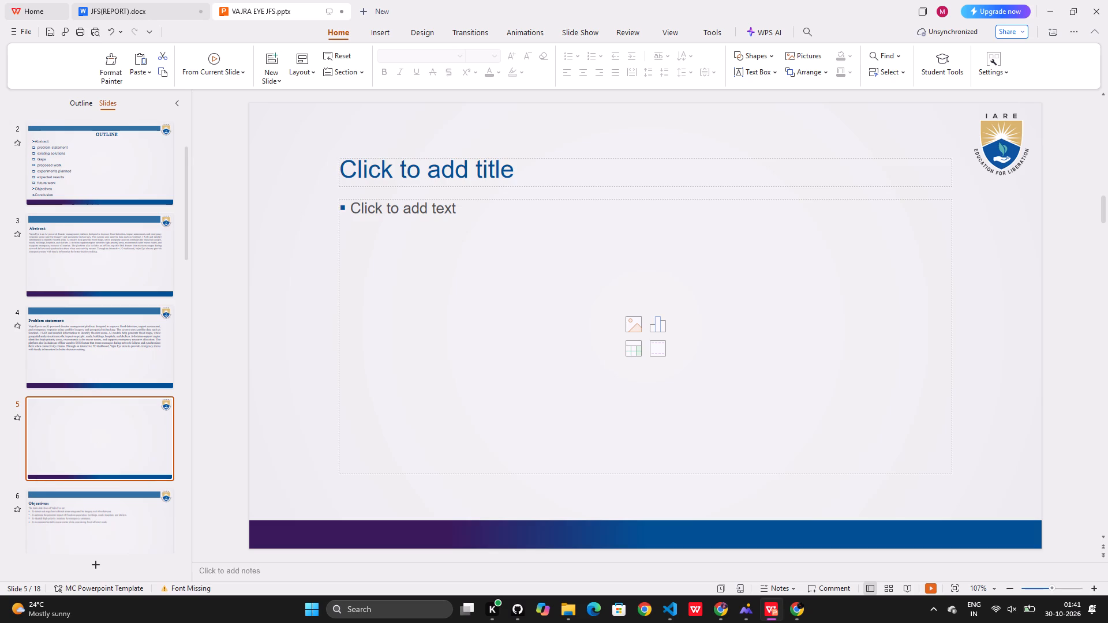
pyautogui.hotkey('ctrl', 'v')
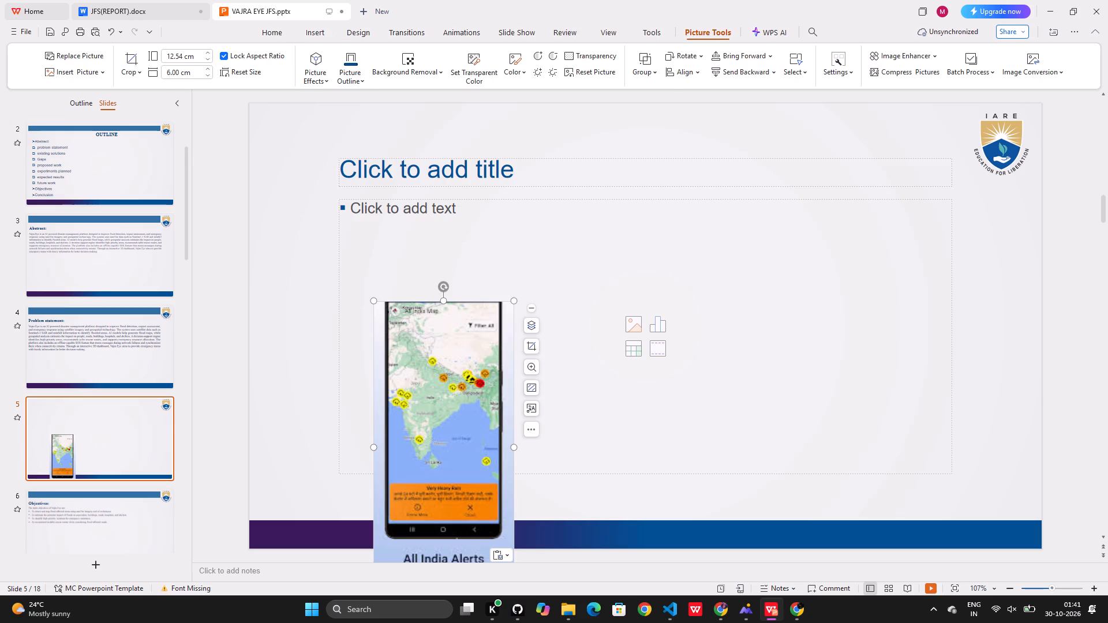
# Reposition the All India Alerts map picture at the new slide's left side and resize it to about 12.78 × 6.11 cm.
pyautogui.moveTo(444, 335); pyautogui.dragTo(400, 175)
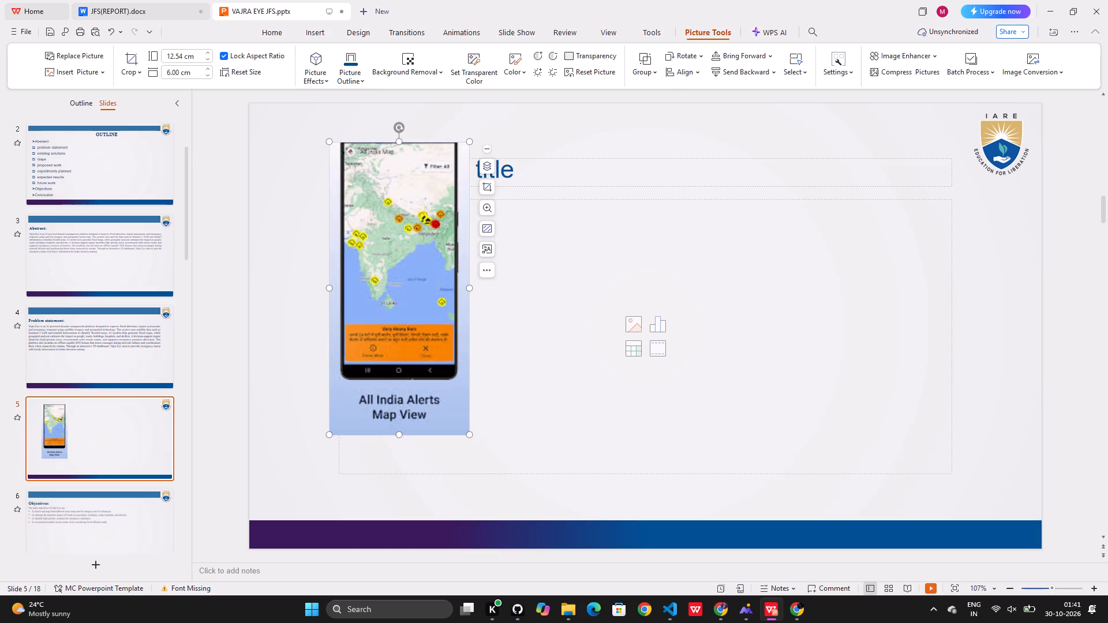
pyautogui.moveTo(468, 436); pyautogui.dragTo(532, 441)
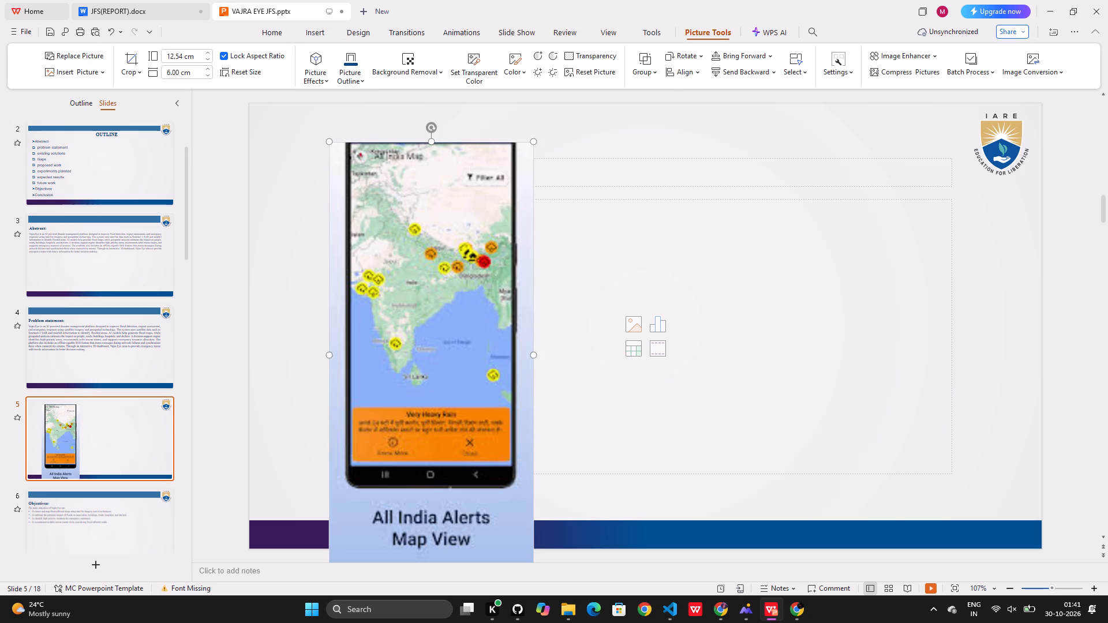
pyautogui.moveTo(490, 356); pyautogui.dragTo(439, 291)
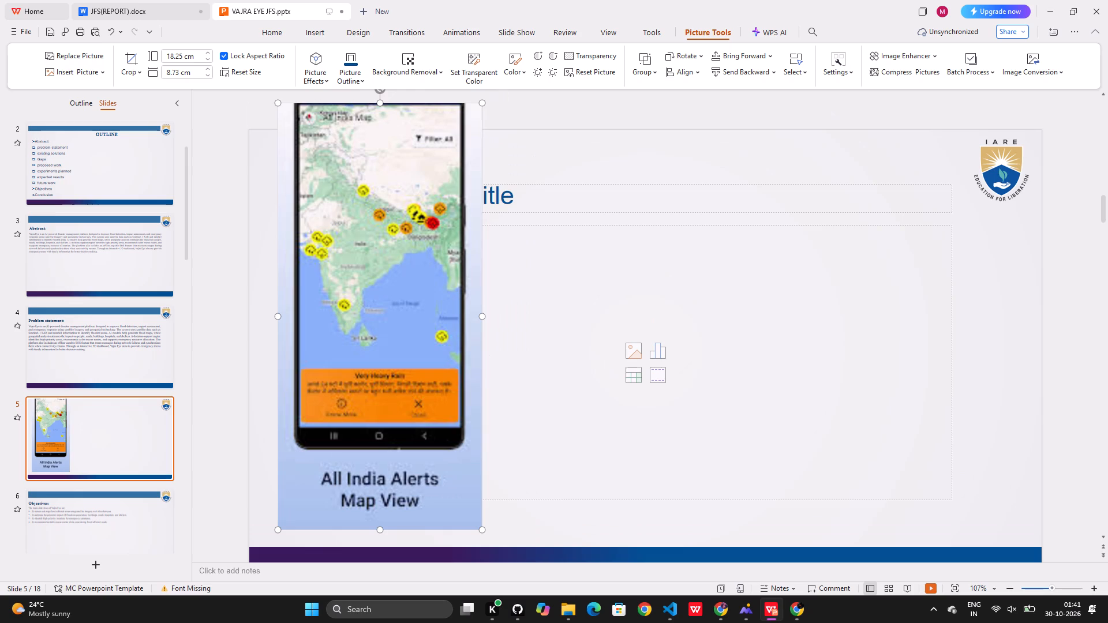
pyautogui.moveTo(483, 532); pyautogui.dragTo(407, 434)
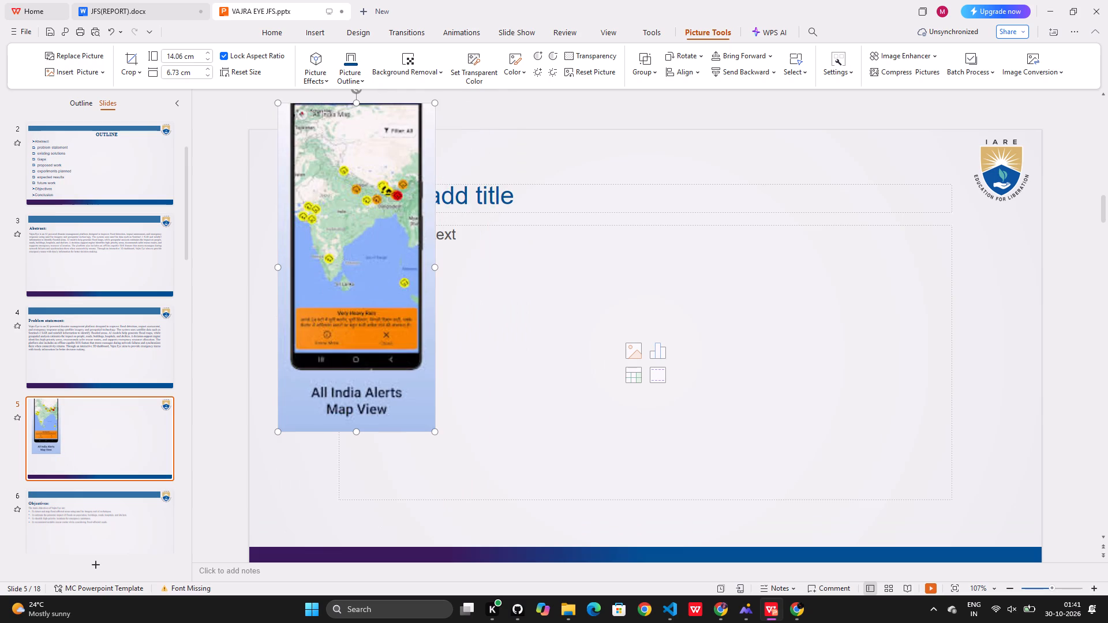
pyautogui.moveTo(393, 403); pyautogui.dragTo(409, 463)
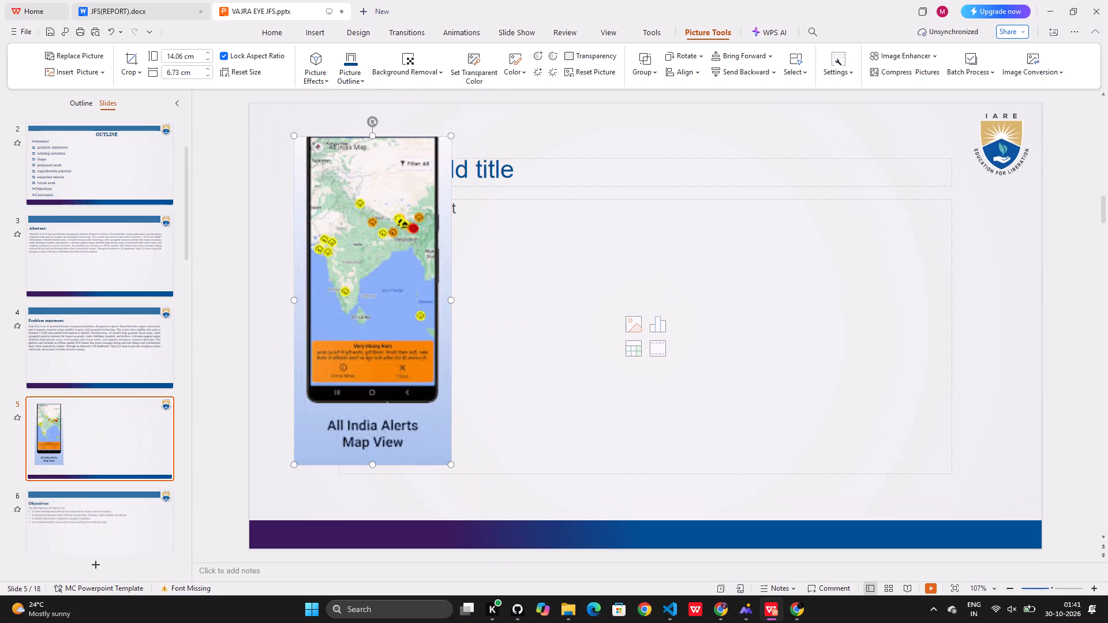
pyautogui.moveTo(454, 463); pyautogui.dragTo(432, 446)
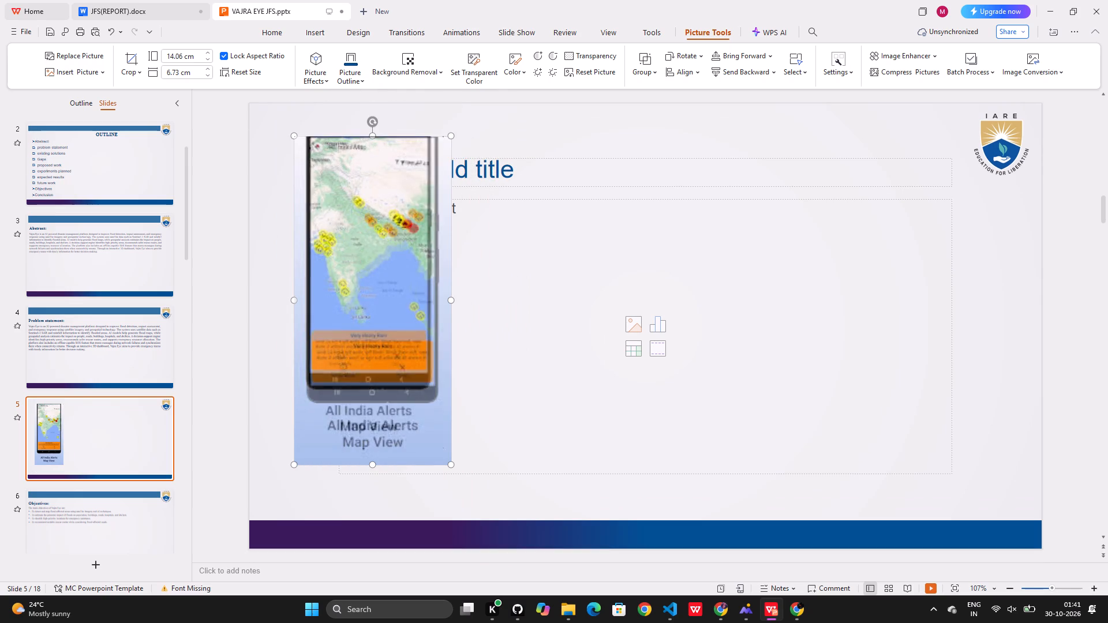
pyautogui.moveTo(432, 446); pyautogui.dragTo(420, 433)
pyautogui.moveTo(348, 219); pyautogui.dragTo(350, 237)
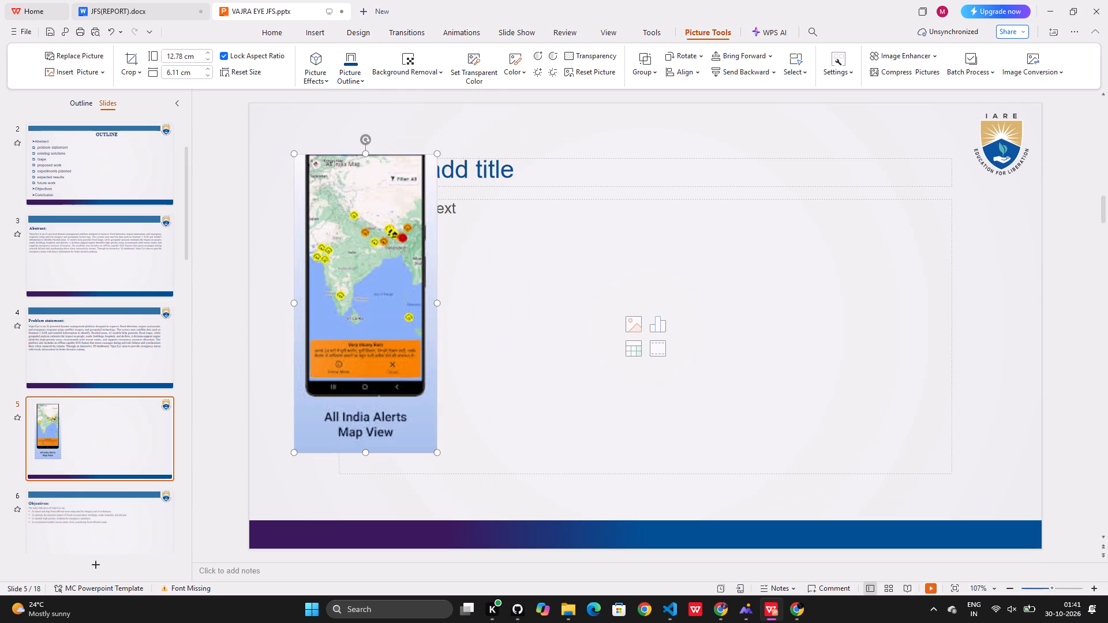
# Capture a rectangular snip of the image of a hand holding a phone with the Sachet App from the SACHET image results in Chrome.
pyautogui.hotkey('alt', 'Tab')
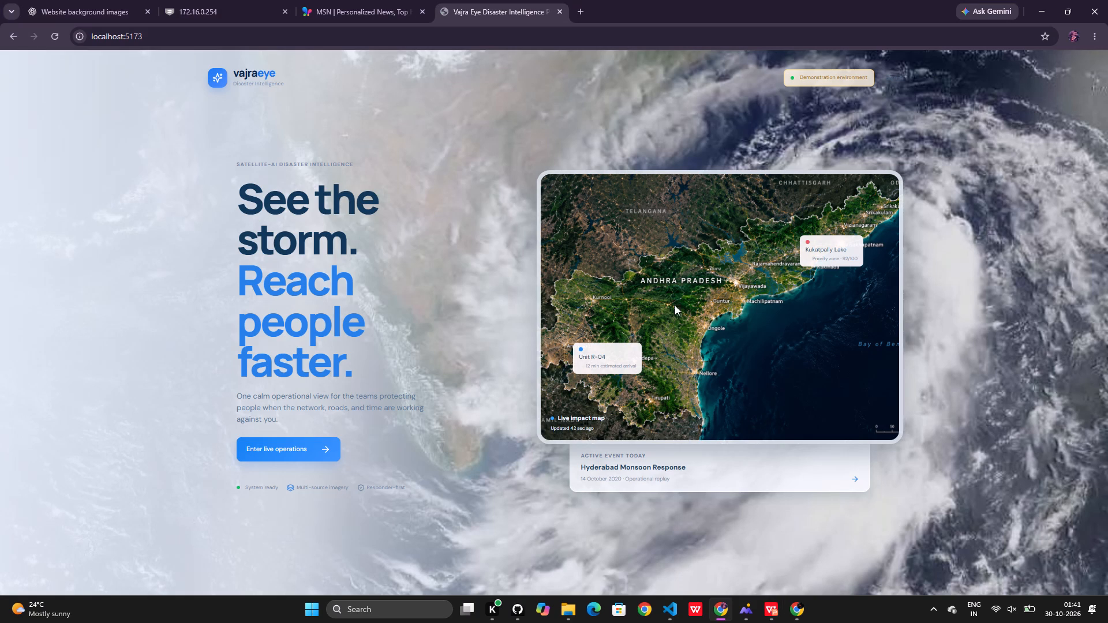
pyautogui.click(792, 608)
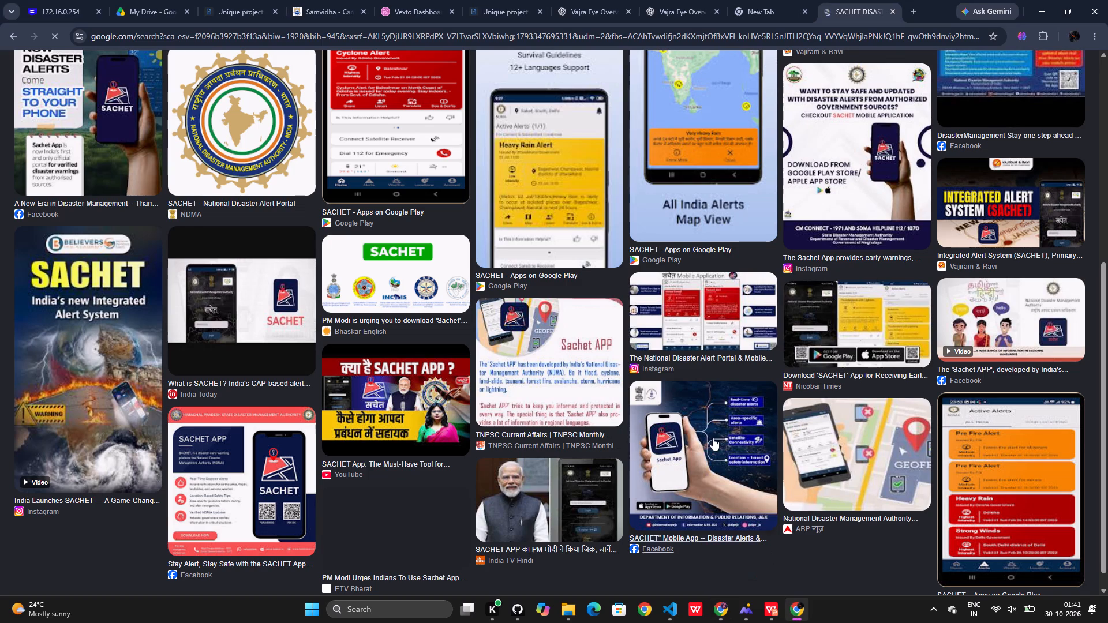
pyautogui.scroll(4, 695, 416)
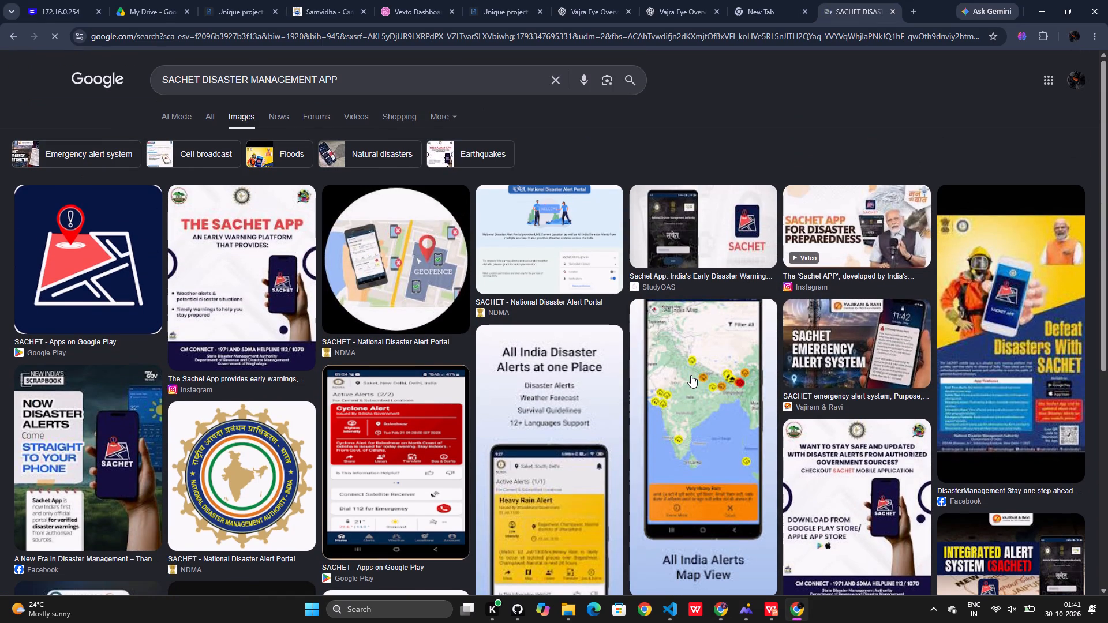
pyautogui.scroll(-6, 691, 375)
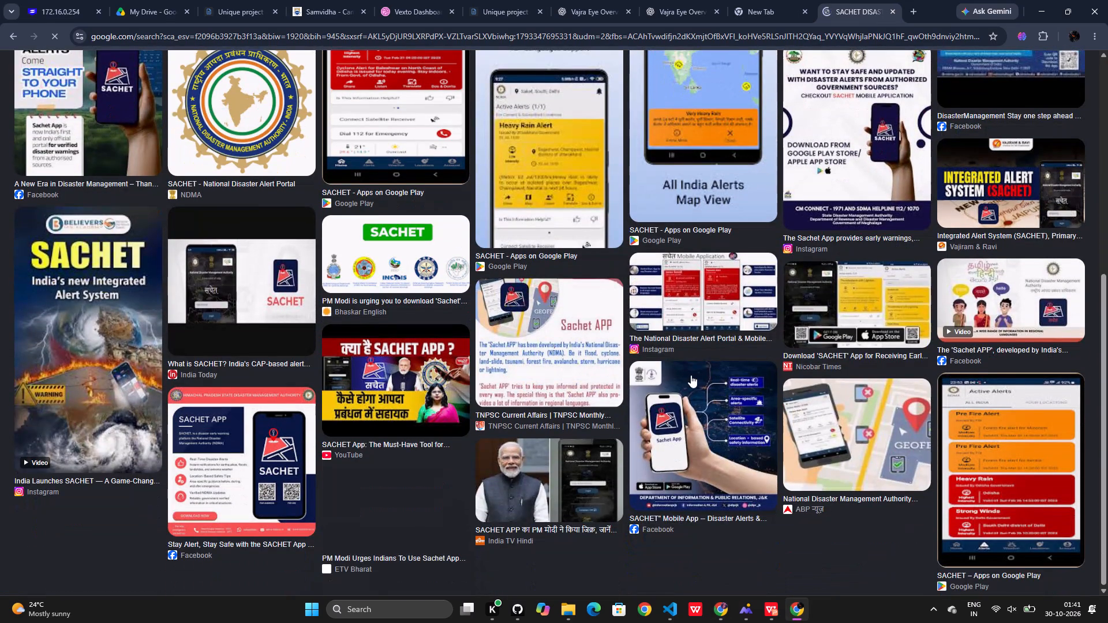
pyautogui.click(756, 428)
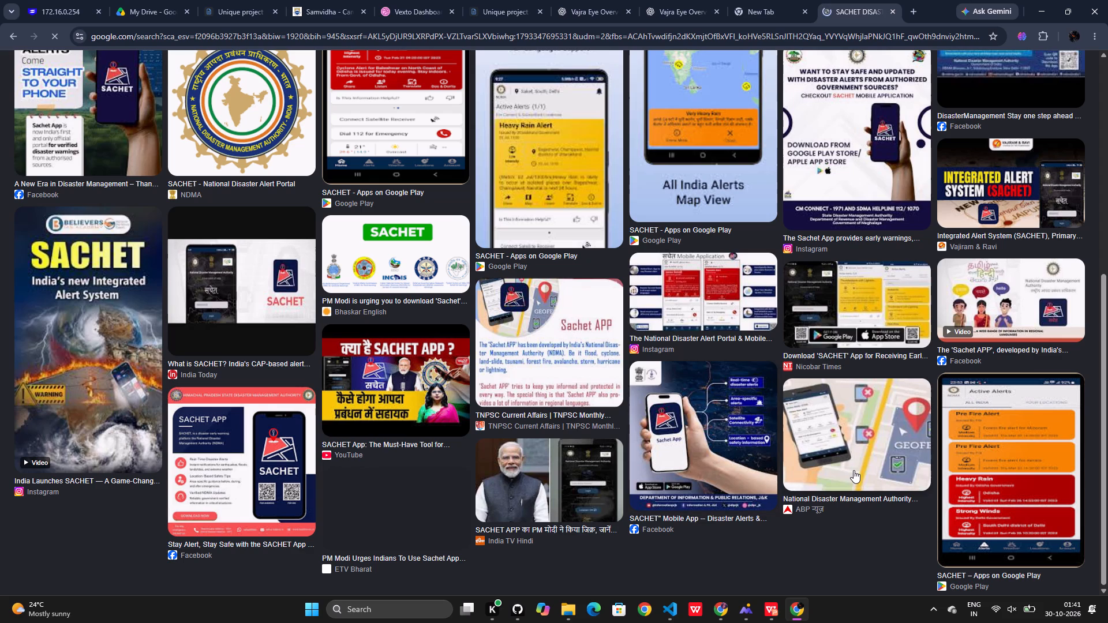
pyautogui.press('Print')
pyautogui.moveTo(632, 361); pyautogui.dragTo(784, 513)
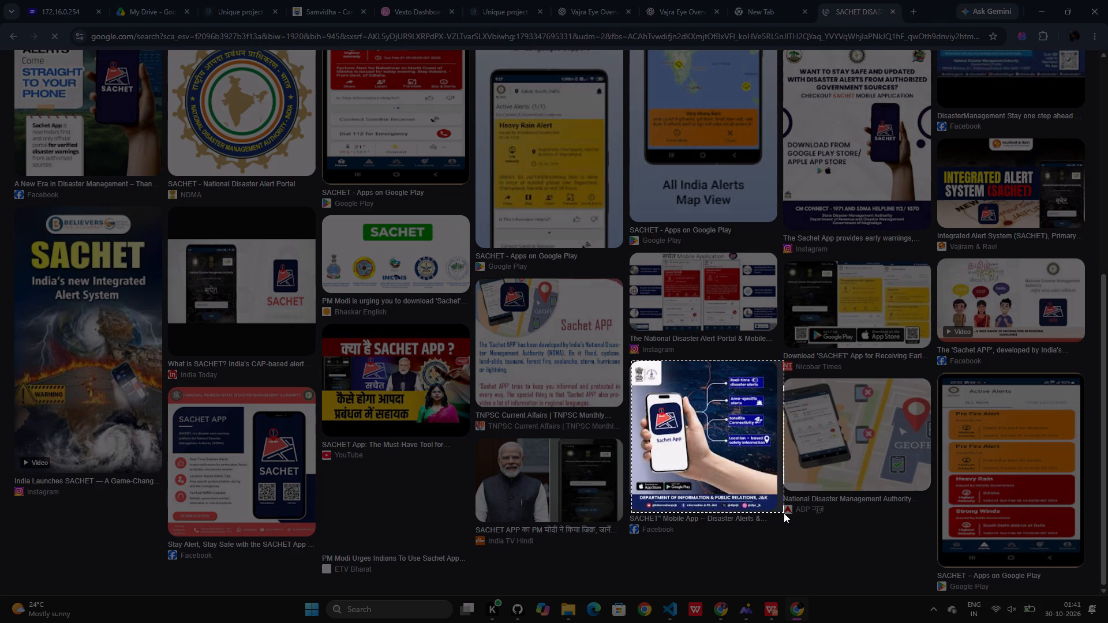
pyautogui.moveTo(784, 513); pyautogui.dragTo(776, 510)
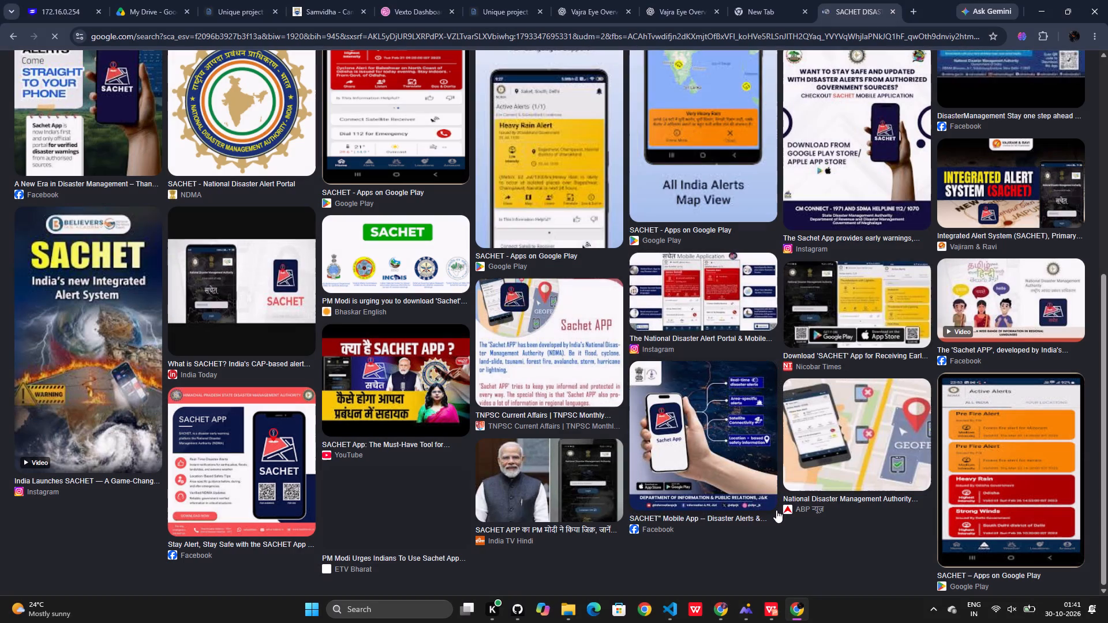
# Paste the Sachet App snip onto slide 5 in WPS Office, directly right of the map picture, sized about 6.89 × 6.65 cm.
pyautogui.hotkey('alt', 'Tab')
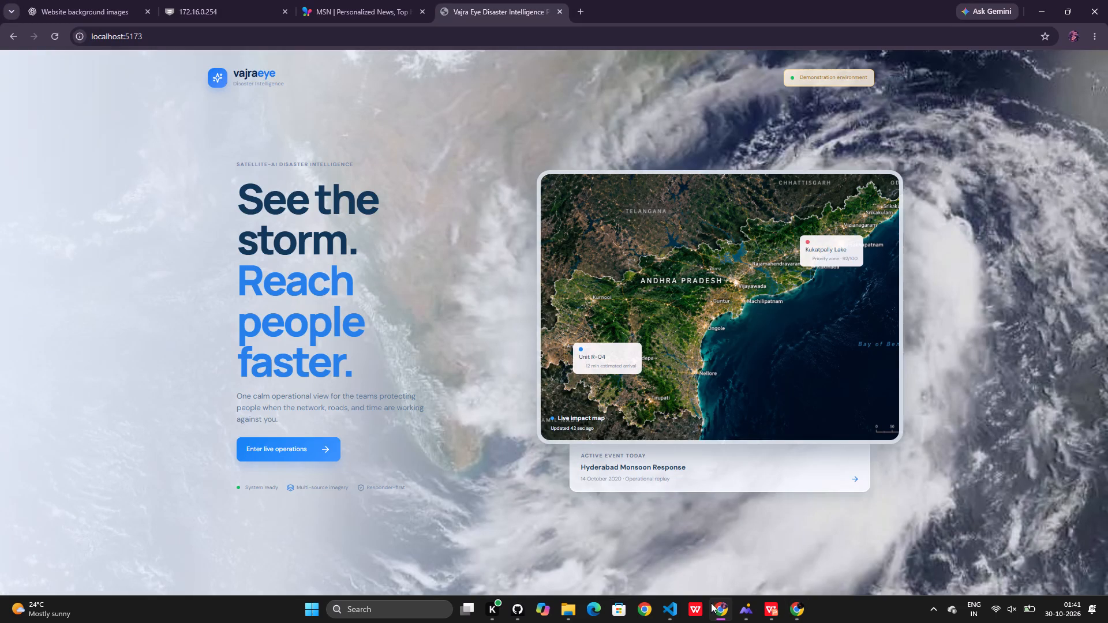
pyautogui.click(714, 610)
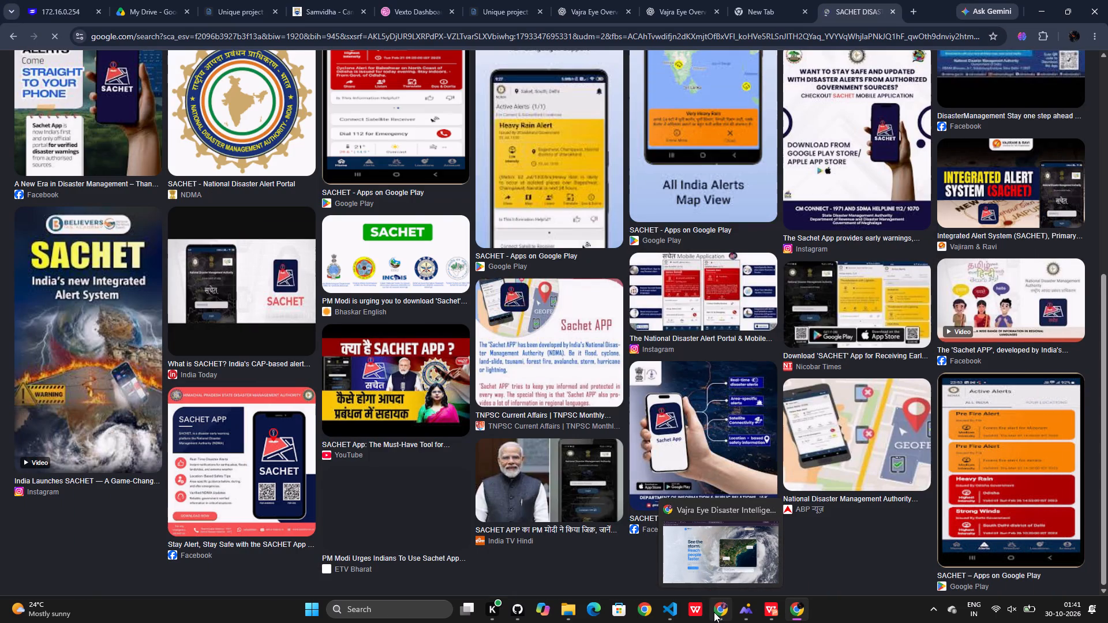
pyautogui.click(714, 612)
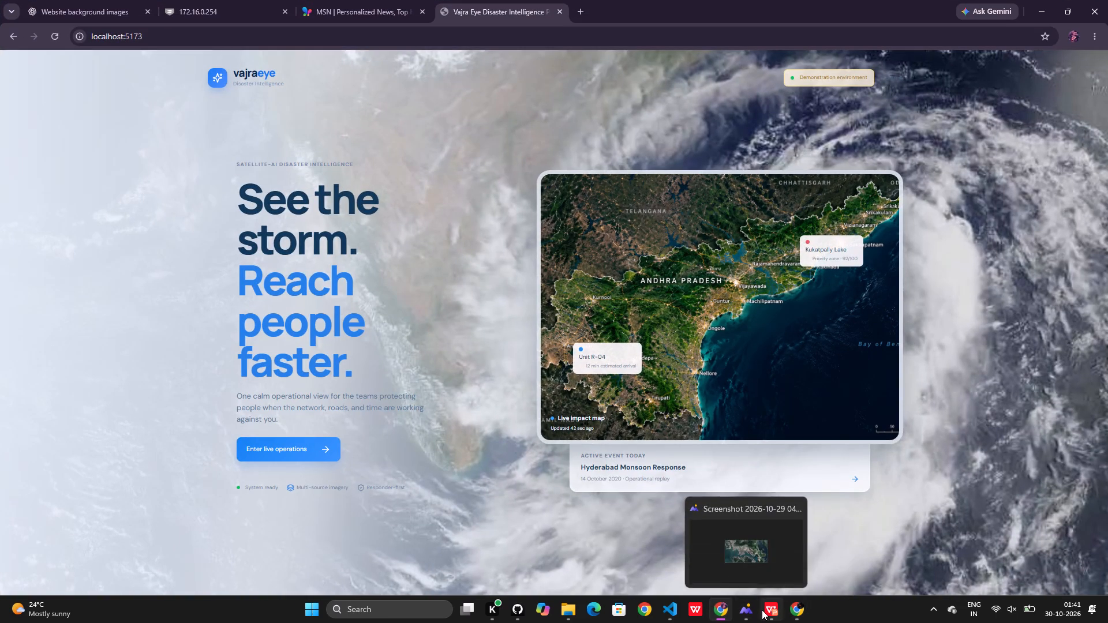
pyautogui.click(762, 610)
pyautogui.hotkey('ctrl', 'v')
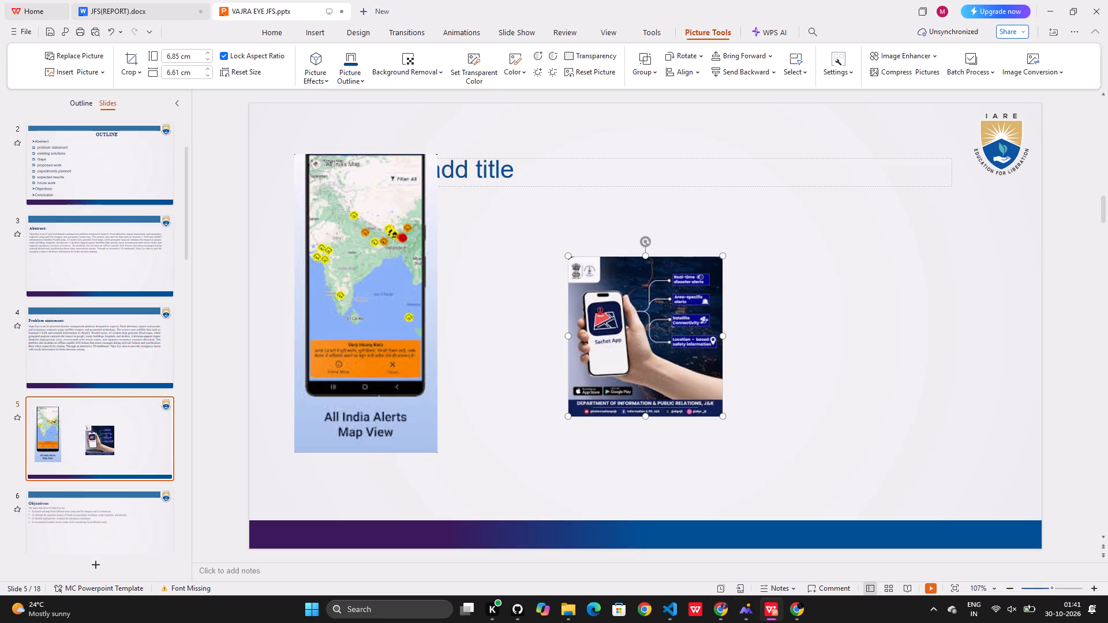
pyautogui.moveTo(572, 384); pyautogui.dragTo(439, 336)
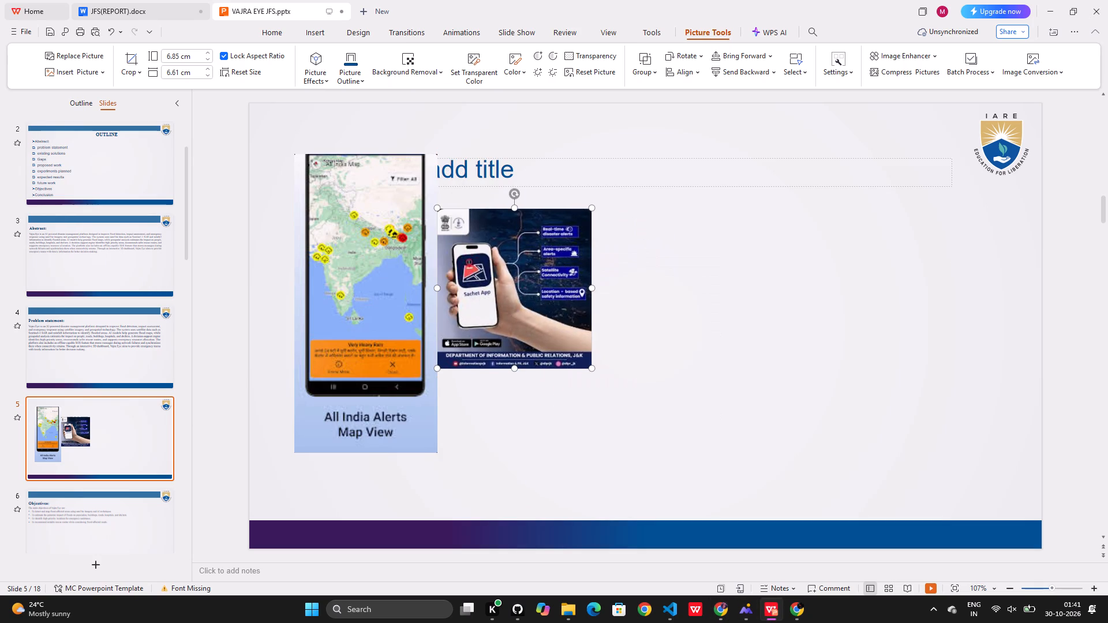
pyautogui.moveTo(438, 371); pyautogui.dragTo(441, 363)
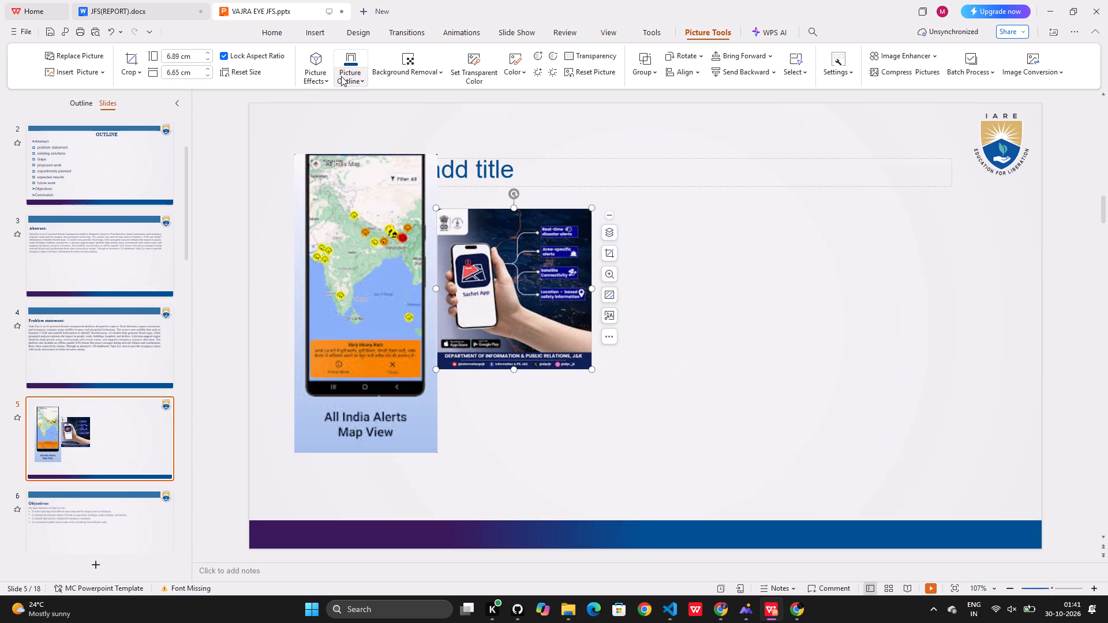
# Add a horizontal text box below the pictures reading "EXISTING SOLUTION" in bold.
pyautogui.click(325, 34)
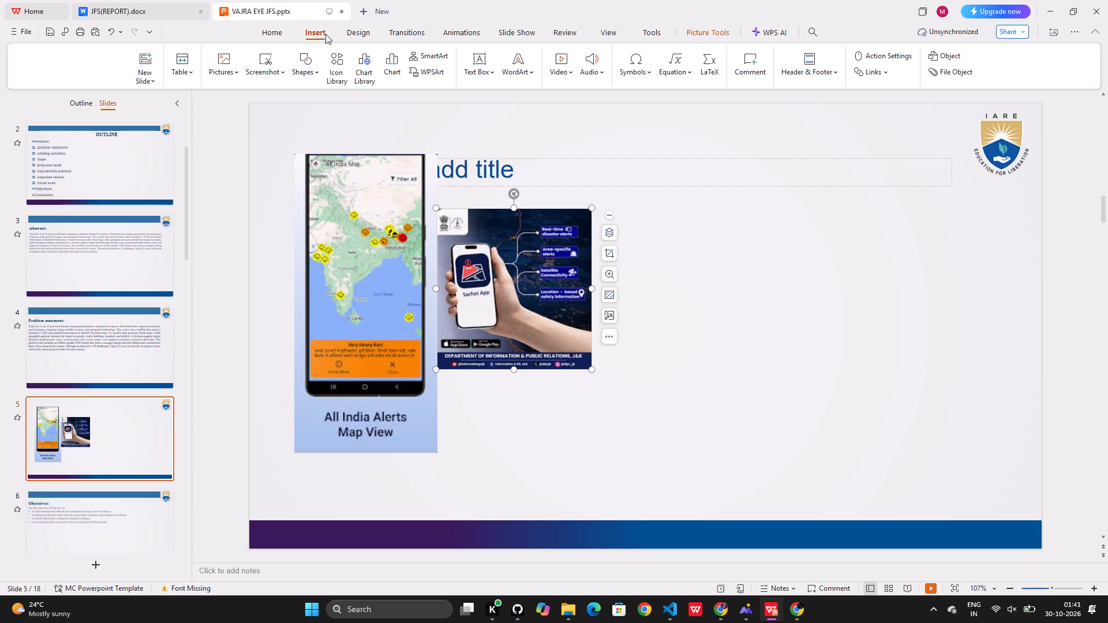
pyautogui.click(484, 77)
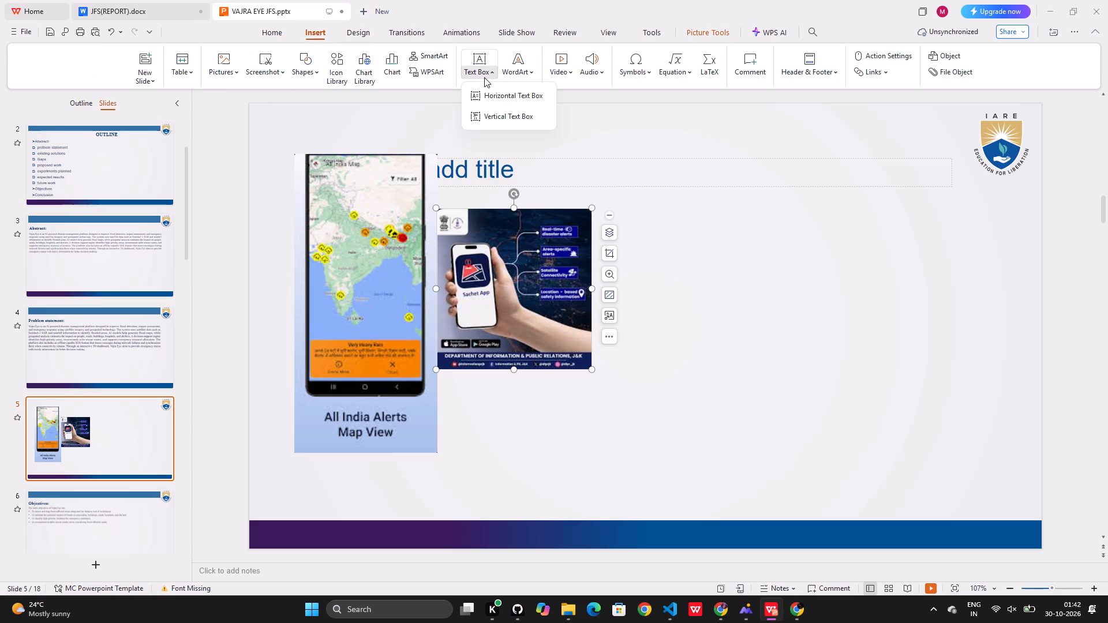
pyautogui.click(491, 95)
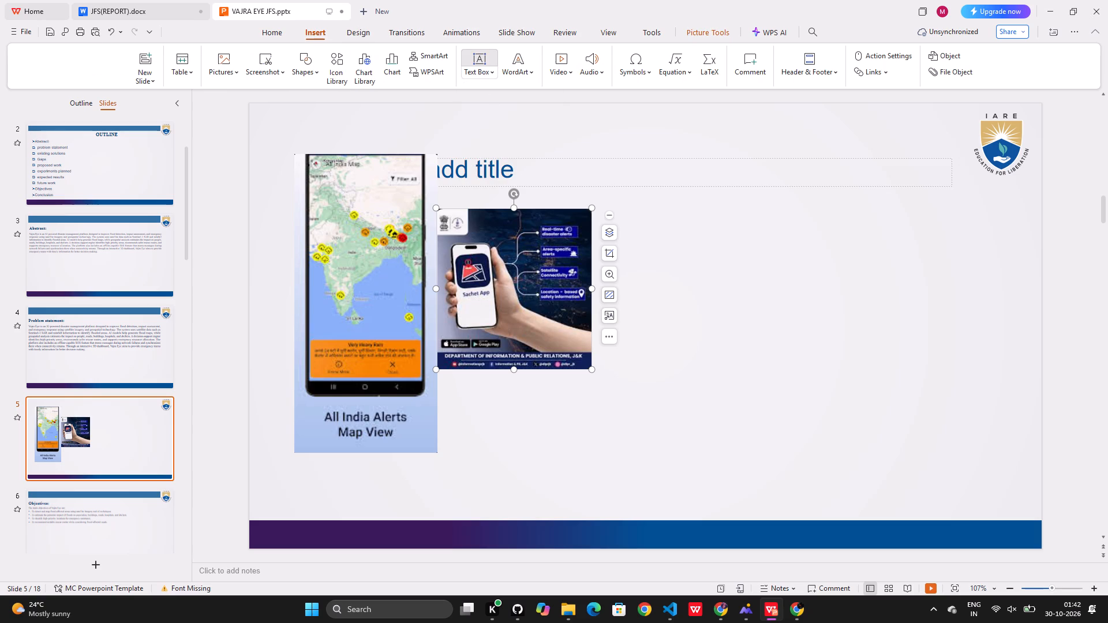
pyautogui.doubleClick(375, 496)
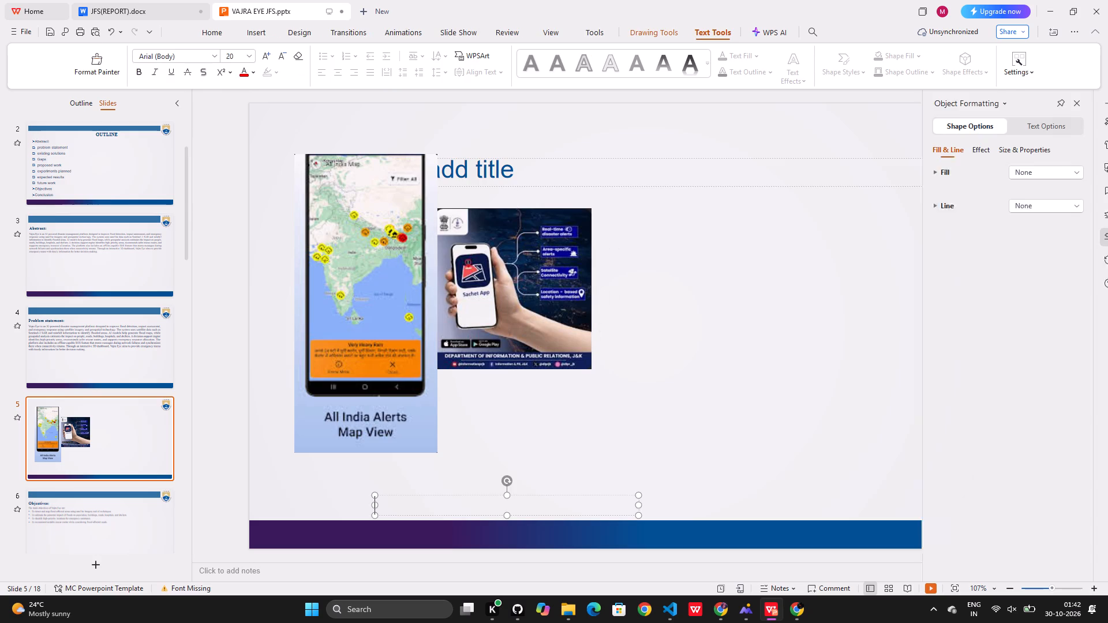
pyautogui.write('EXIST')
pyautogui.write('ING SOLUTION')
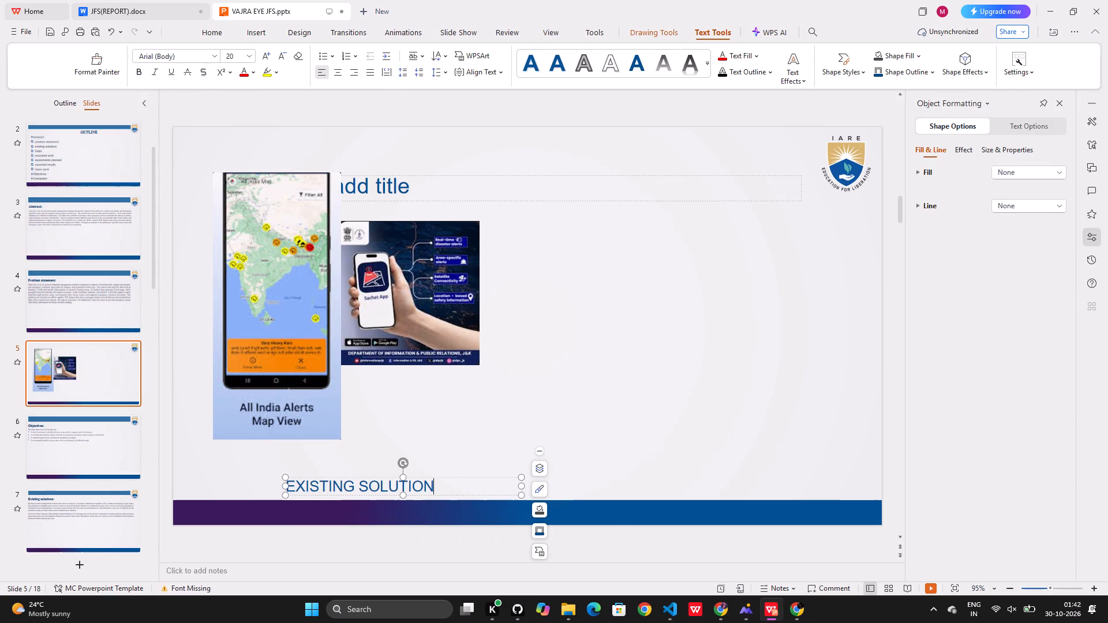
pyautogui.moveTo(432, 485); pyautogui.dragTo(278, 482)
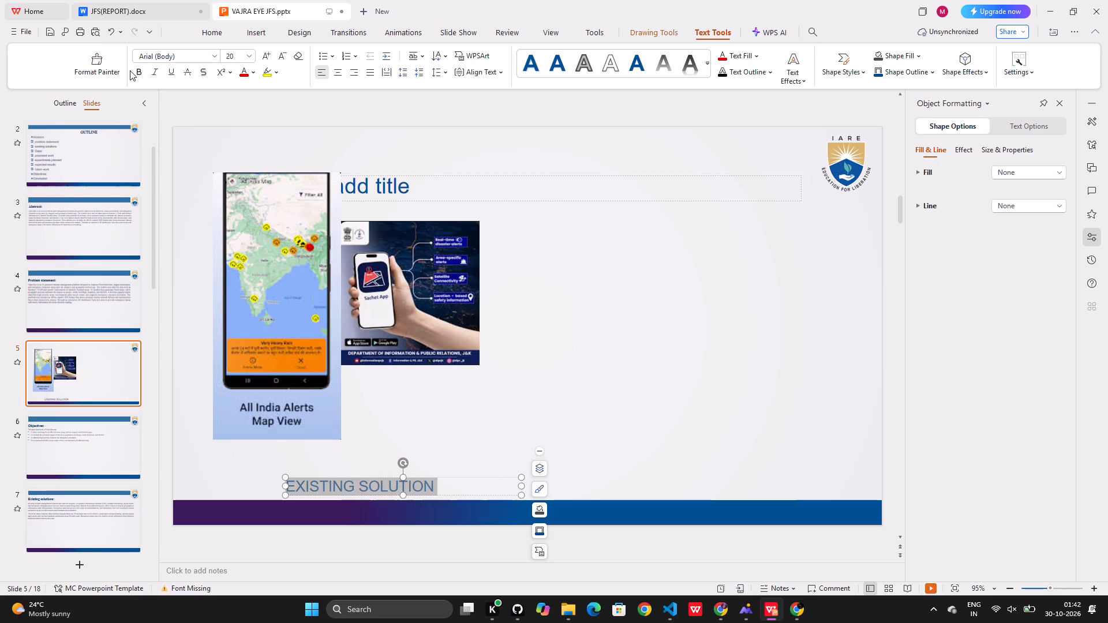
pyautogui.click(138, 72)
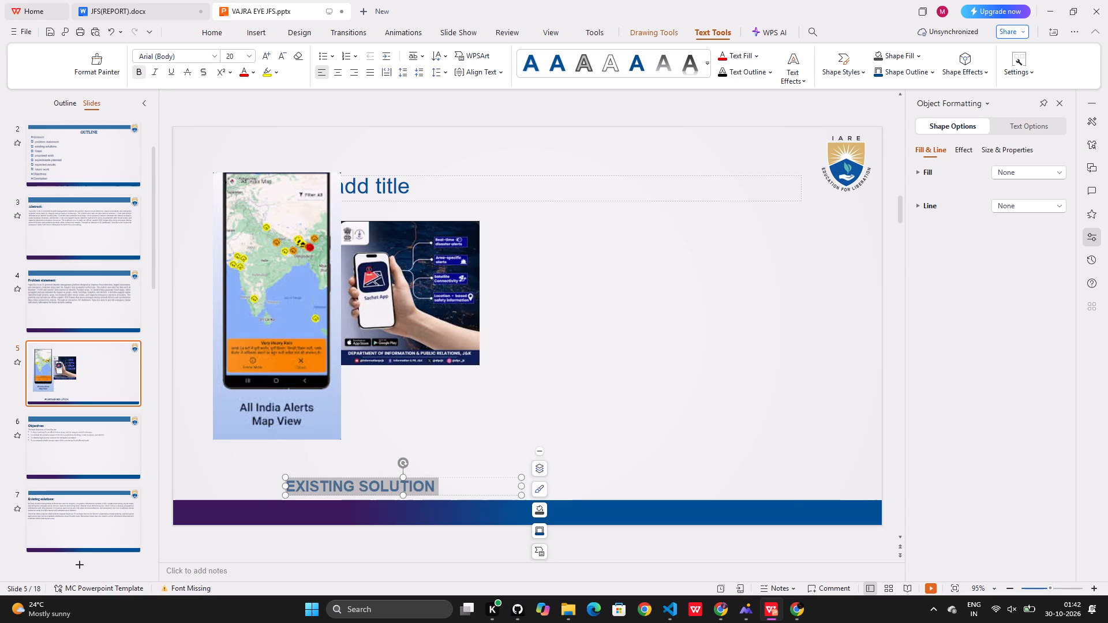
pyautogui.click(374, 440)
# Move the "EXISTING SOLUTION" caption up closer beneath the map picture and narrow its text box.
pyautogui.click(356, 481)
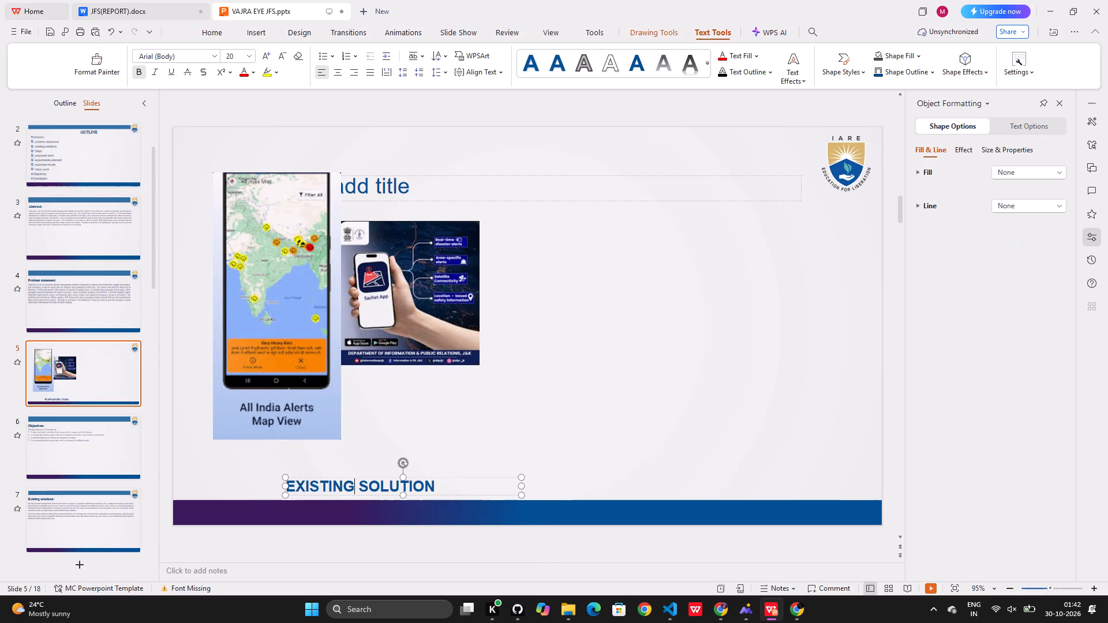
pyautogui.moveTo(355, 477); pyautogui.dragTo(338, 451)
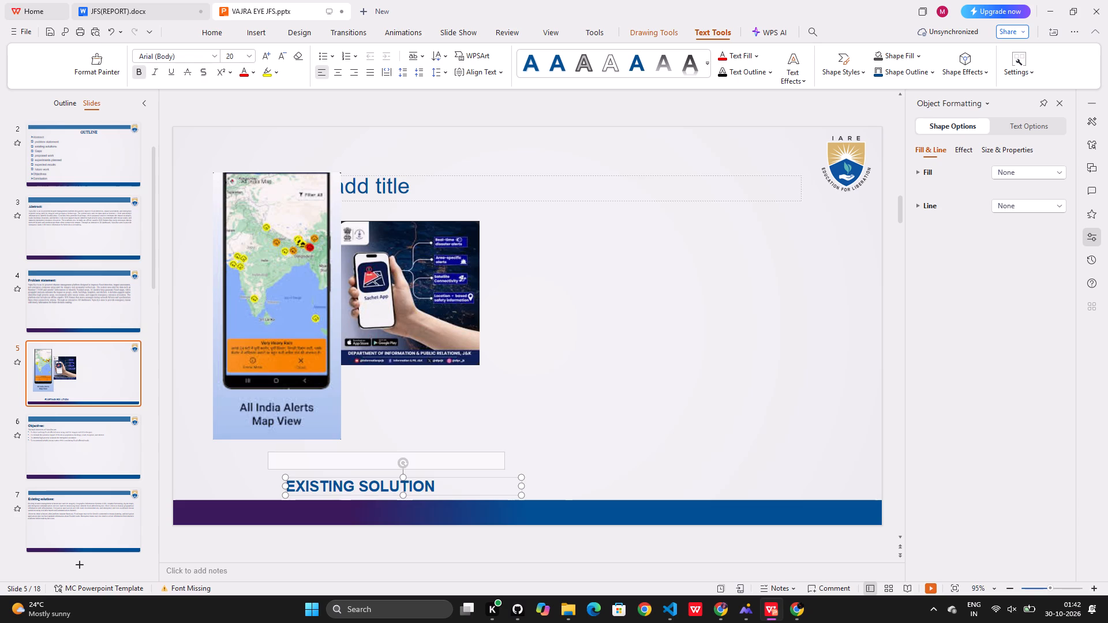
pyautogui.moveTo(338, 451); pyautogui.dragTo(338, 459)
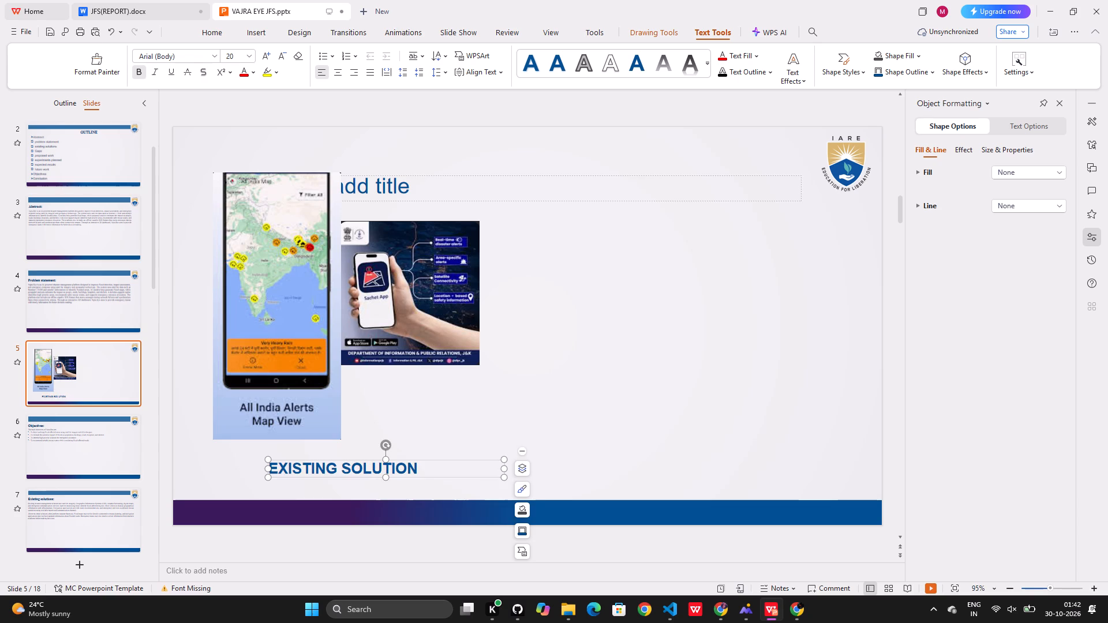
pyautogui.moveTo(504, 468); pyautogui.dragTo(441, 474)
pyautogui.click(455, 438)
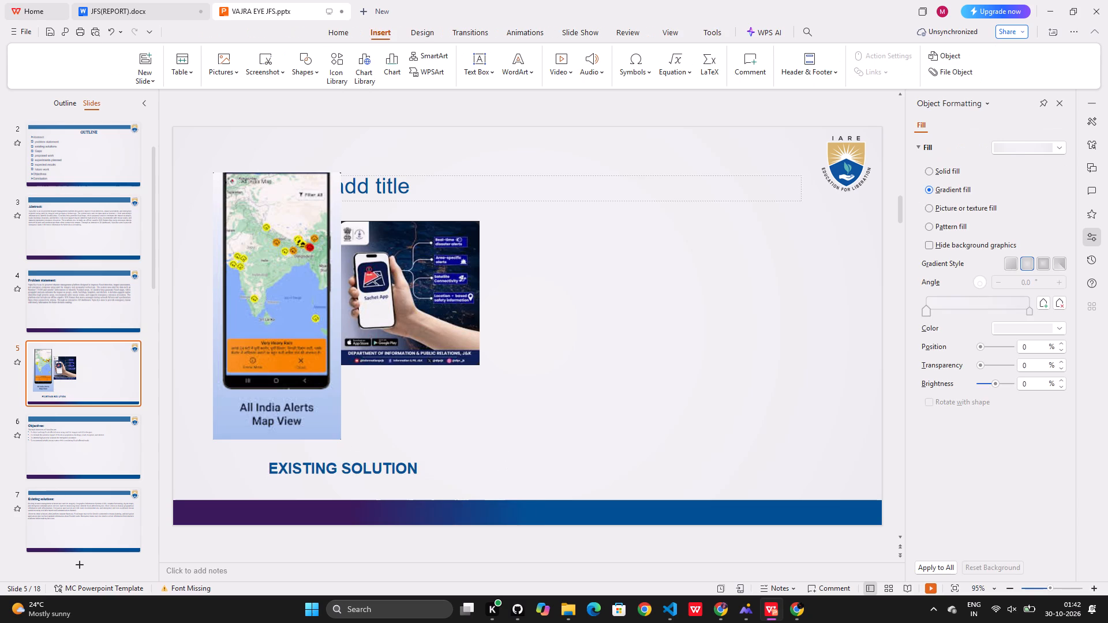
# Delete the empty title placeholder from the slide.
pyautogui.click(564, 177)
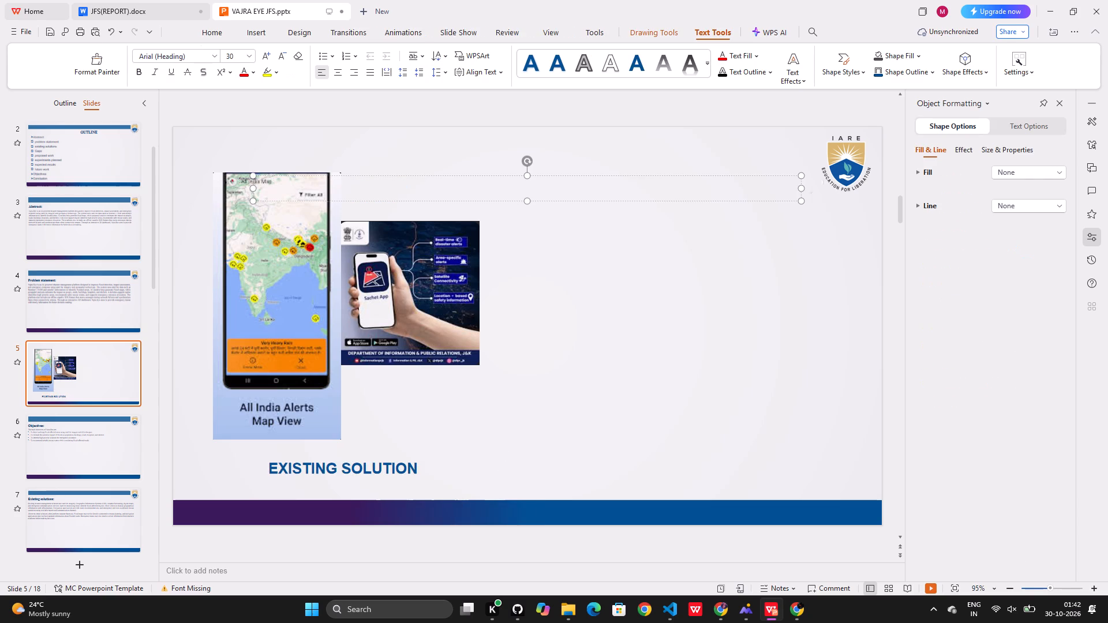
pyautogui.press('Delete')
pyautogui.click(564, 177)
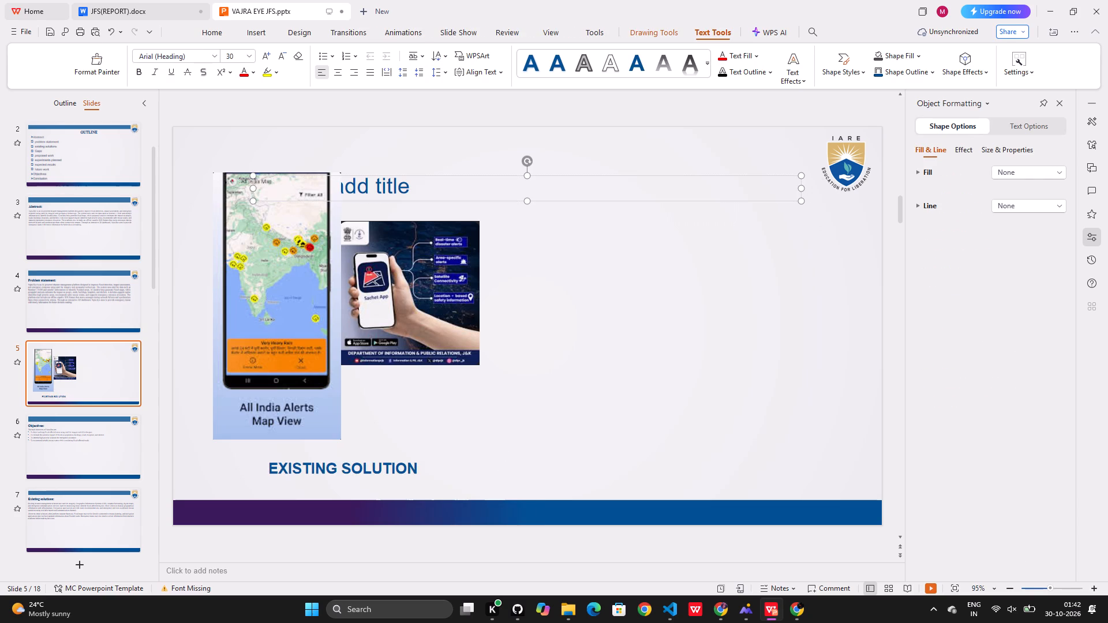
pyautogui.press('Delete')
# Draw a nearly horizontal arrow line about 3.7 cm long beside the Sachet App picture, pointing away from it.
pyautogui.click(462, 248)
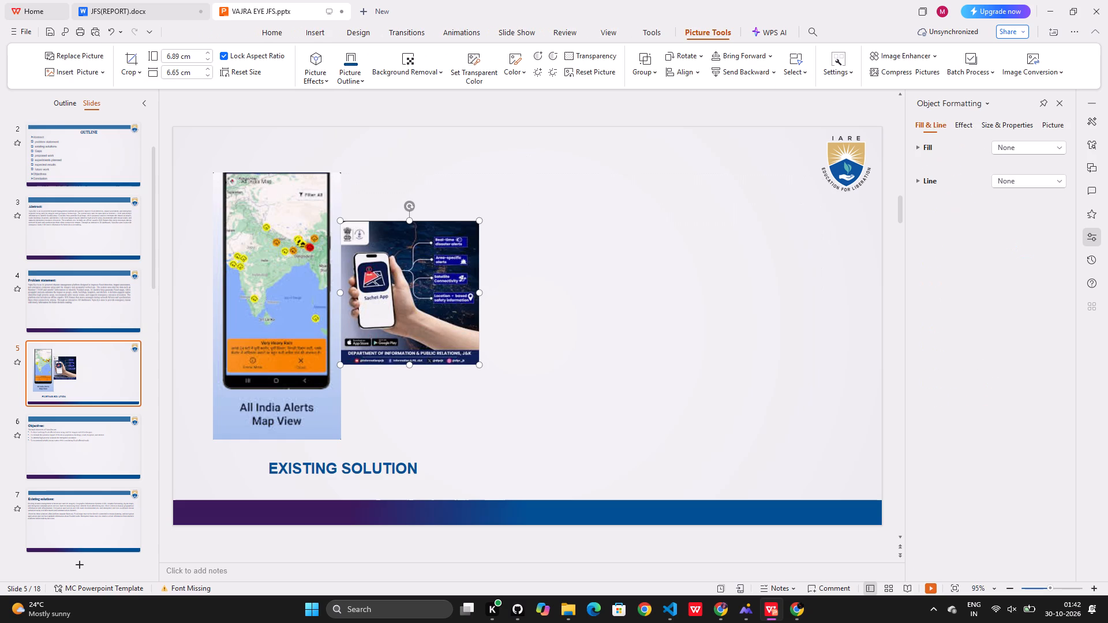
pyautogui.click(507, 411)
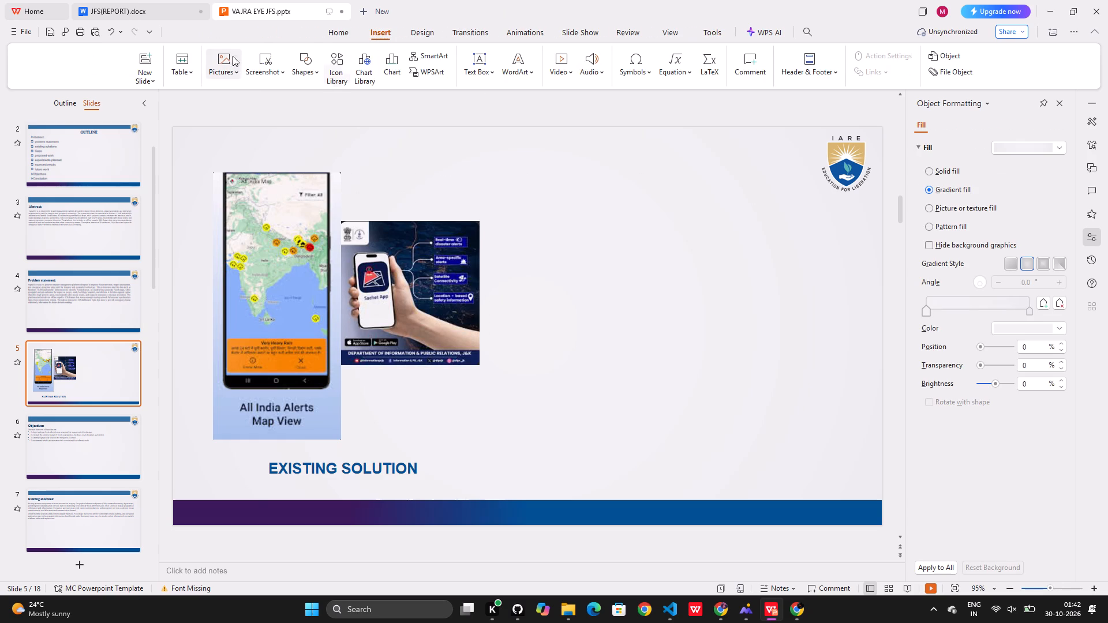
pyautogui.click(293, 73)
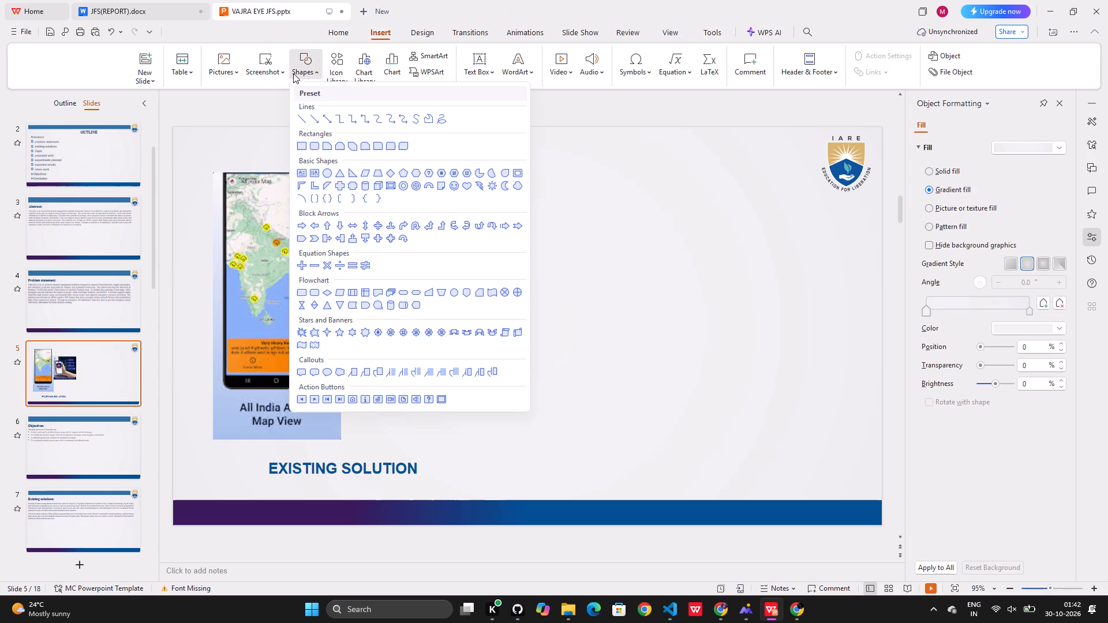
pyautogui.click(313, 113)
pyautogui.moveTo(501, 279); pyautogui.dragTo(550, 283)
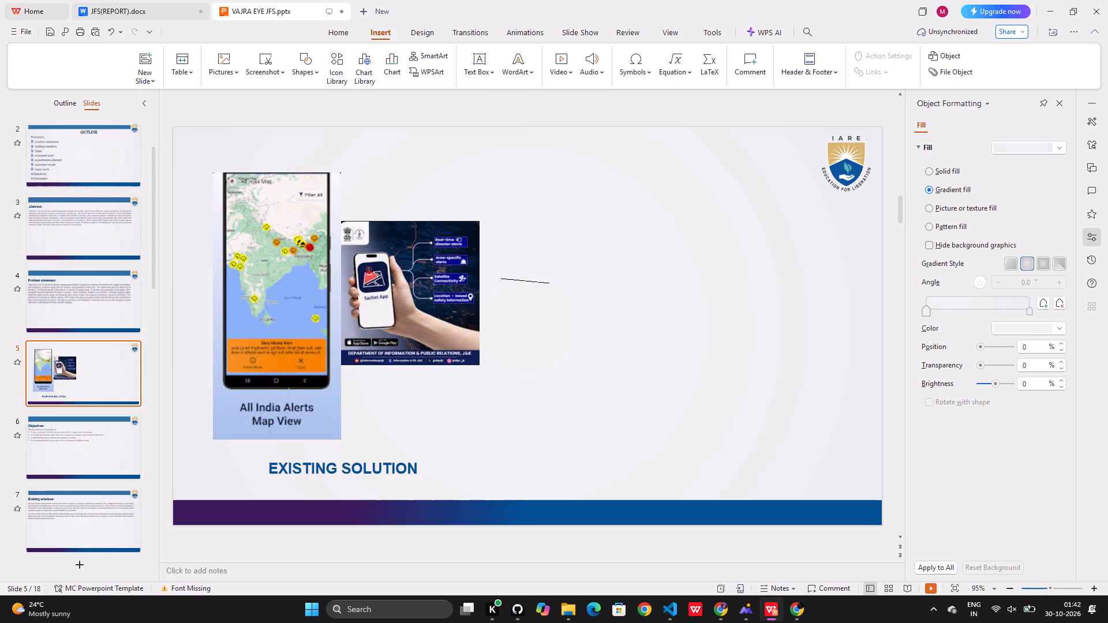
pyautogui.moveTo(550, 283); pyautogui.dragTo(581, 280)
pyautogui.moveTo(581, 280); pyautogui.dragTo(578, 279)
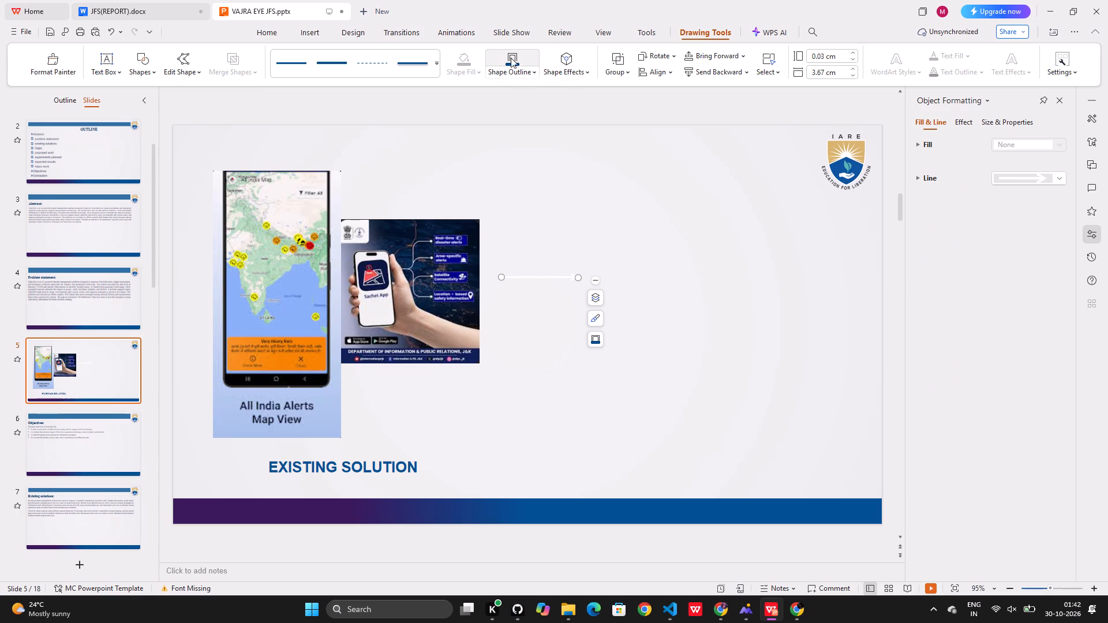
# Set the arrow's outline to a dark blue theme colour.
pyautogui.click(511, 71)
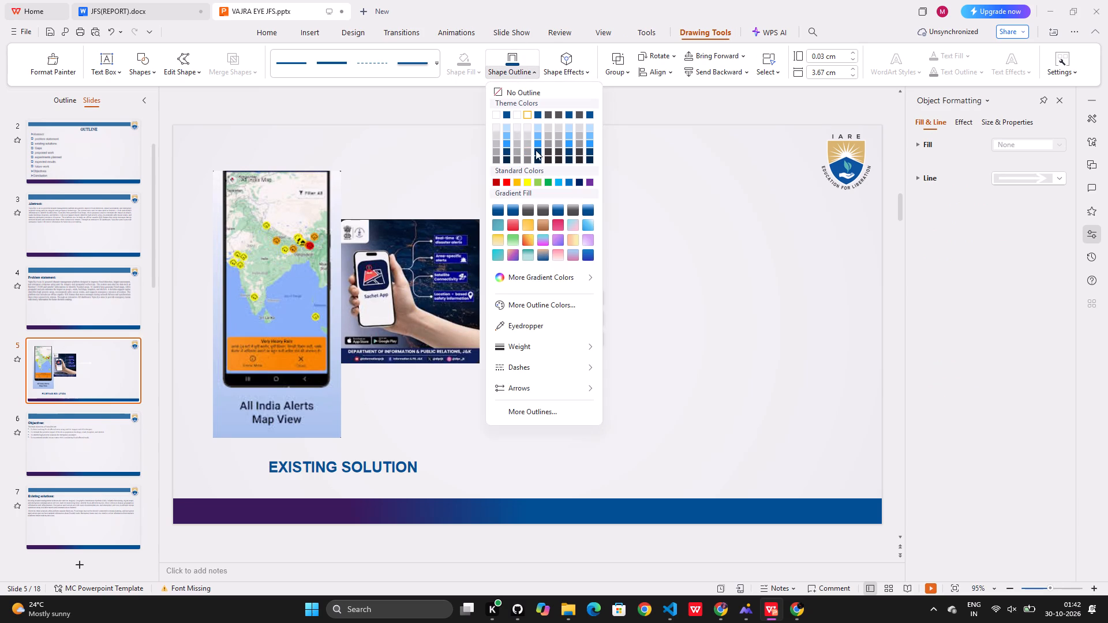
pyautogui.click(538, 150)
pyautogui.click(683, 214)
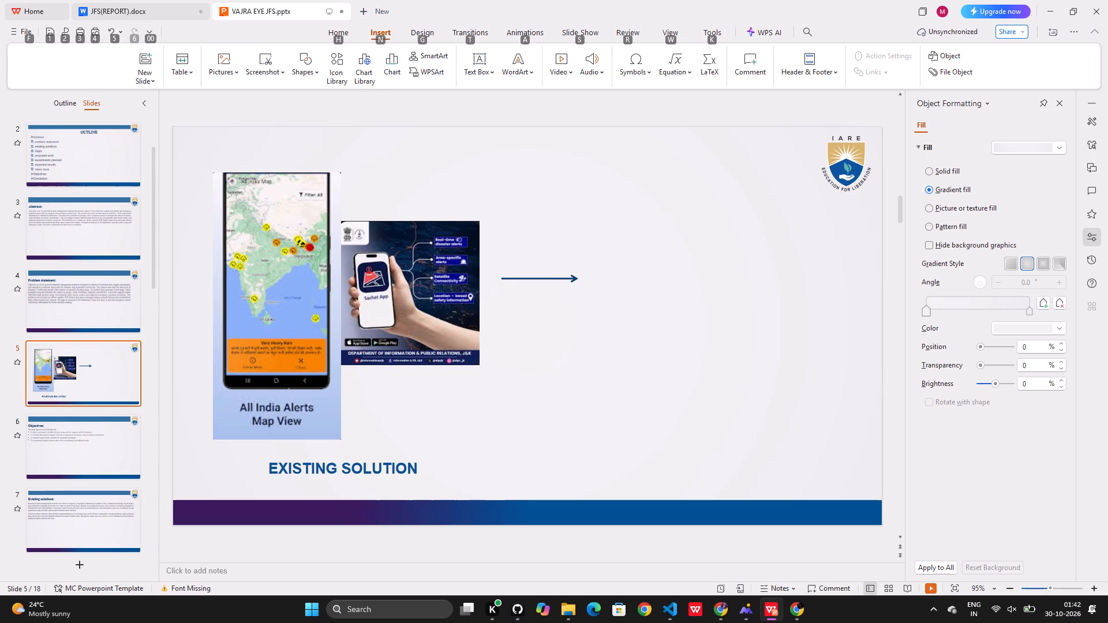
# Switch to WPS Photos and look through the saved screenshots for an image of the Vajra Eye app.
pyautogui.click(757, 611)
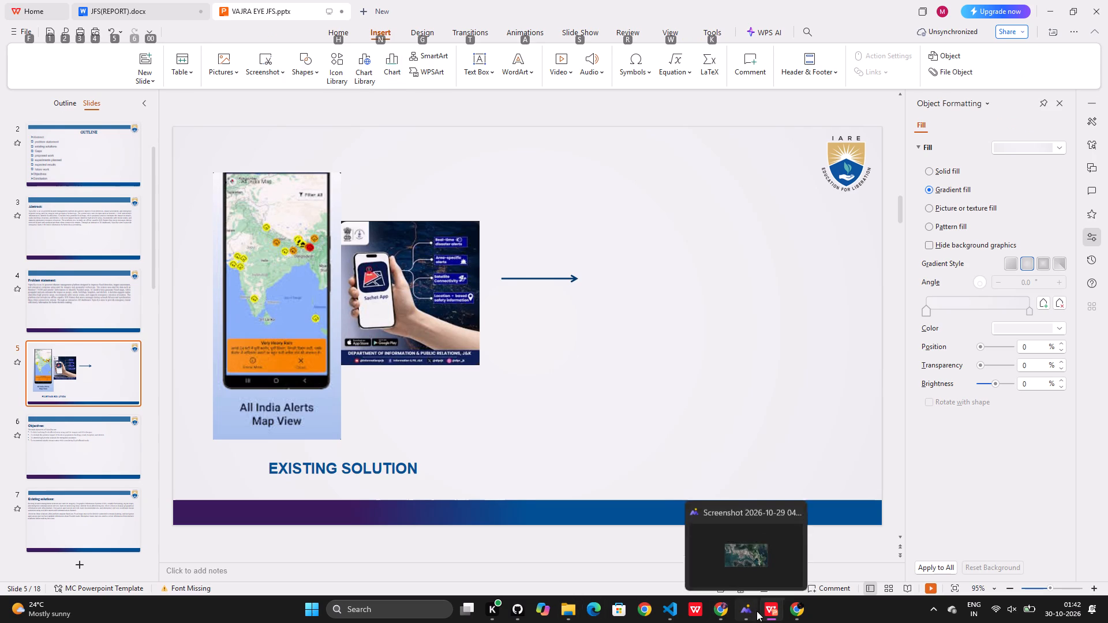
pyautogui.press('Right')
pyautogui.press('Right')
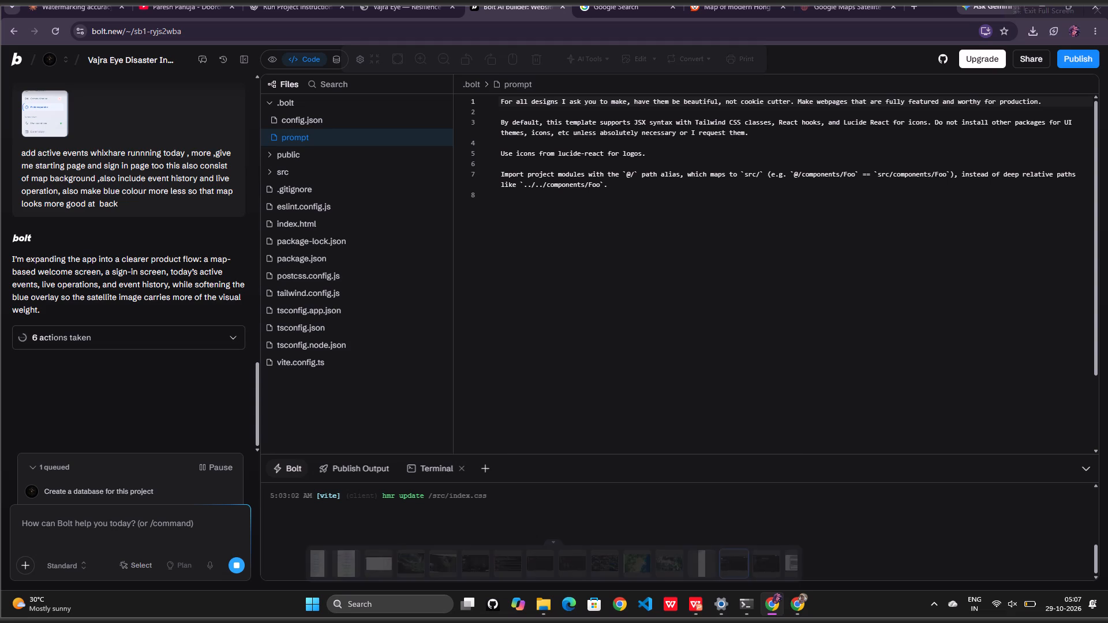
pyautogui.press('Right')
pyautogui.press('Right')
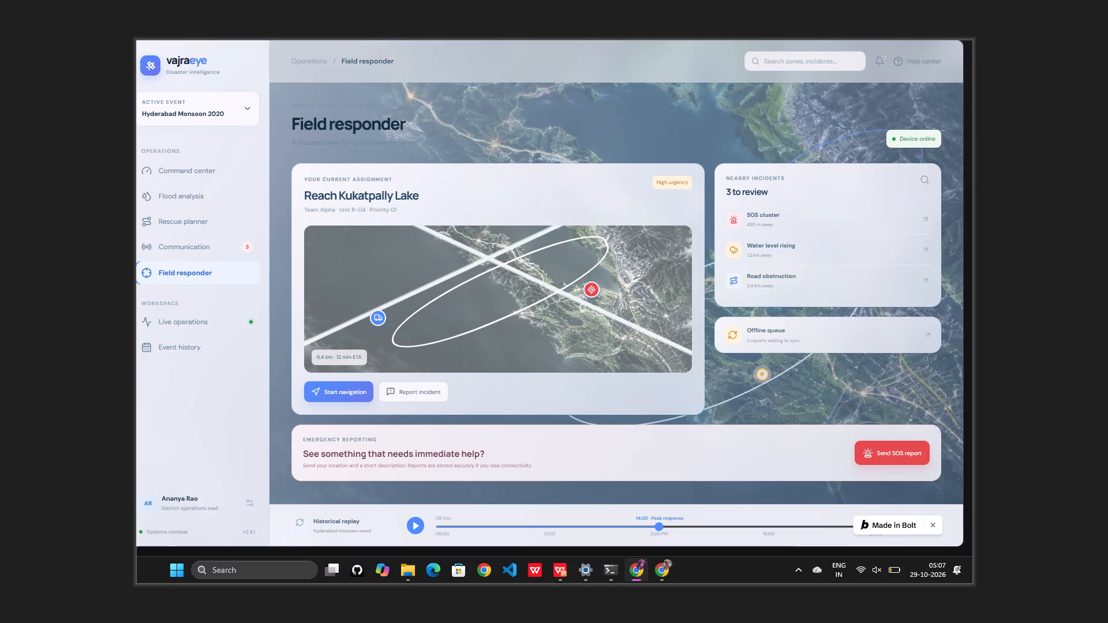
pyautogui.press('Right')
pyautogui.press('Left')
pyautogui.press('Left')
pyautogui.press('Left')
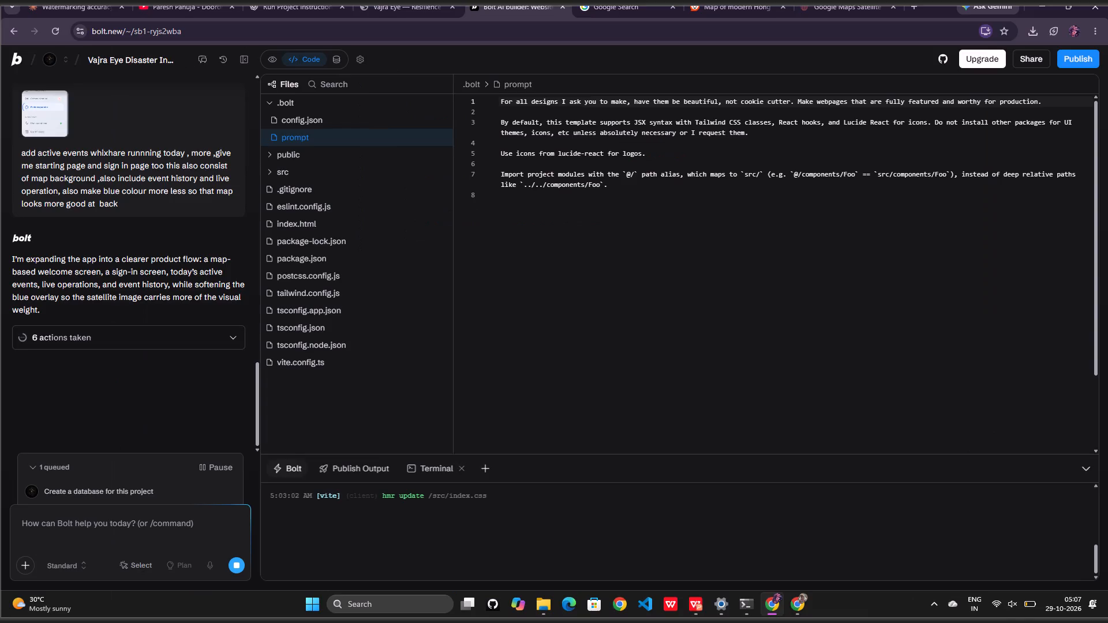
pyautogui.press('Left')
pyautogui.press('Left')
pyautogui.press('Left')
pyautogui.press('Left')
pyautogui.press('Left')
pyautogui.press('Left')
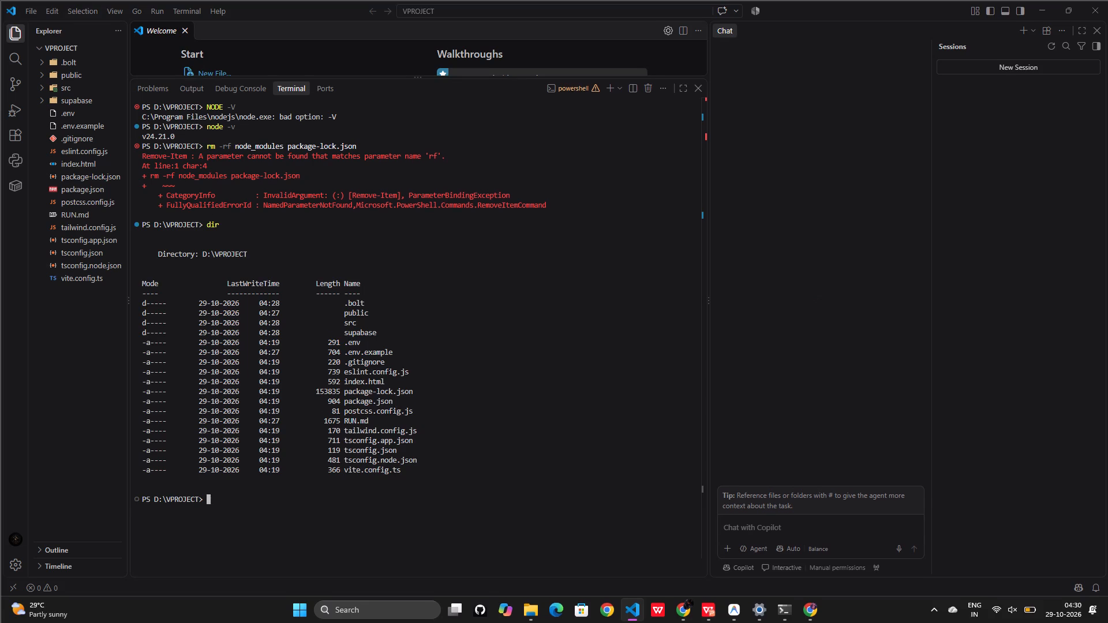
pyautogui.press('Left')
pyautogui.press('Left')
pyautogui.press('Left')
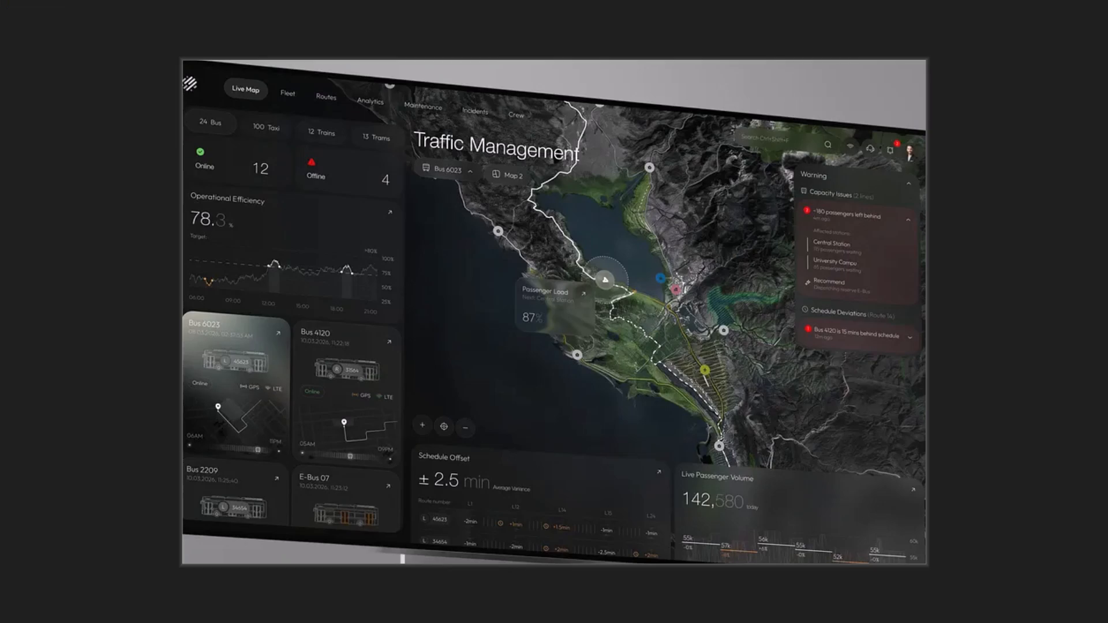
pyautogui.press('Left')
pyautogui.press('Left')
pyautogui.press('Right')
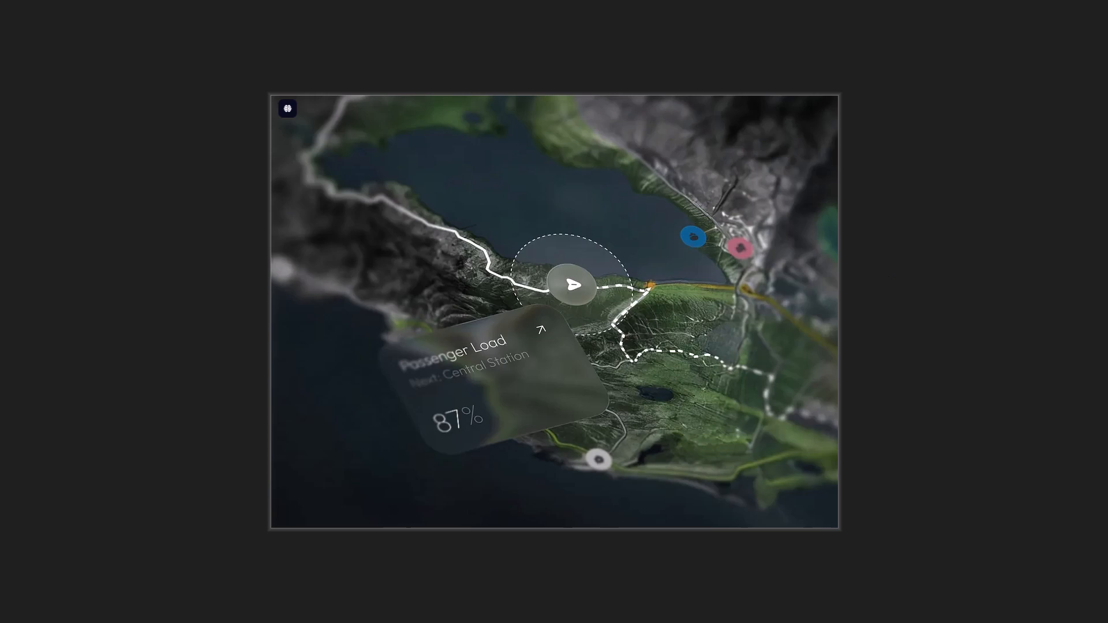
pyautogui.press('Escape')
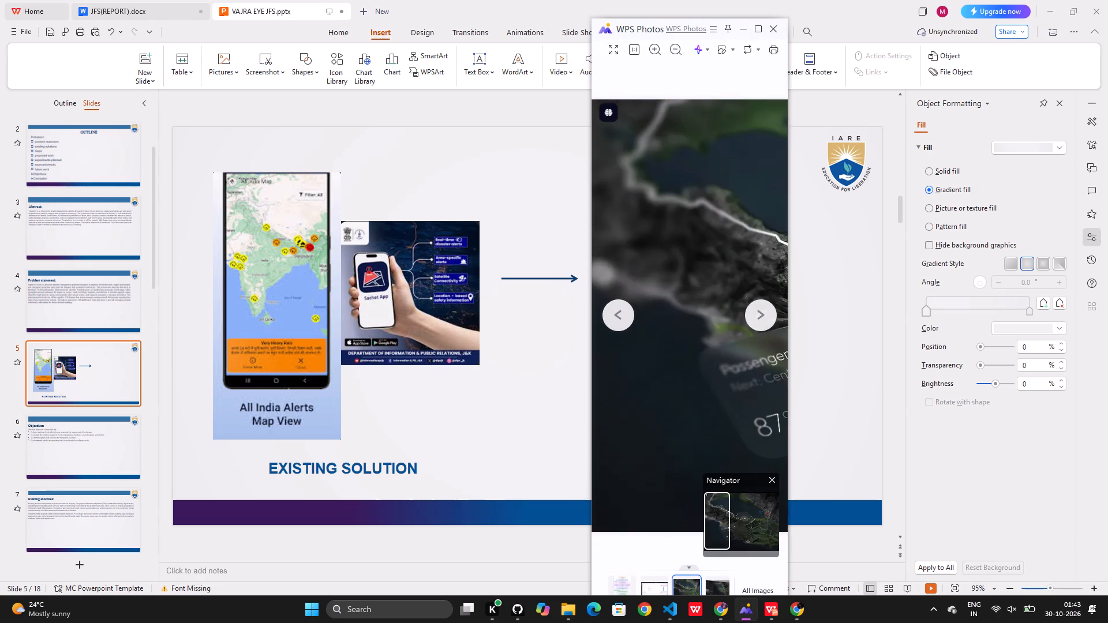
# Delete the image "Screenshot 2026-10-29 021356.png" and close the photo viewer.
pyautogui.click(754, 356)
pyautogui.press('Delete')
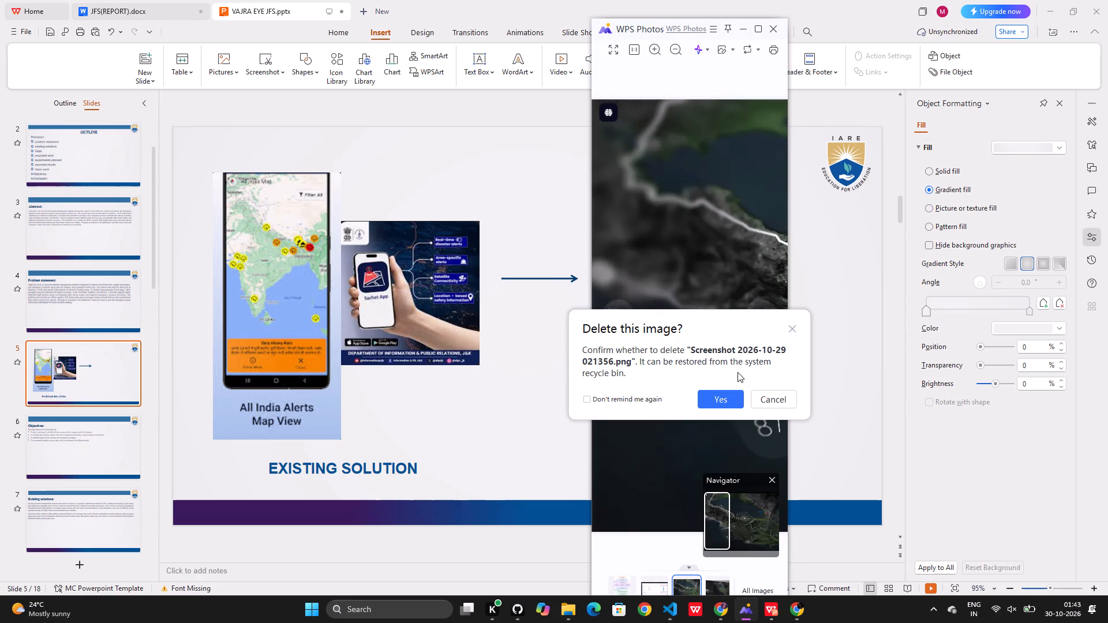
pyautogui.click(724, 395)
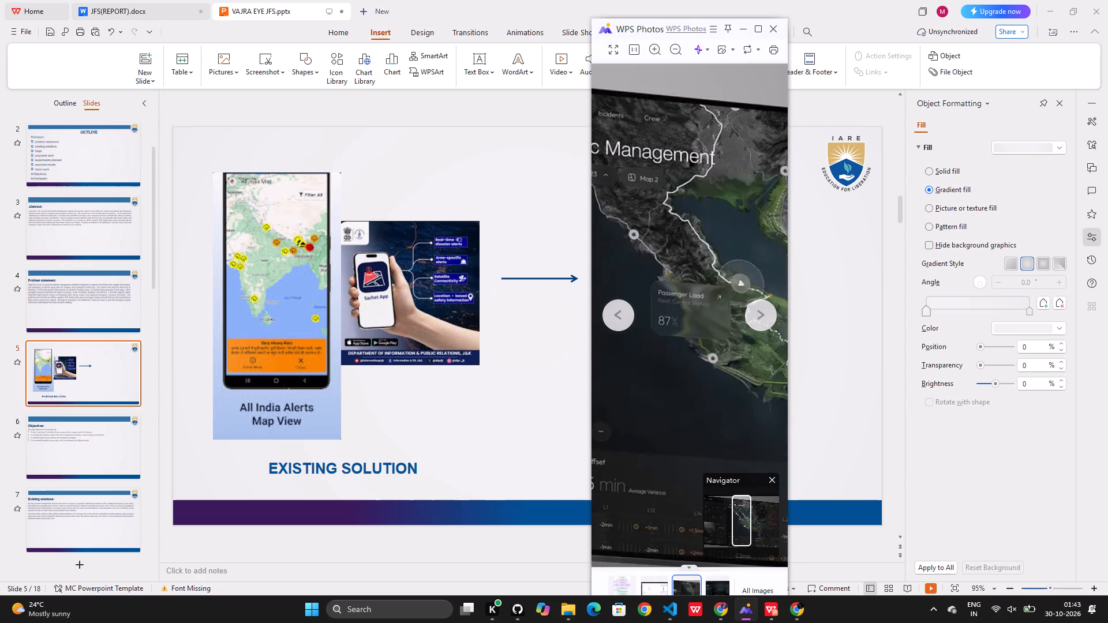
pyautogui.click(695, 350)
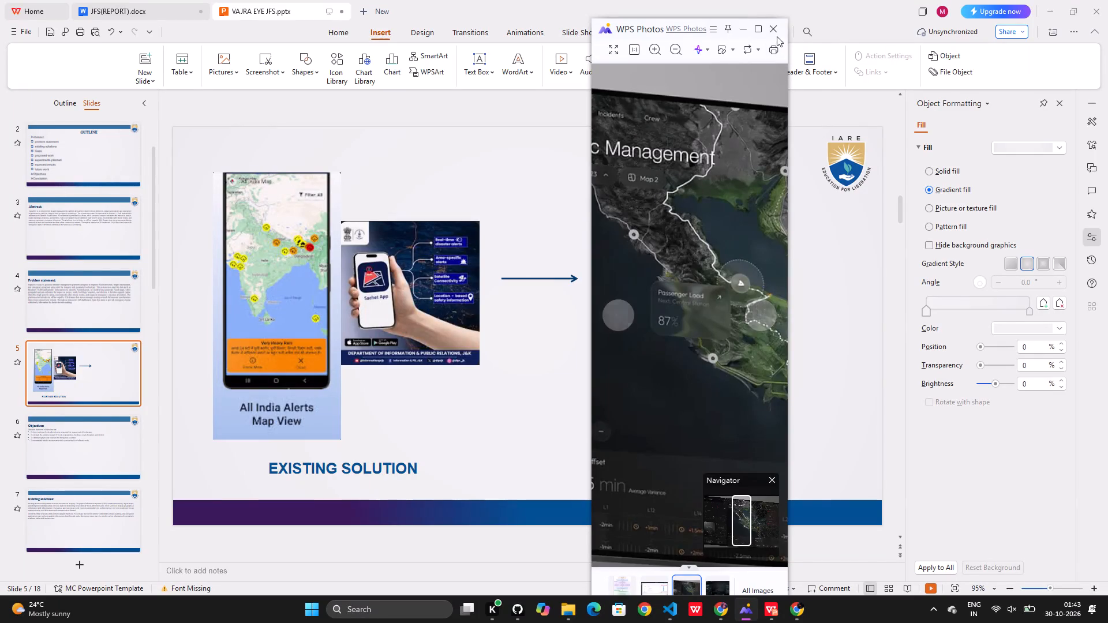
pyautogui.click(776, 28)
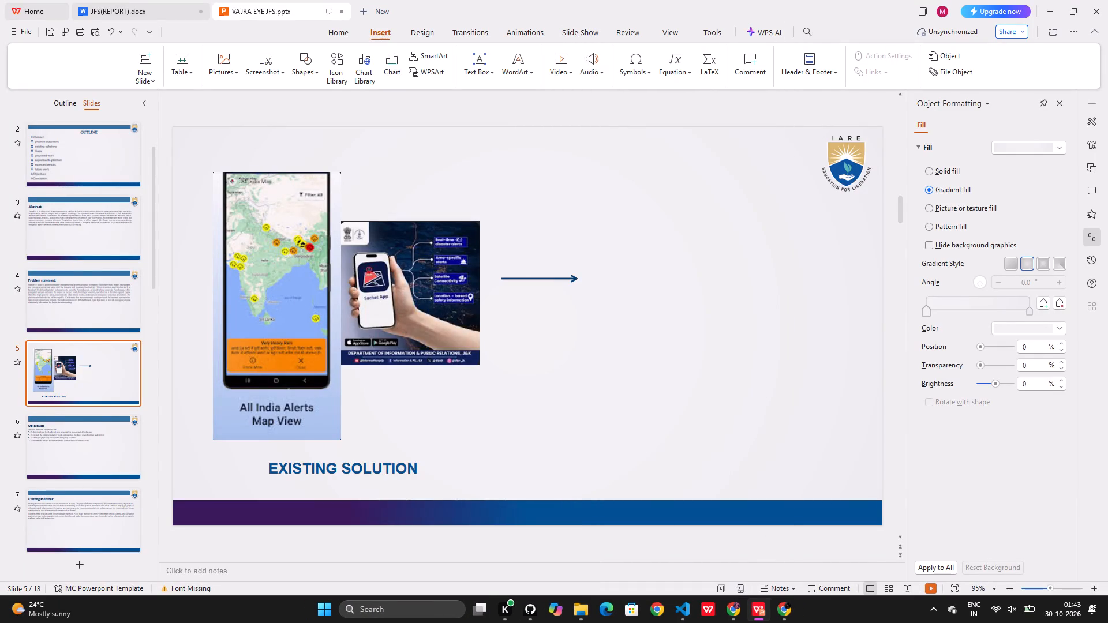
# Switch to the Chrome window with the Vajra Eye site and open its Field responder page.
pyautogui.click(778, 620)
pyautogui.click(728, 618)
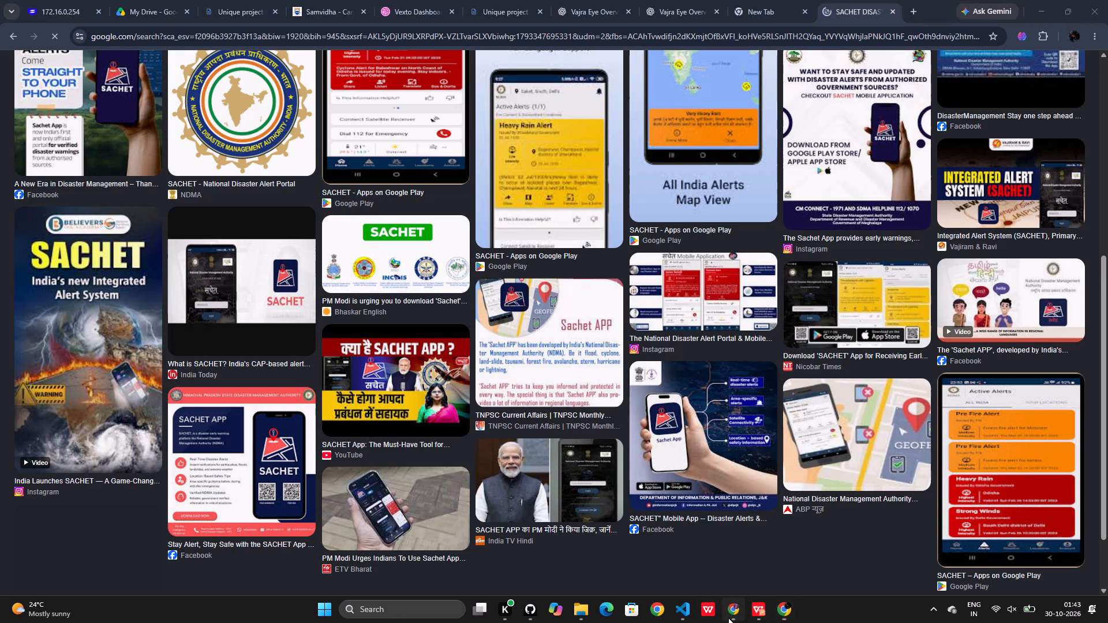
pyautogui.click(298, 456)
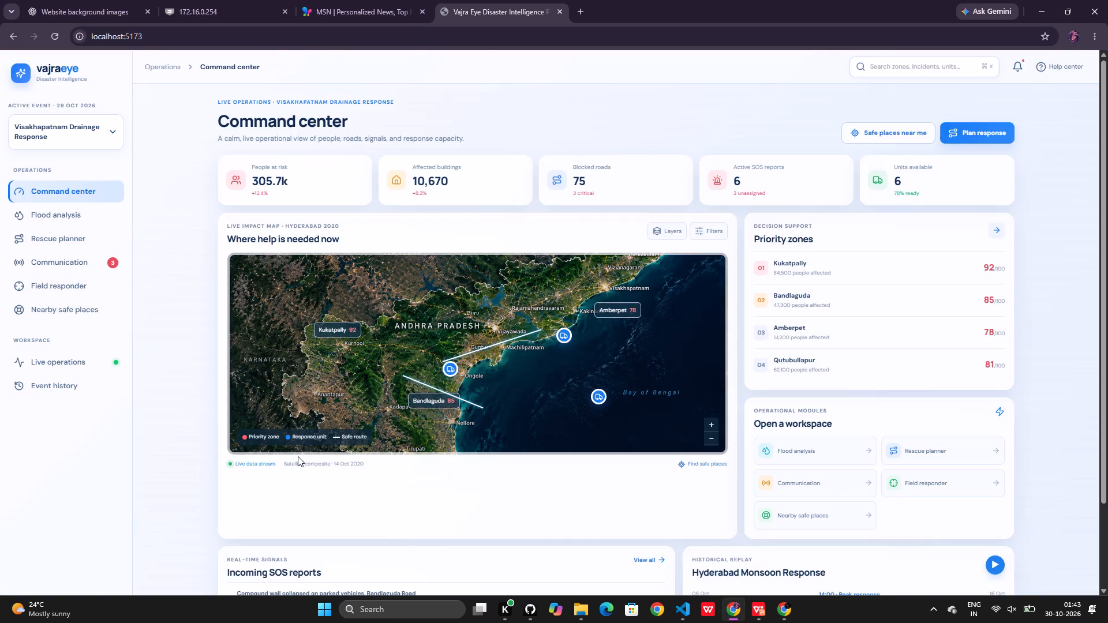
pyautogui.click(39, 283)
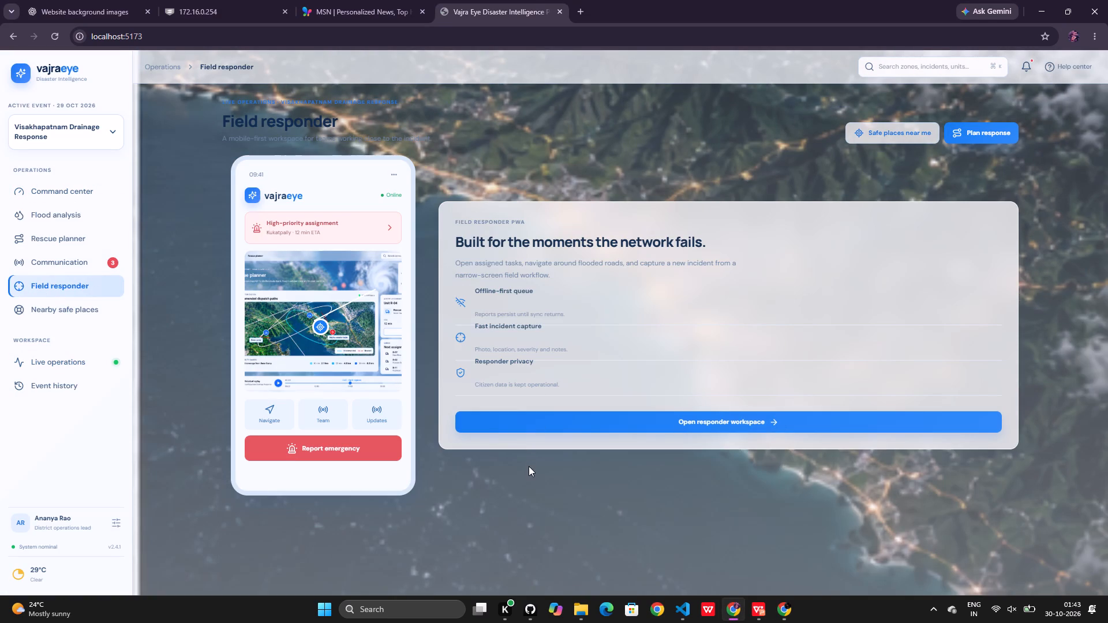
# Capture a rectangular snip of the whole vajraeye phone mockup on the Field responder page.
pyautogui.press('Print')
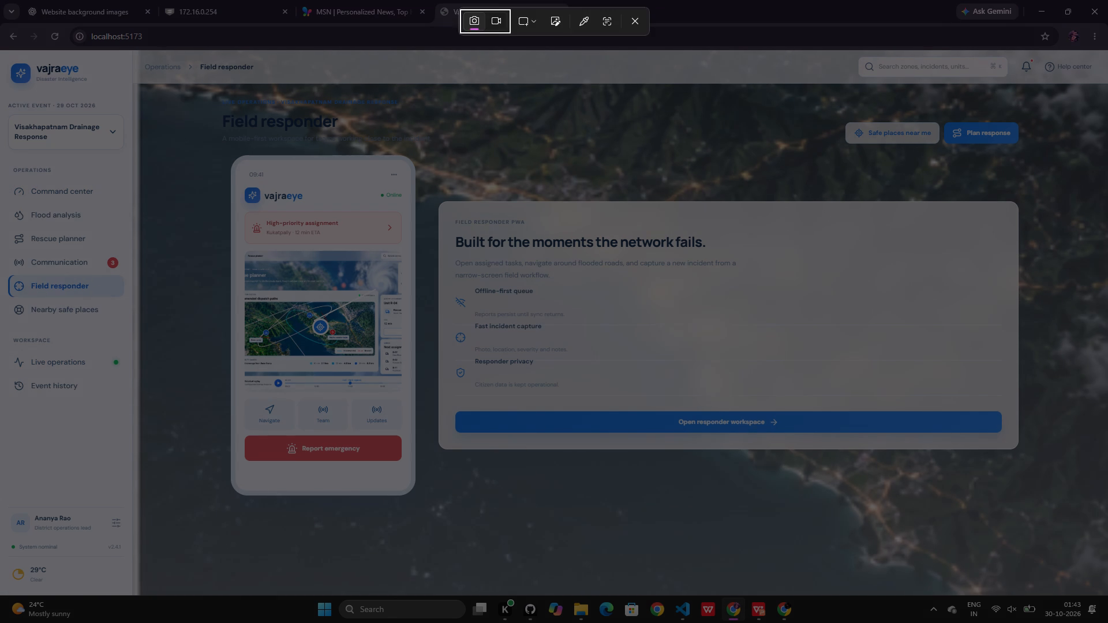
pyautogui.moveTo(233, 159); pyautogui.dragTo(461, 441)
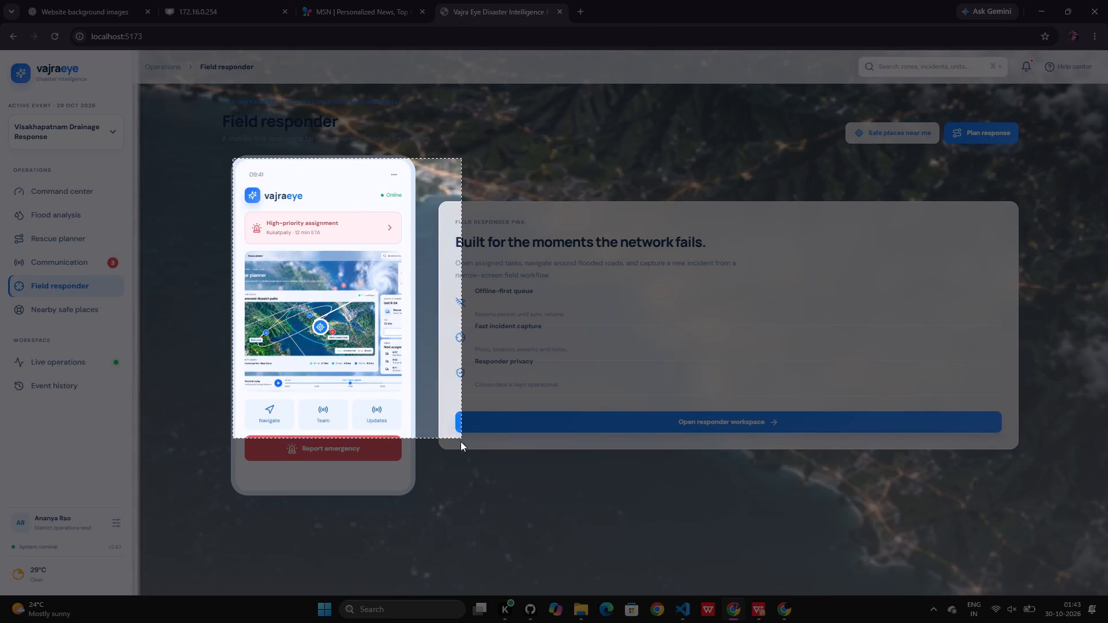
pyautogui.moveTo(461, 441); pyautogui.dragTo(415, 487)
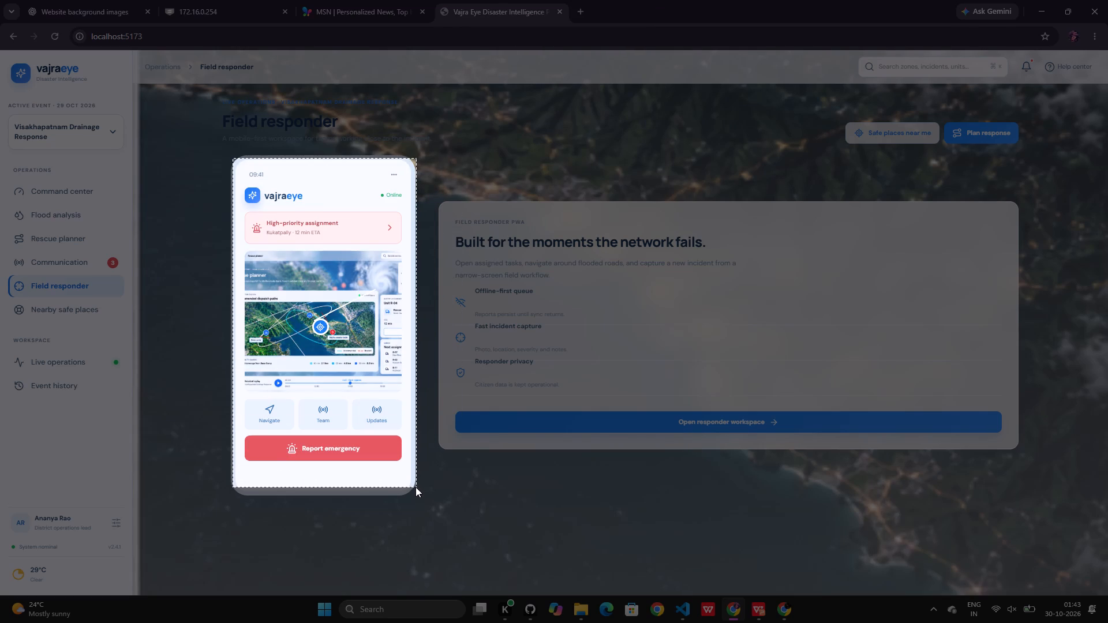
pyautogui.moveTo(415, 487); pyautogui.dragTo(415, 500)
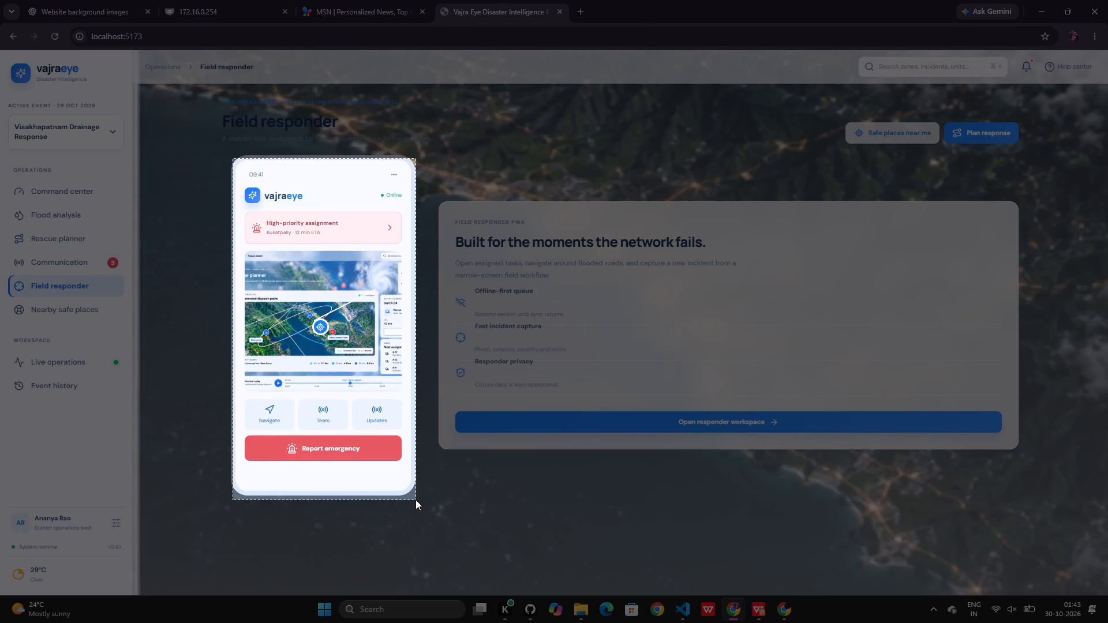
pyautogui.moveTo(415, 500); pyautogui.dragTo(420, 500)
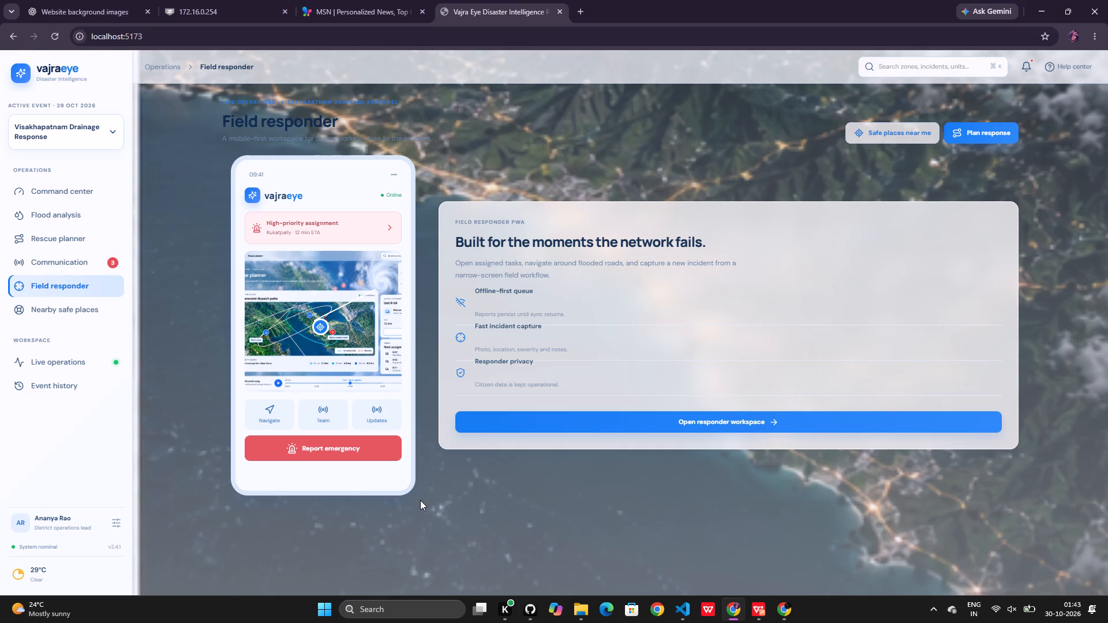
# Paste the vajraeye phone snip onto slide 5 in WPS Office at 15.66 × 8.57 cm.
pyautogui.hotkey('alt', 'Tab')
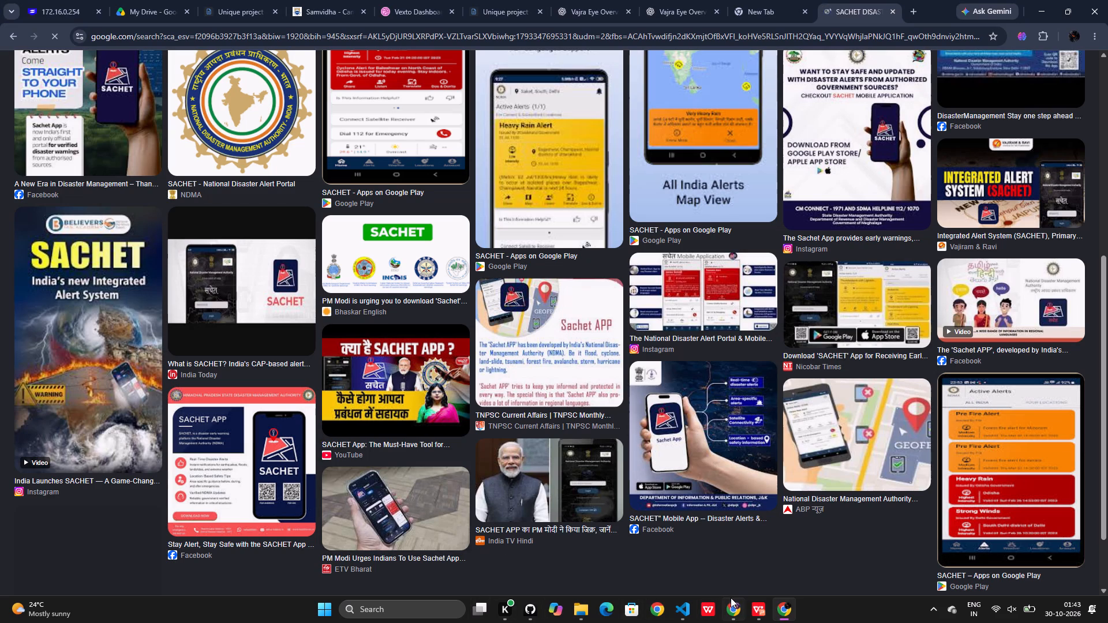
pyautogui.click(755, 608)
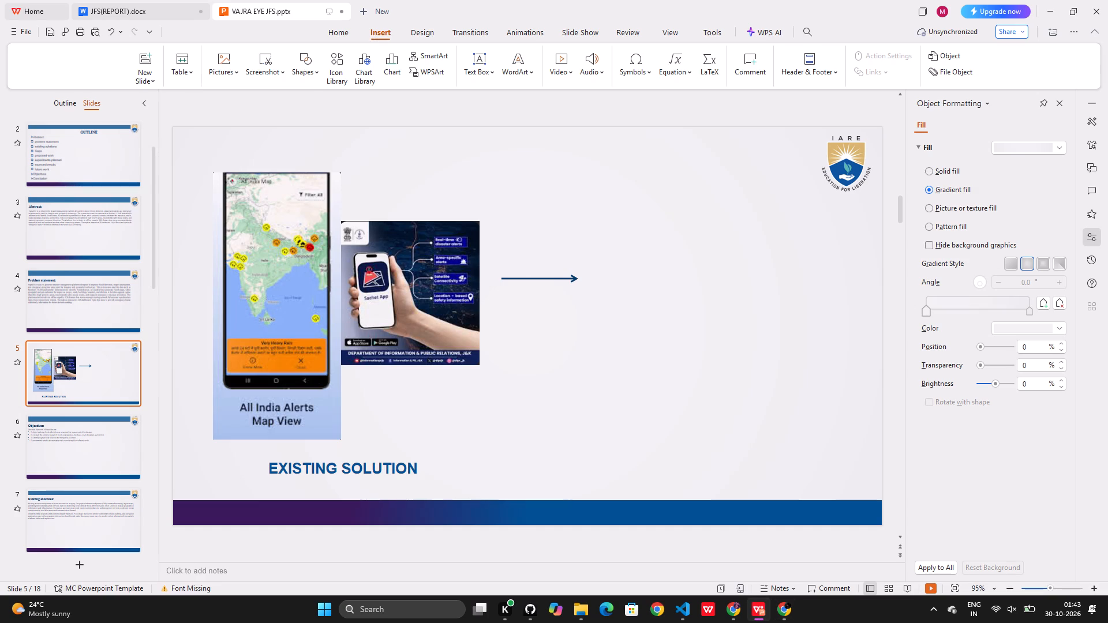
pyautogui.hotkey('ctrl', 'v')
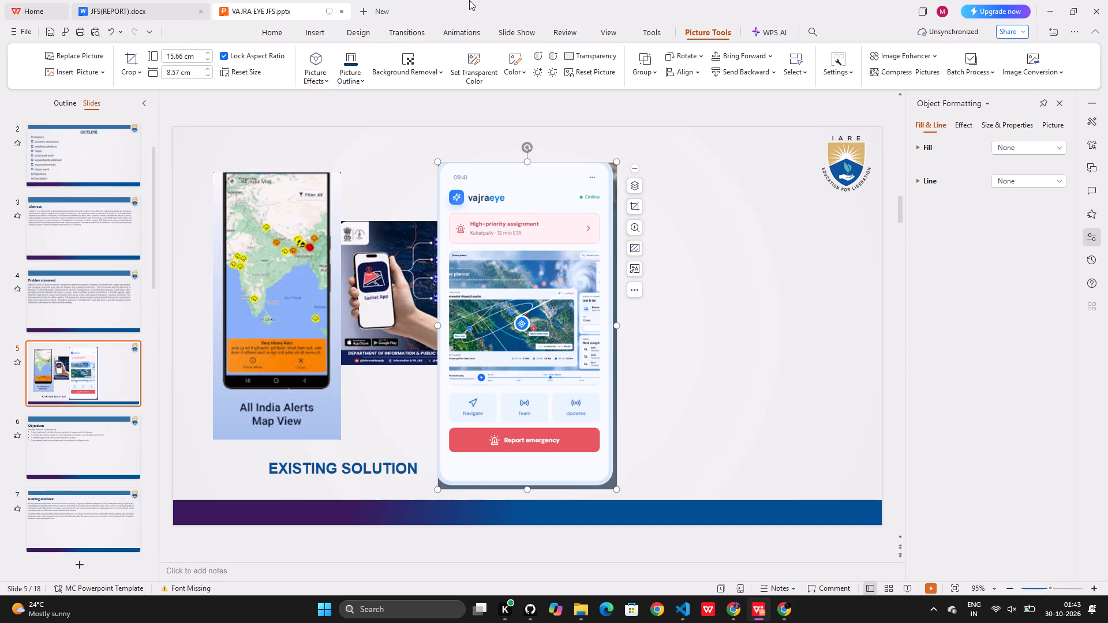
# Give the vajraeye phone picture on slide 5 a dark theme-colour outline with a 2.25 pt weight.
pyautogui.click(353, 69)
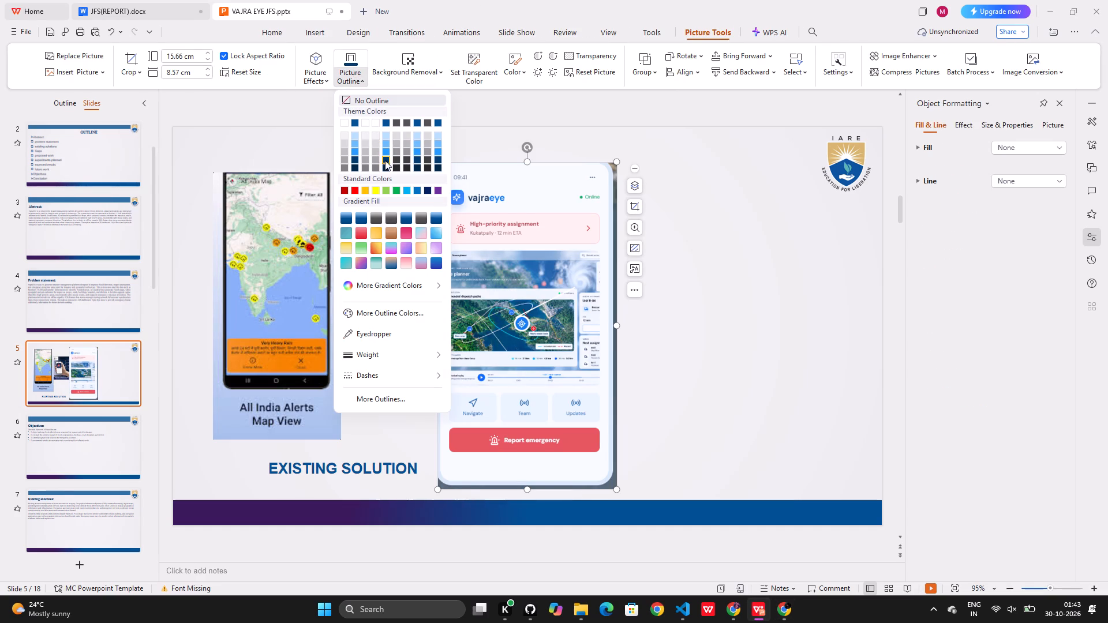
pyautogui.click(395, 166)
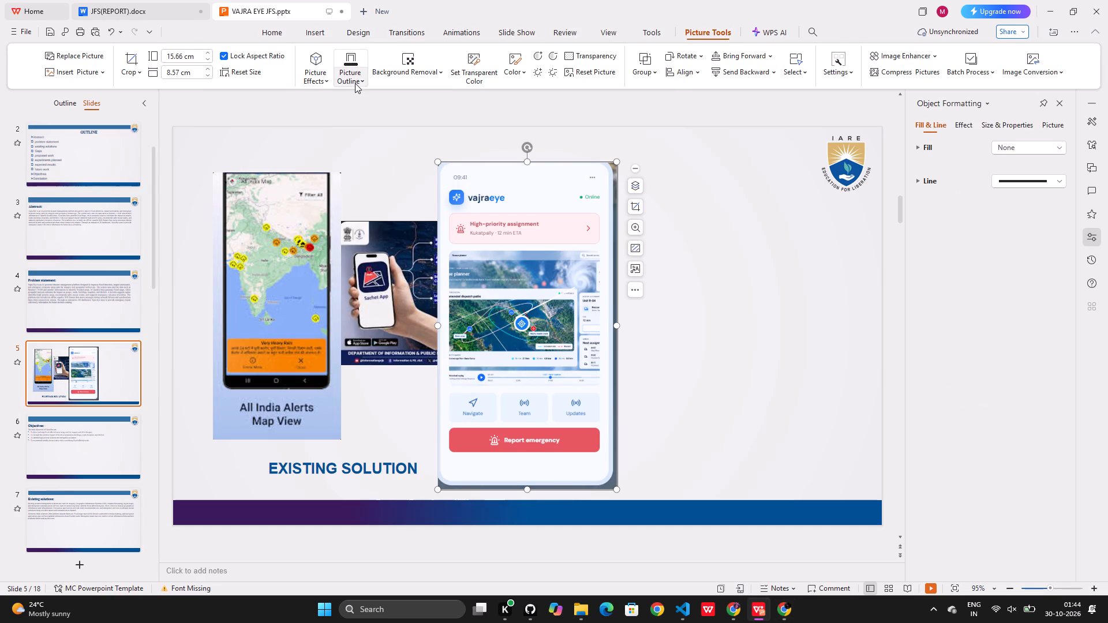
pyautogui.click(355, 81)
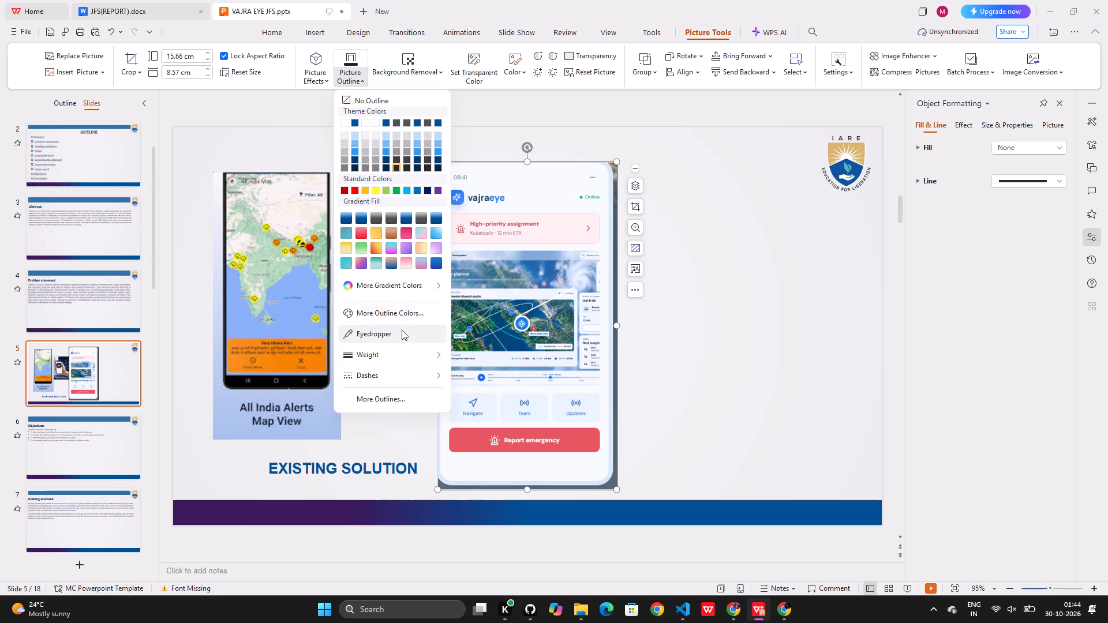
pyautogui.click(401, 353)
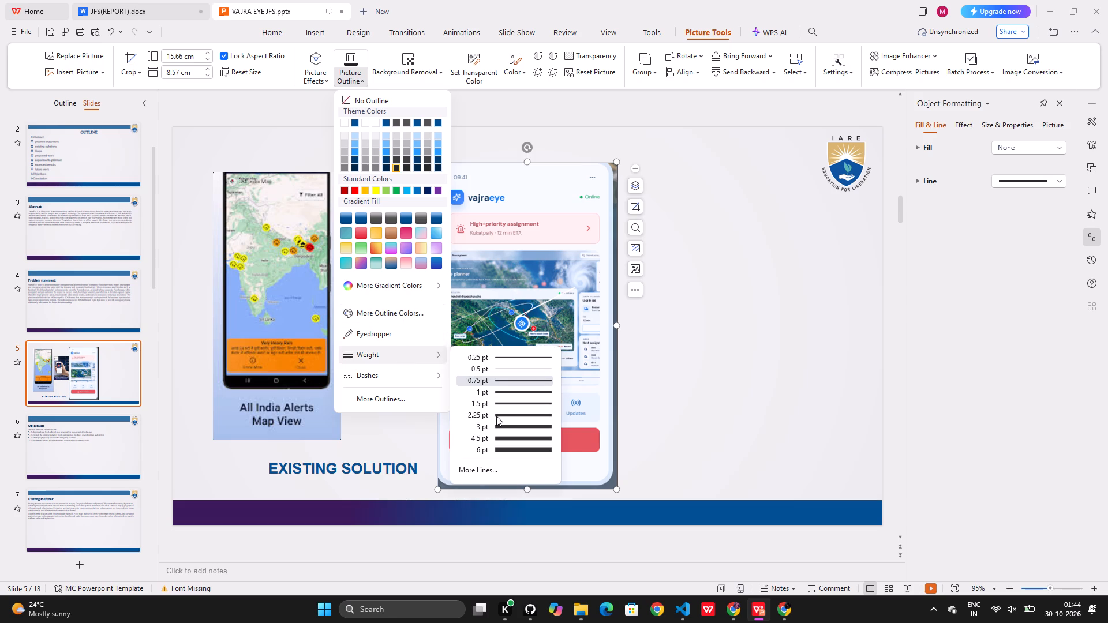
pyautogui.click(496, 416)
# Shrink the vajraeye phone picture to about 13.79 × 7.55 cm and place it just beyond the arrow's head.
pyautogui.moveTo(572, 365); pyautogui.dragTo(689, 345)
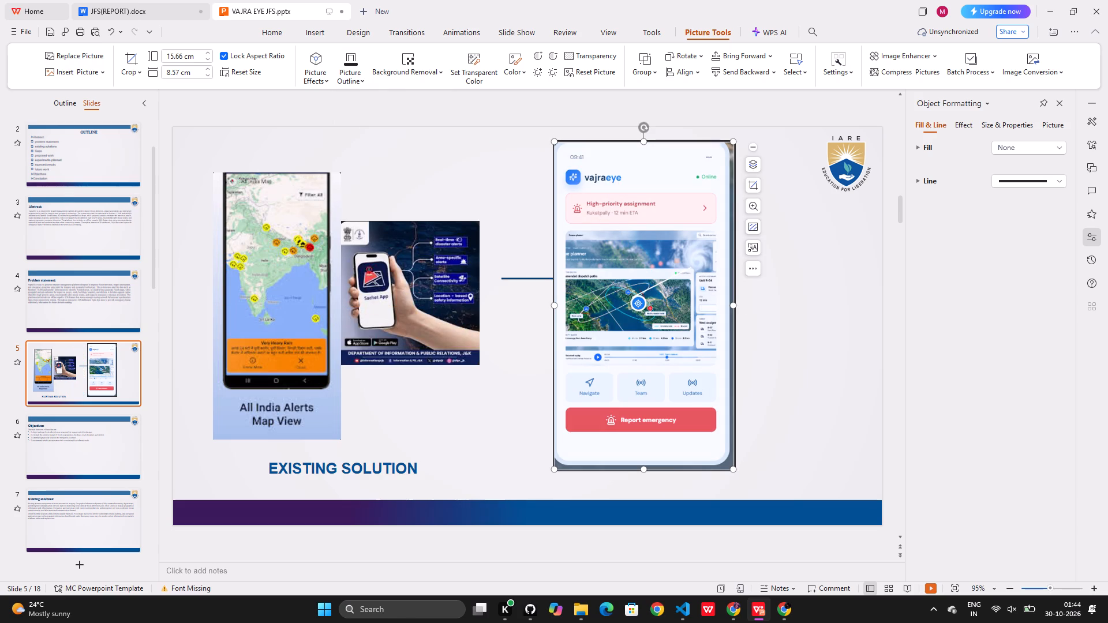
pyautogui.moveTo(554, 468); pyautogui.dragTo(612, 429)
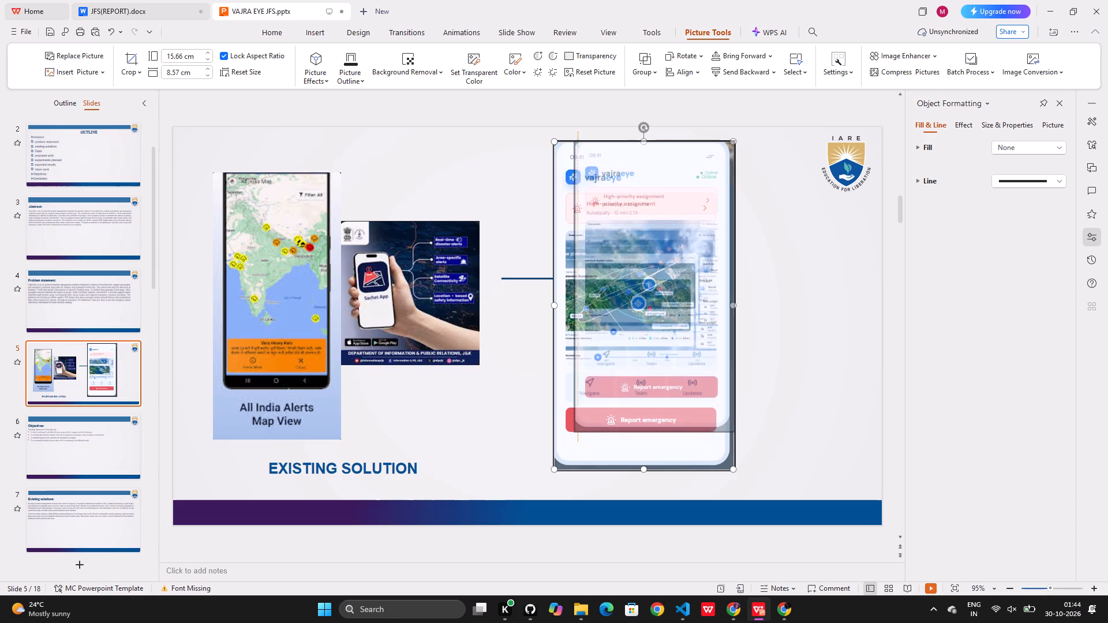
pyautogui.moveTo(612, 429); pyautogui.dragTo(613, 429)
pyautogui.moveTo(657, 373); pyautogui.dragTo(684, 383)
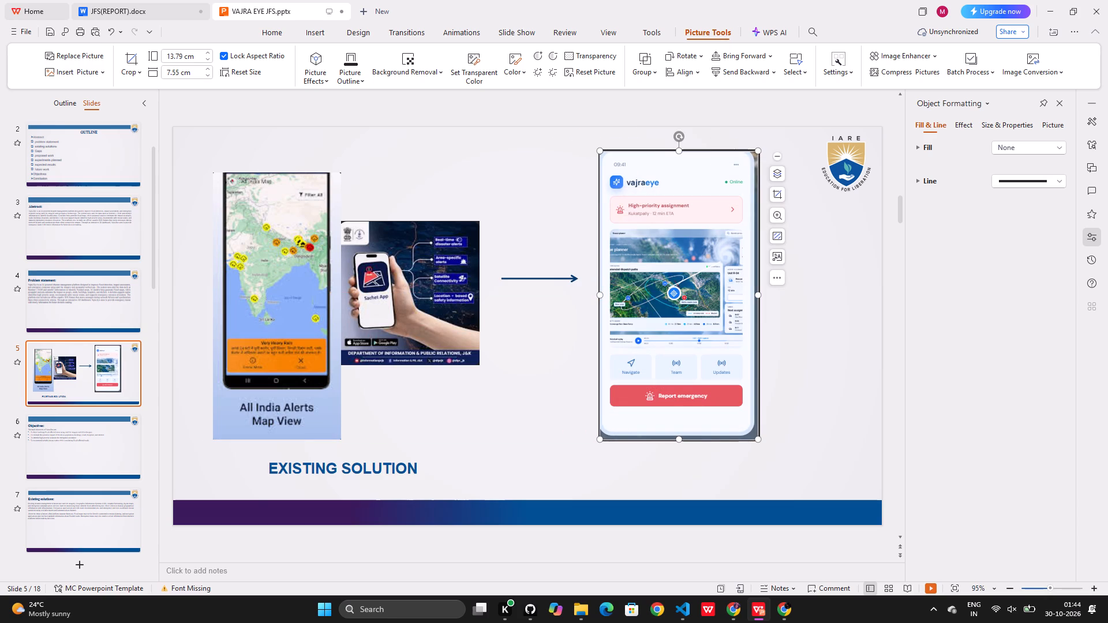
# Switch to the Chrome window with the Vajra Eye site, browse Communication and Nearby safe places, and open Live operations.
pyautogui.hotkey('alt', 'Tab')
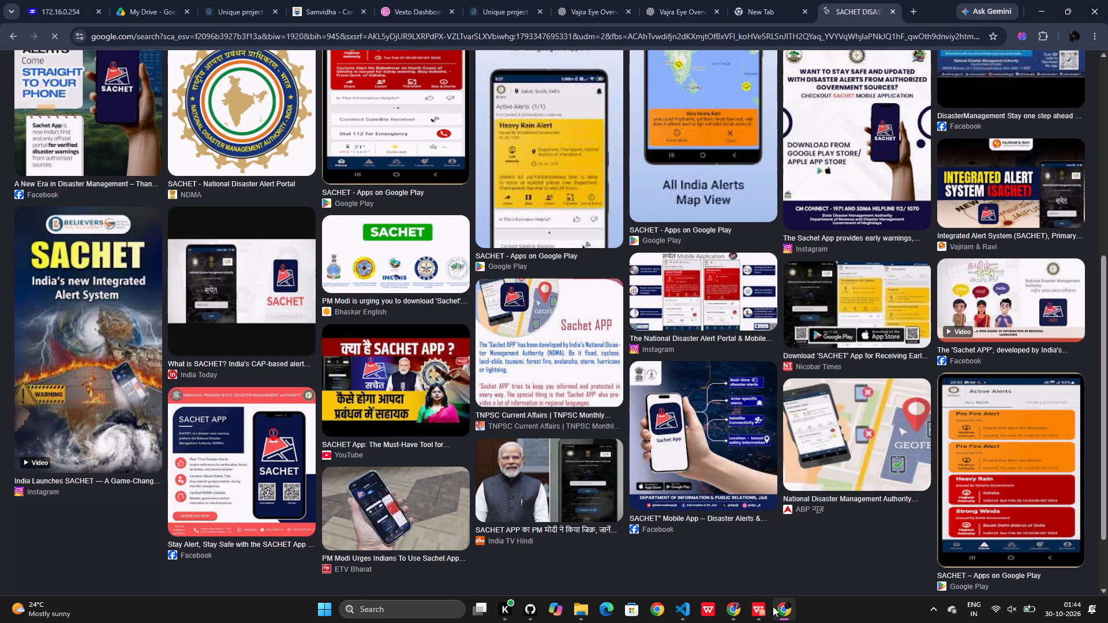
pyautogui.click(739, 606)
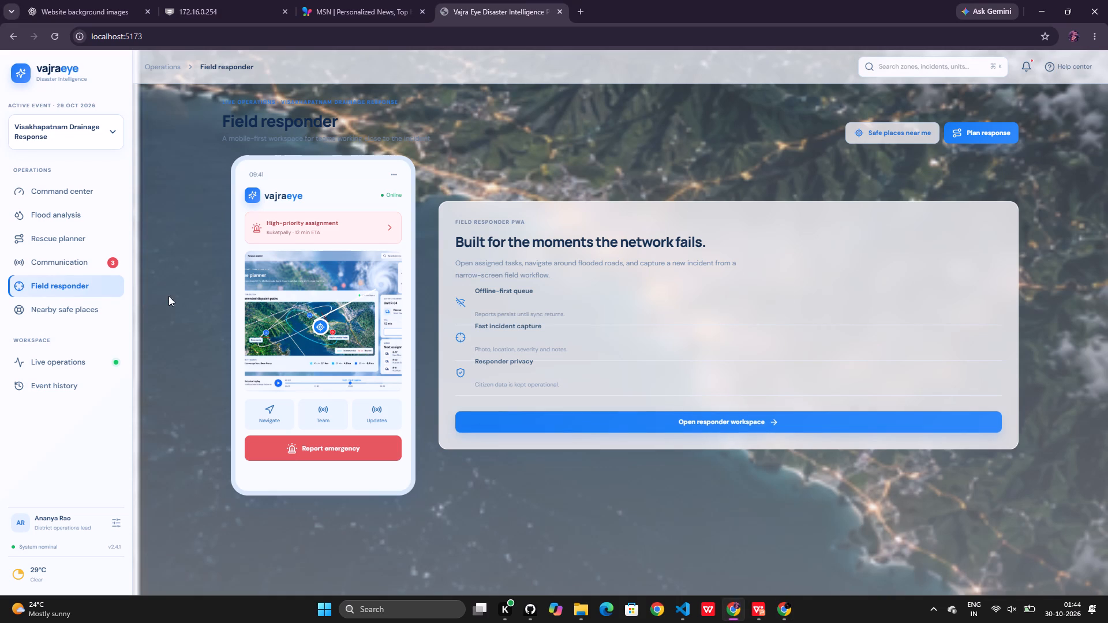
pyautogui.click(56, 264)
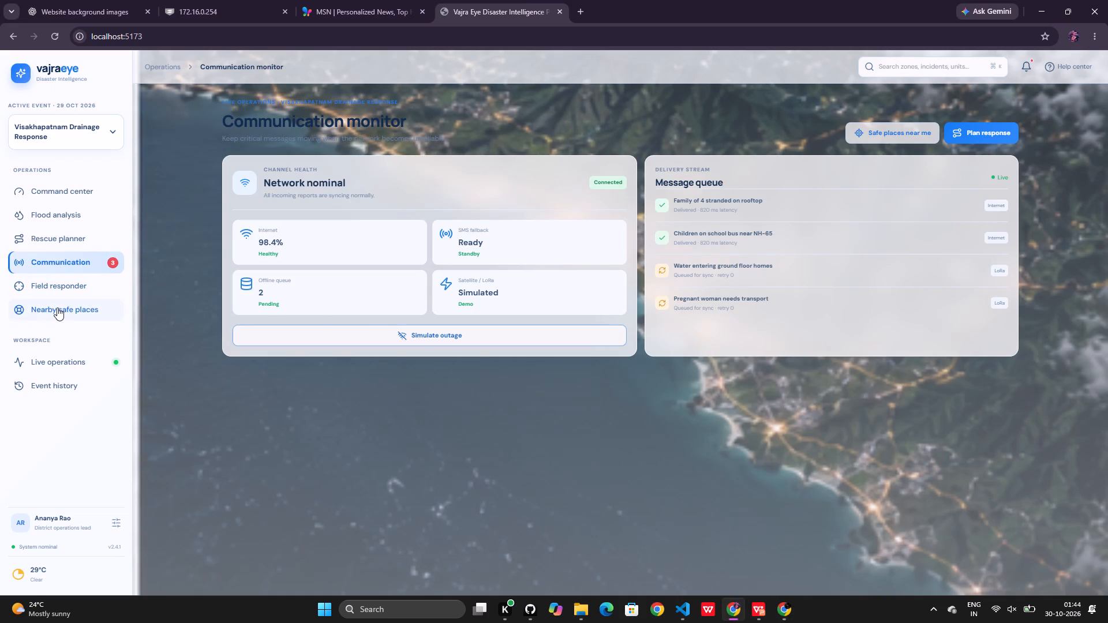
pyautogui.click(57, 307)
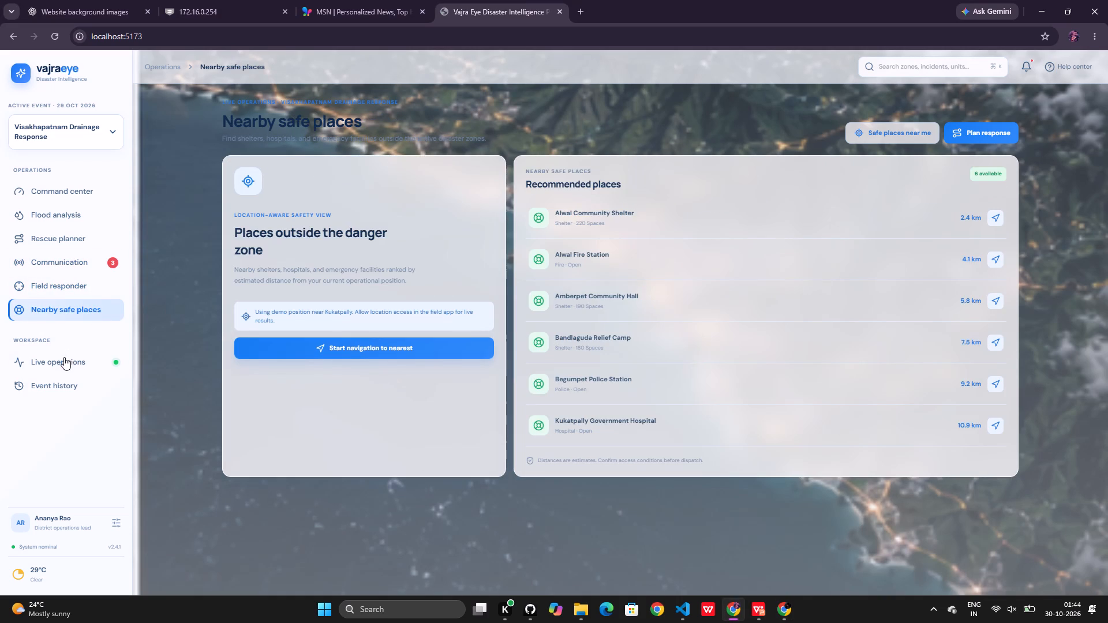
pyautogui.click(64, 363)
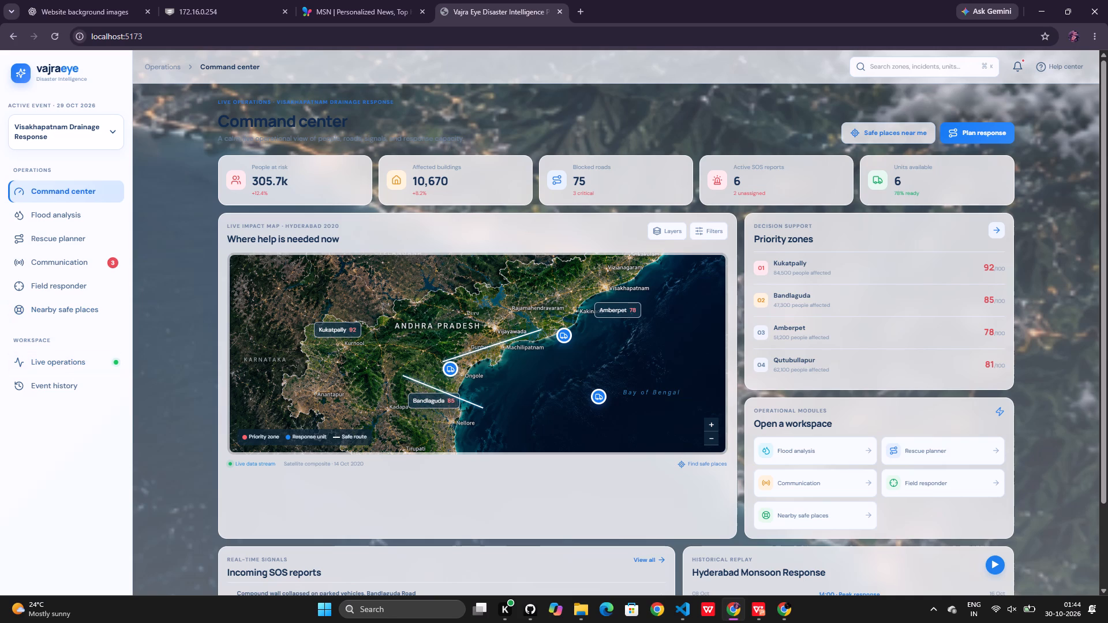
# Capture a rectangular snip of the "Where help is needed now" live impact map card on the Command center page.
pyautogui.press('Print')
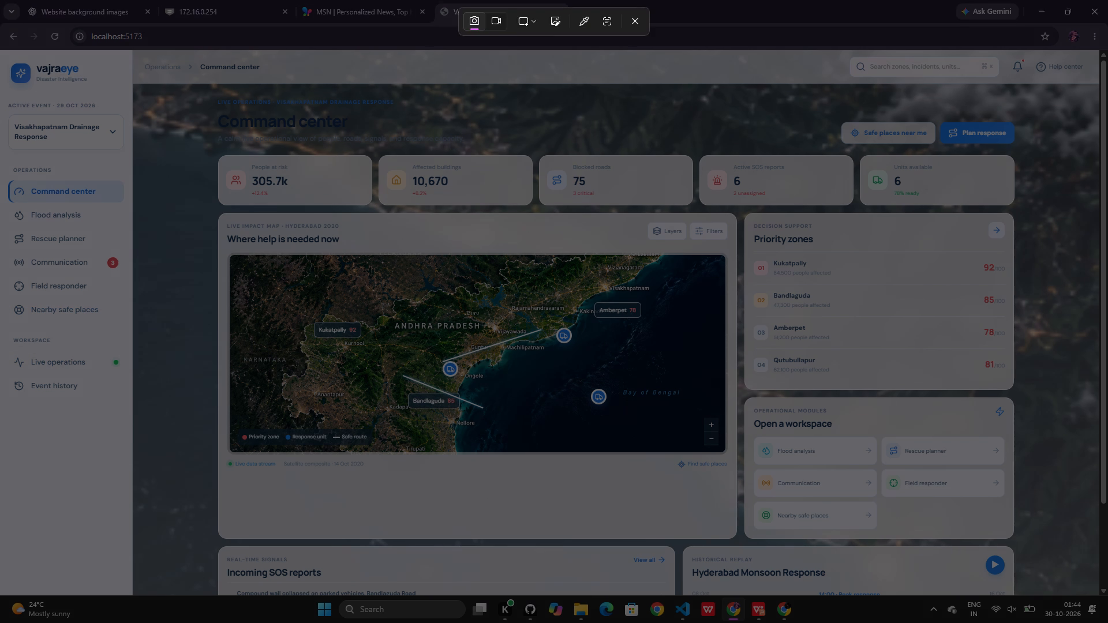
pyautogui.moveTo(220, 216); pyautogui.dragTo(716, 457)
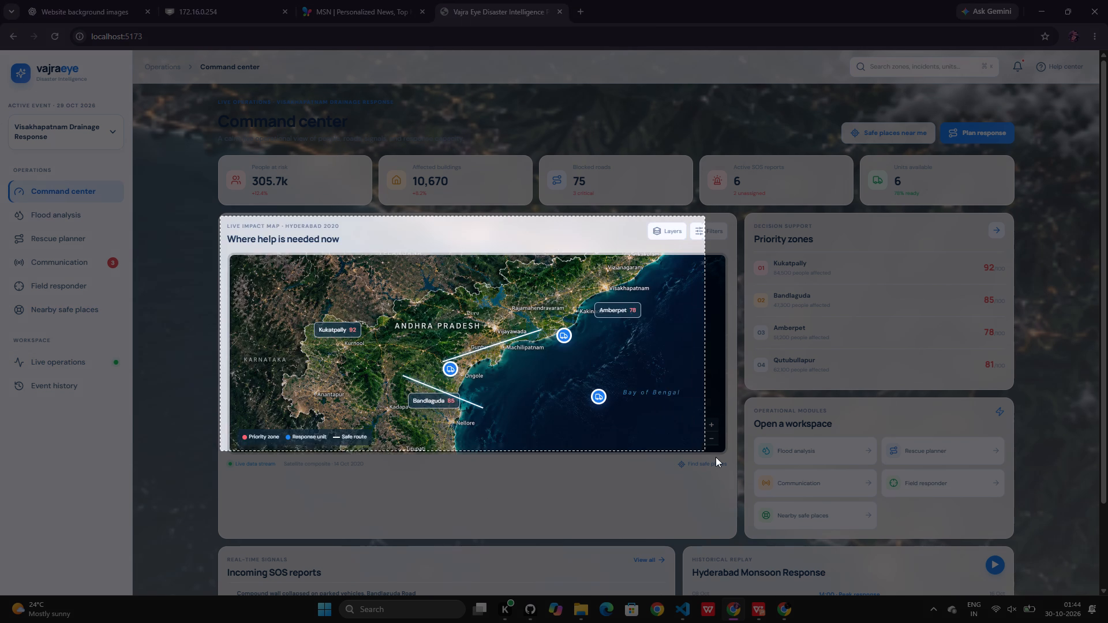
pyautogui.moveTo(716, 457); pyautogui.dragTo(738, 530)
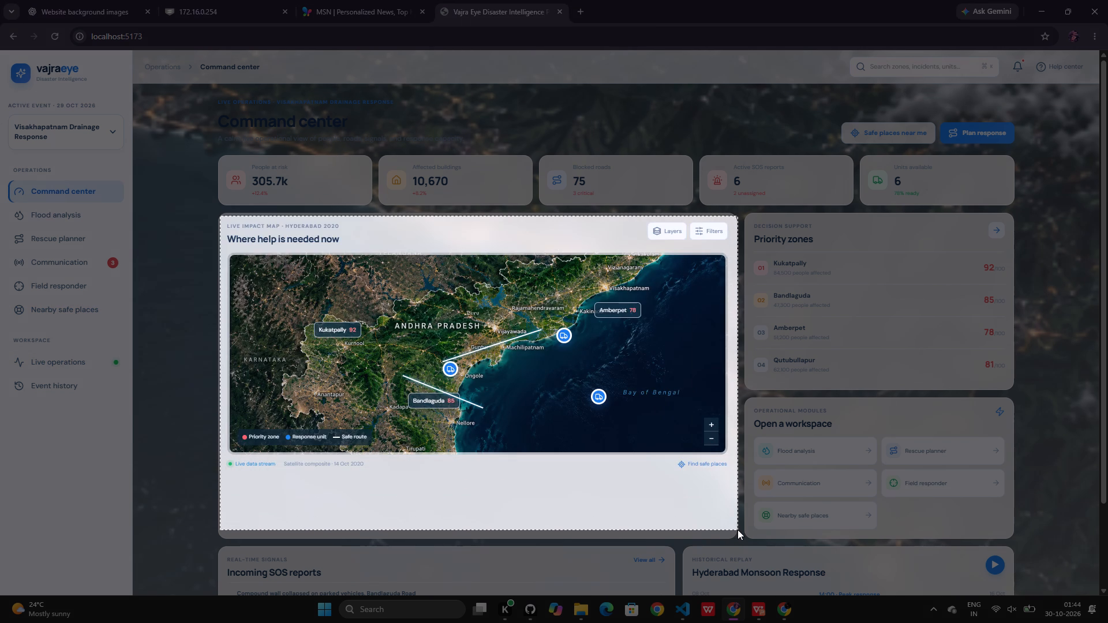
pyautogui.moveTo(738, 530); pyautogui.dragTo(738, 530)
# Close the Chrome window holding the SACHET image search results.
pyautogui.hotkey('alt', 'Tab')
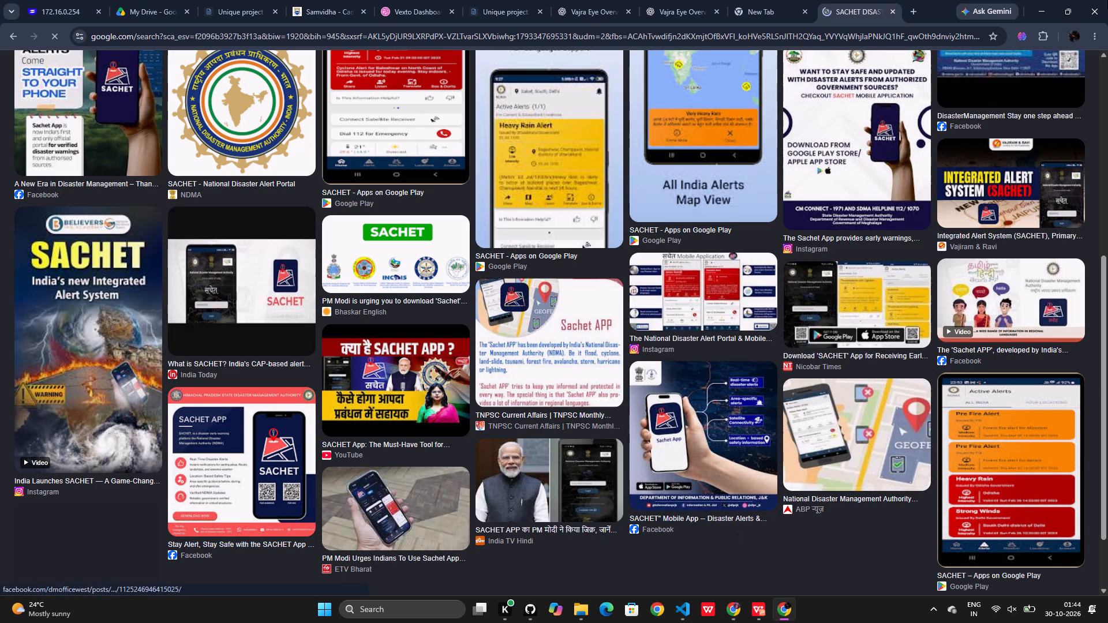
pyautogui.click(1107, 0)
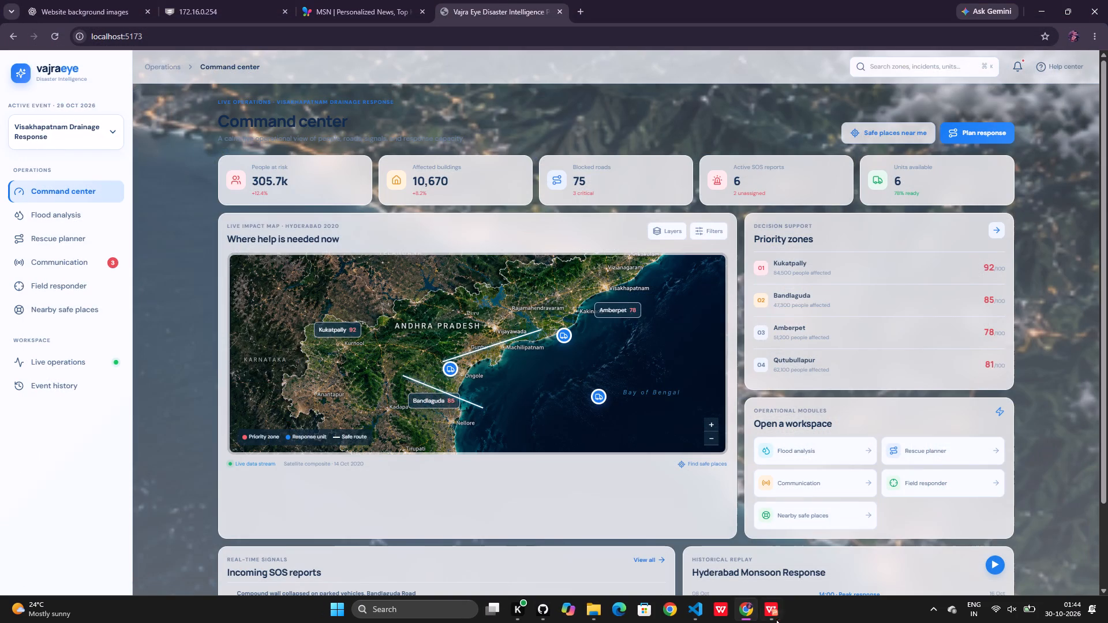
# Paste the live impact map snip onto slide 5 in WPS Office and shrink it to about 9.12 × 15.02 cm.
pyautogui.click(776, 607)
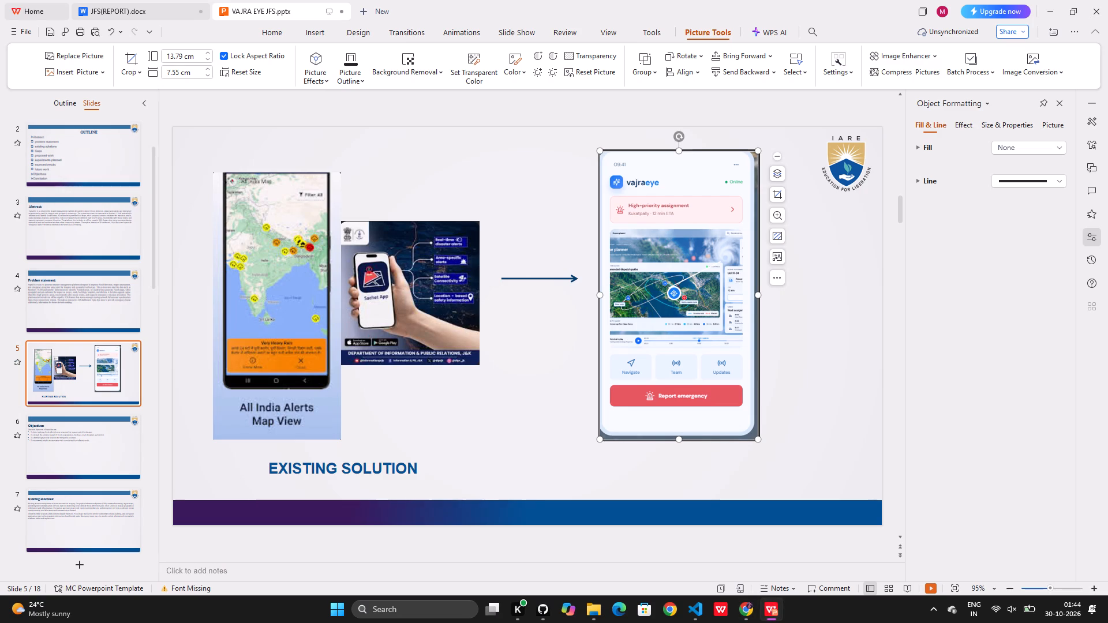
pyautogui.hotkey('ctrl', 'v')
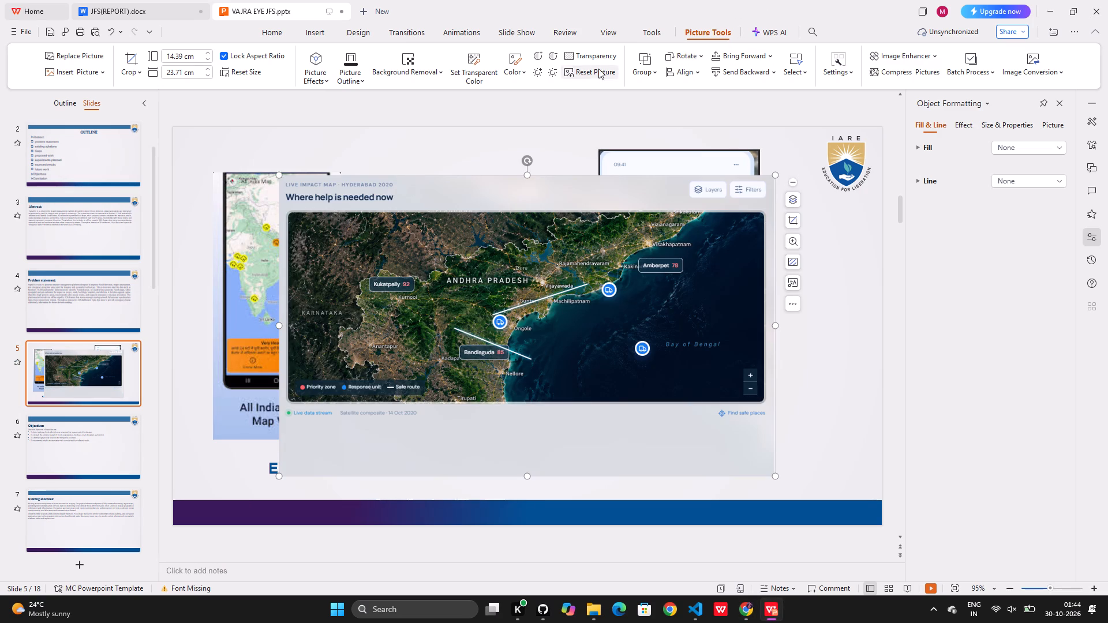
pyautogui.click(540, 57)
pyautogui.moveTo(280, 475); pyautogui.dragTo(571, 369)
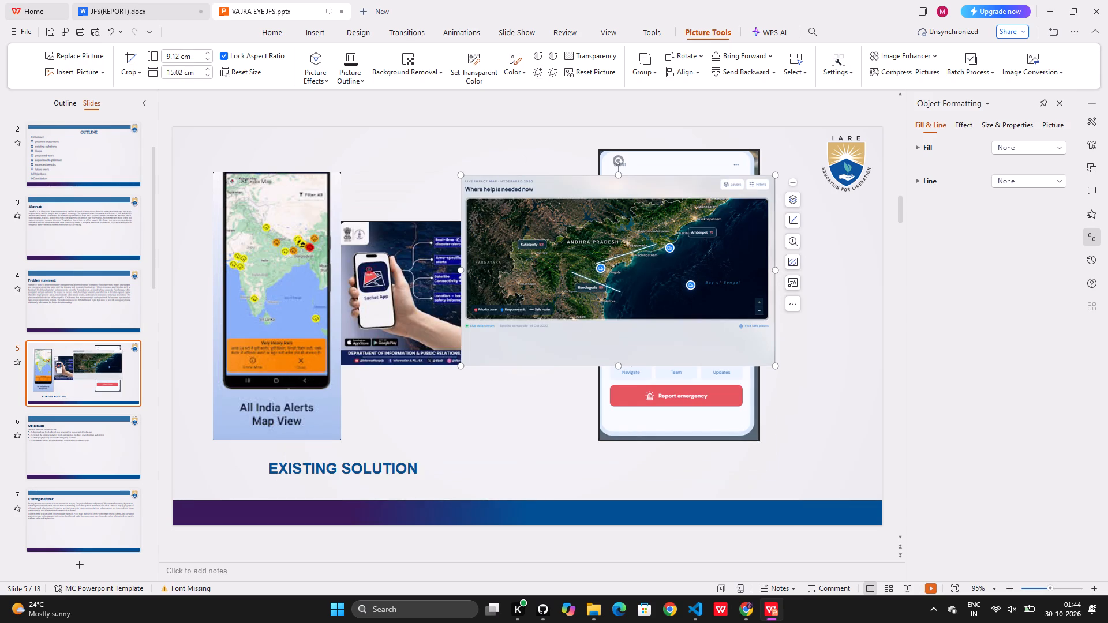
# Shift the two SACHET pictures and the EXISTING SOLUTION caption up and toward the slide's left edge.
pyautogui.moveTo(270, 316); pyautogui.dragTo(238, 307)
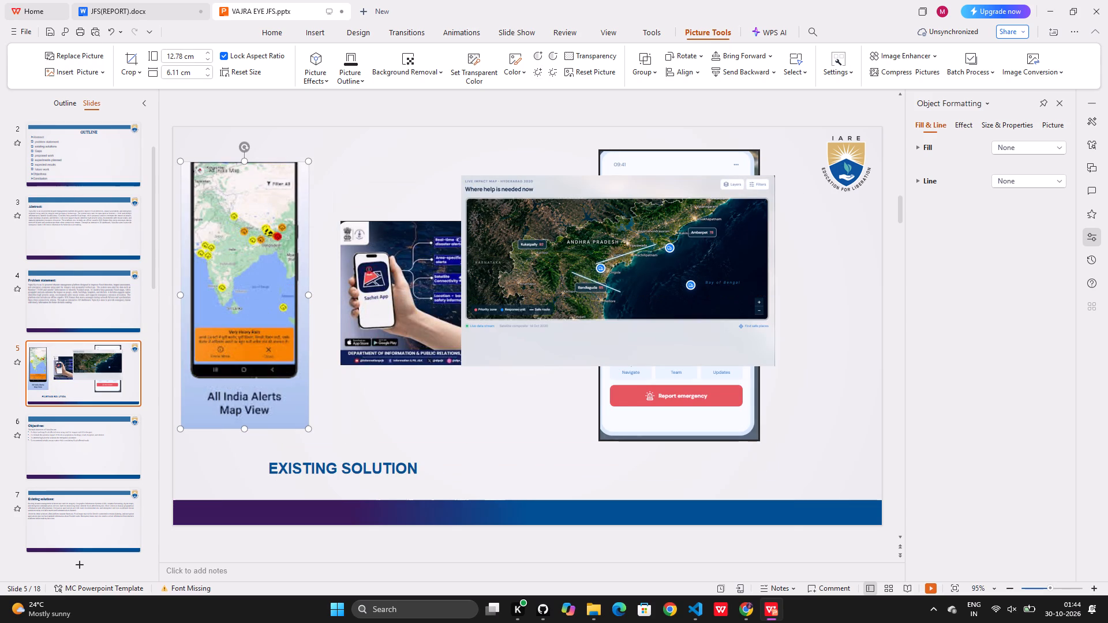
pyautogui.moveTo(383, 290); pyautogui.dragTo(353, 282)
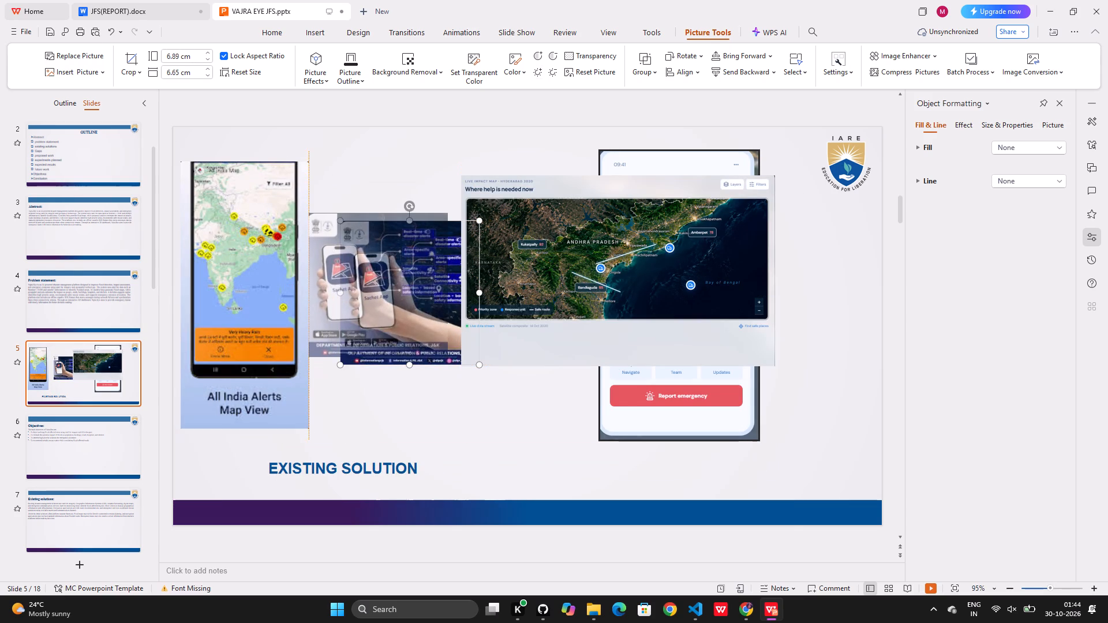
pyautogui.moveTo(353, 282); pyautogui.dragTo(347, 279)
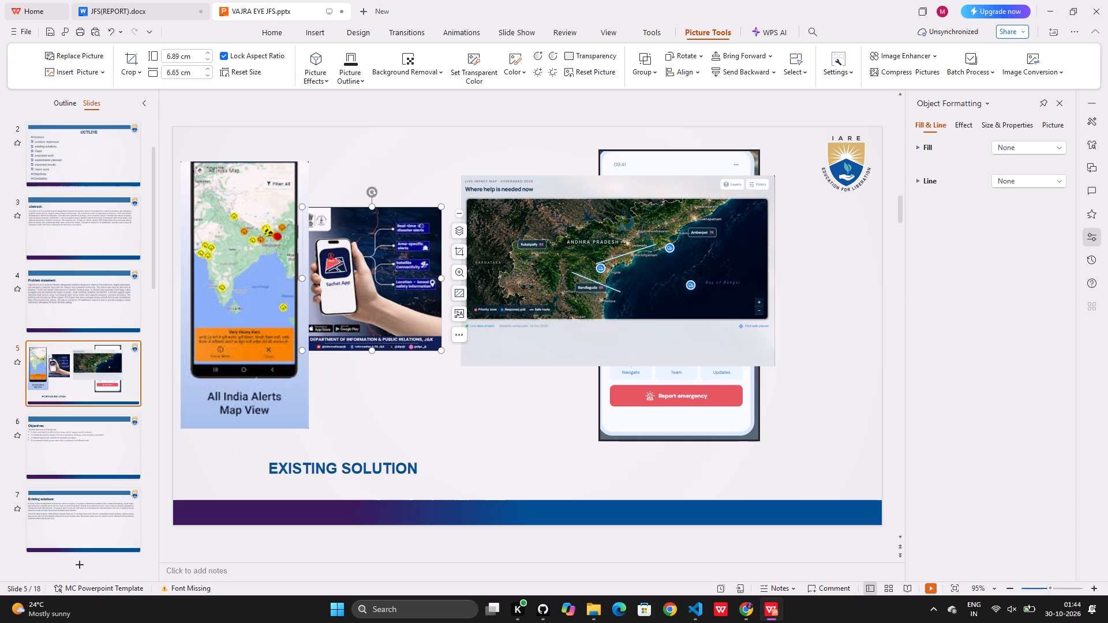
pyautogui.moveTo(321, 465); pyautogui.dragTo(310, 461)
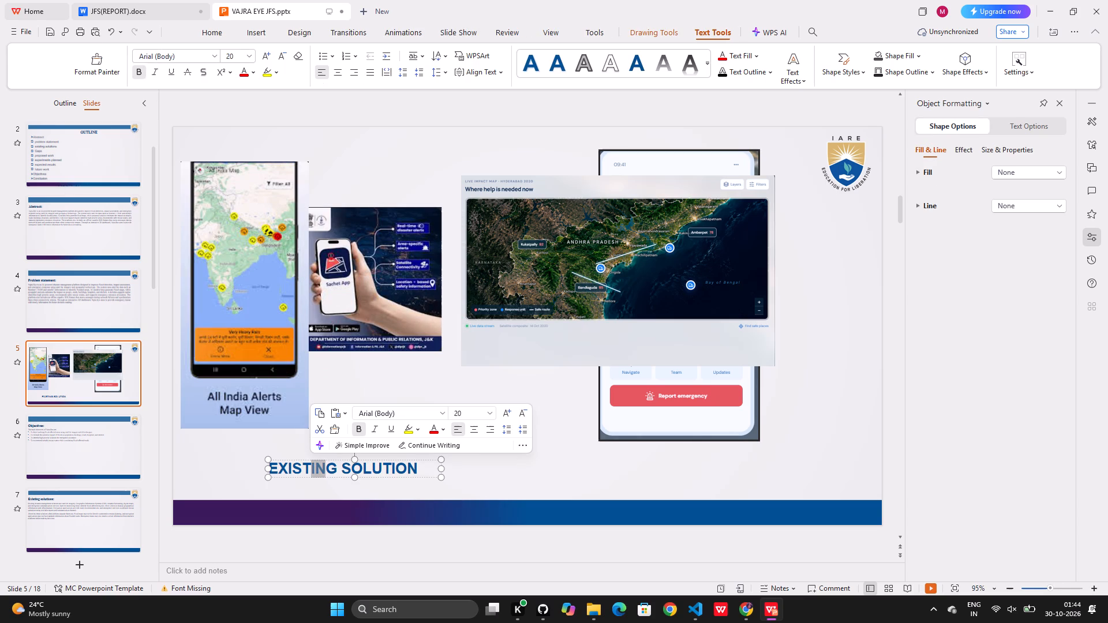
pyautogui.moveTo(328, 460); pyautogui.dragTo(287, 444)
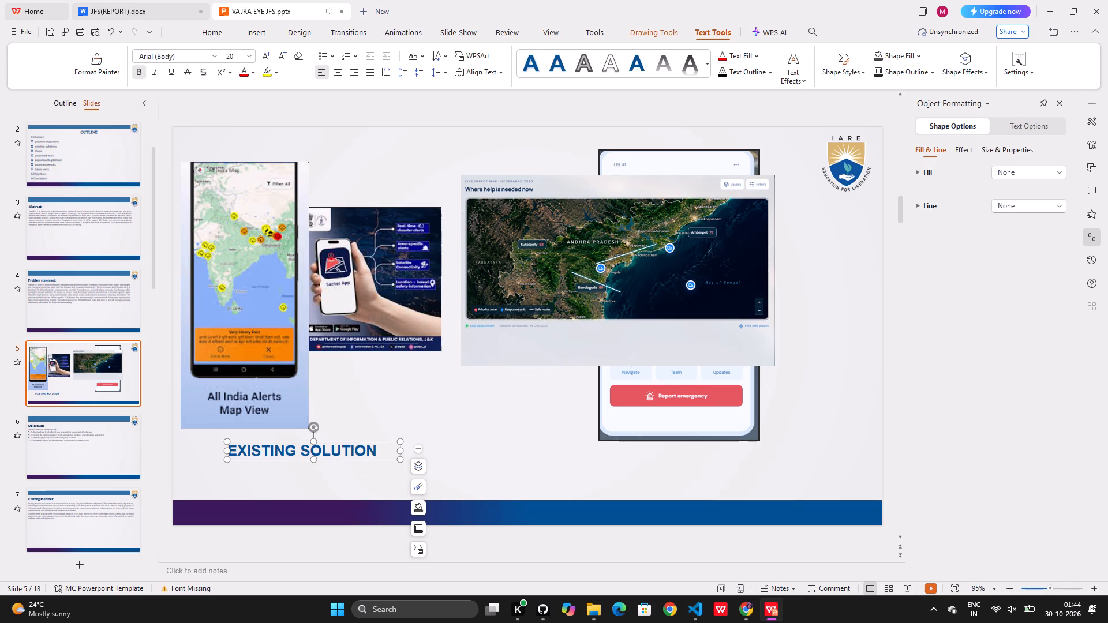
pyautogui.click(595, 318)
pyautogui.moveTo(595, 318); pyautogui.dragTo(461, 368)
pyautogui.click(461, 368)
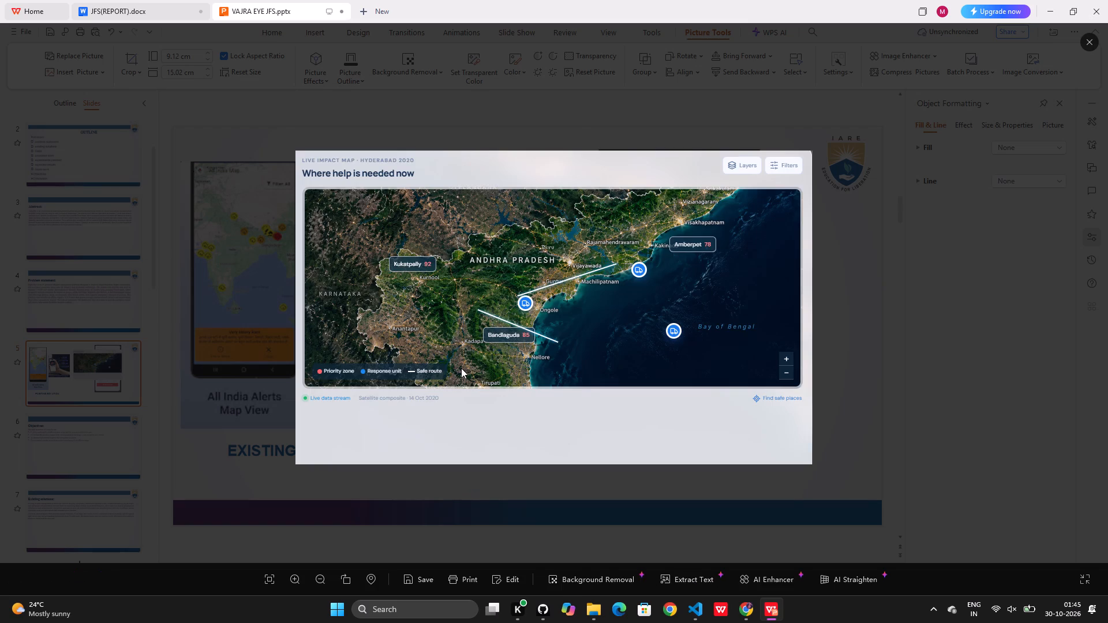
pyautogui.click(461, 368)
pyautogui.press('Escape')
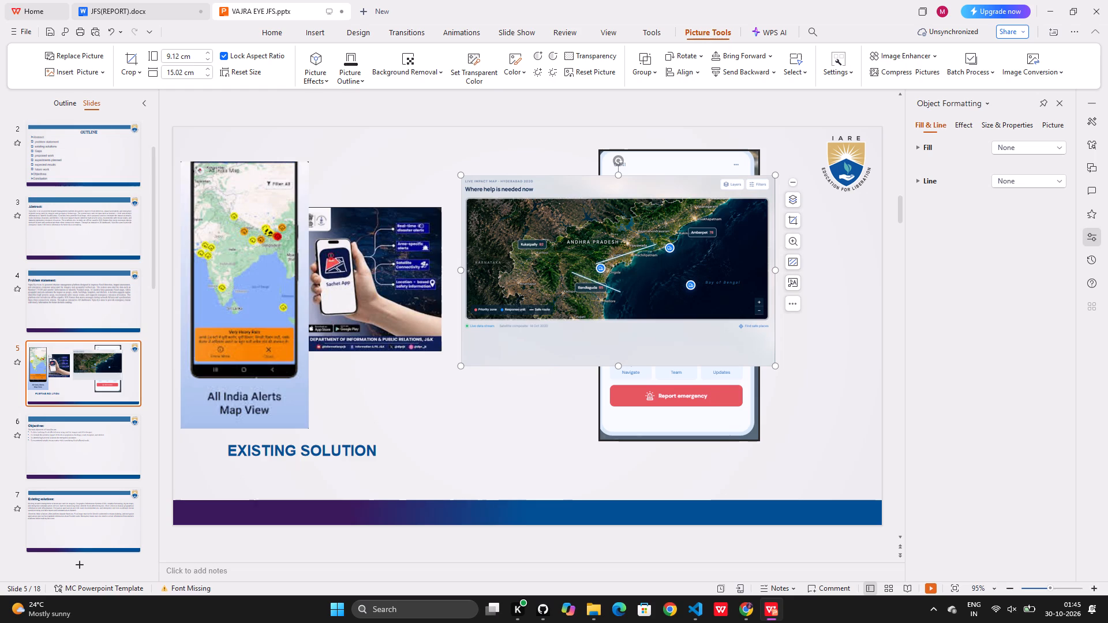
# Shrink the live impact map picture to about 6.69 × 11.02 cm and move it to the slide's right edge.
pyautogui.moveTo(460, 367); pyautogui.dragTo(602, 316)
pyautogui.moveTo(685, 251); pyautogui.dragTo(797, 264)
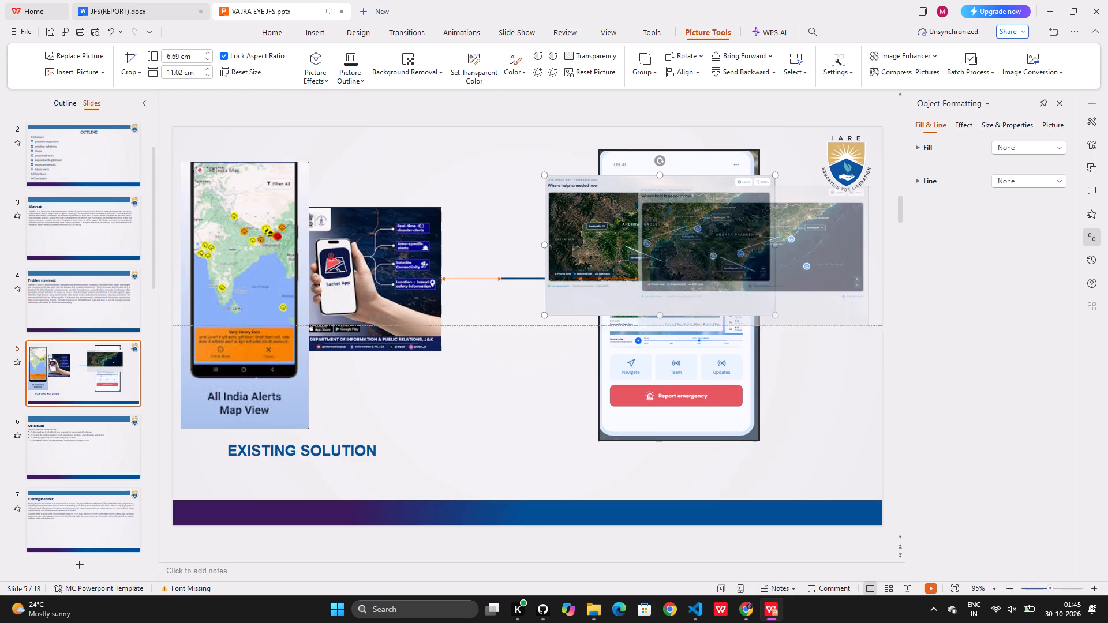
pyautogui.moveTo(797, 264); pyautogui.dragTo(856, 266)
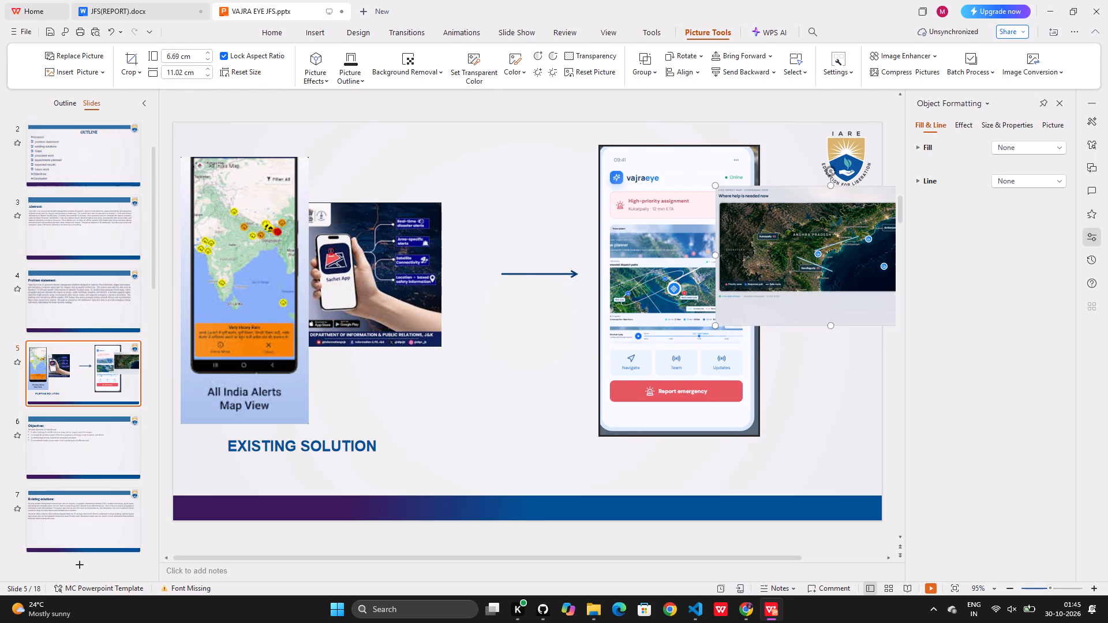
# Move the arrow and the vajraeye phone picture left on slide 5, closer to the SACHET pictures.
pyautogui.click(553, 268)
pyautogui.click(549, 275)
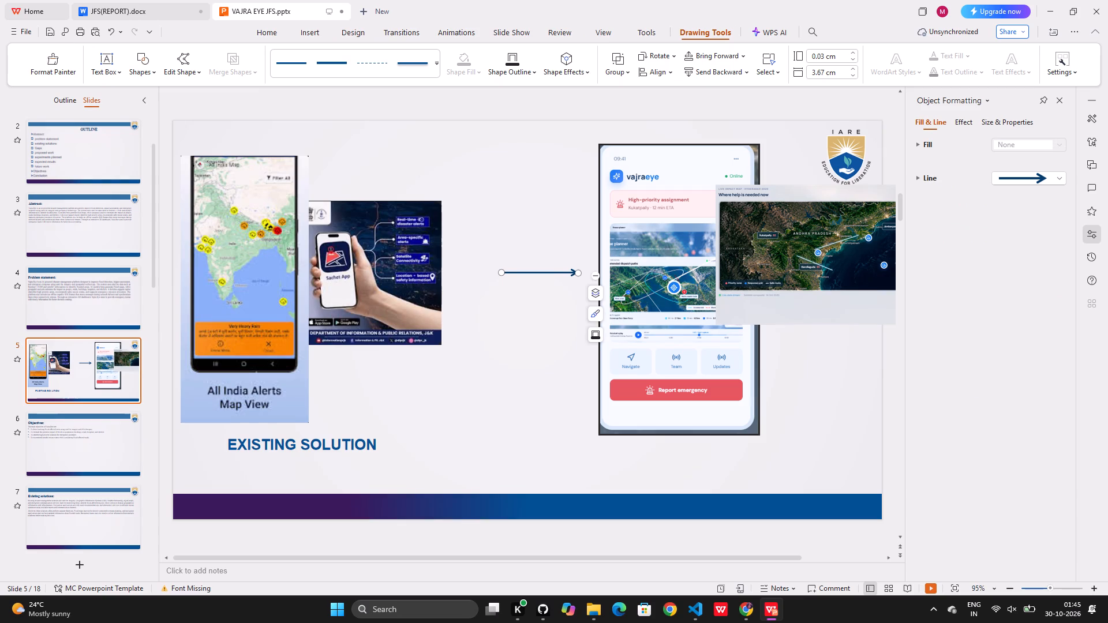
pyautogui.moveTo(553, 273); pyautogui.dragTo(503, 268)
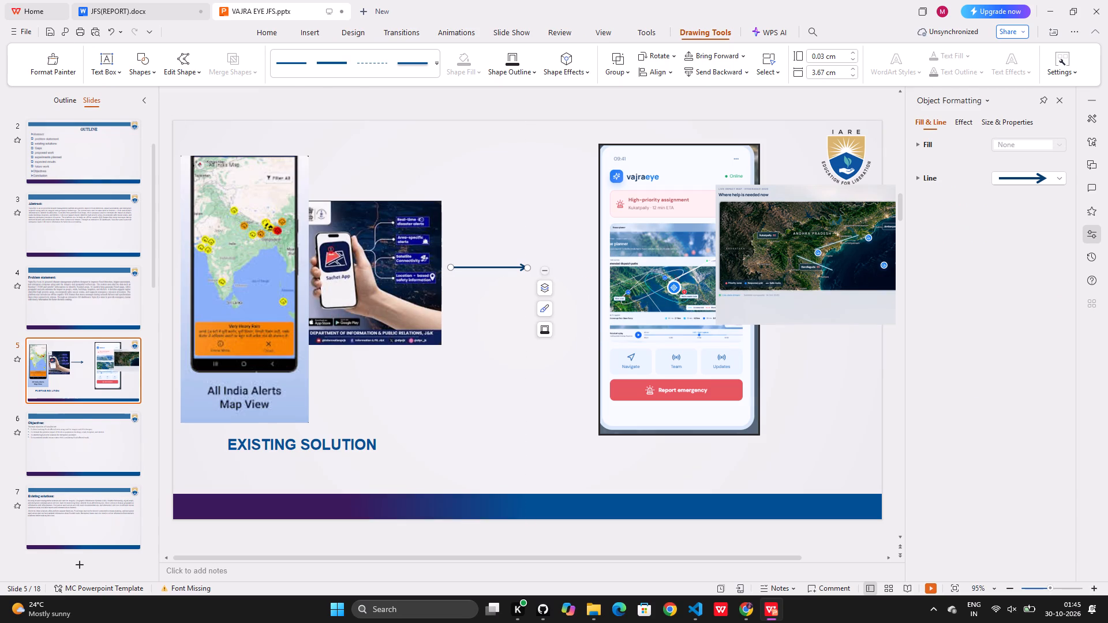
pyautogui.moveTo(654, 280); pyautogui.dragTo(598, 282)
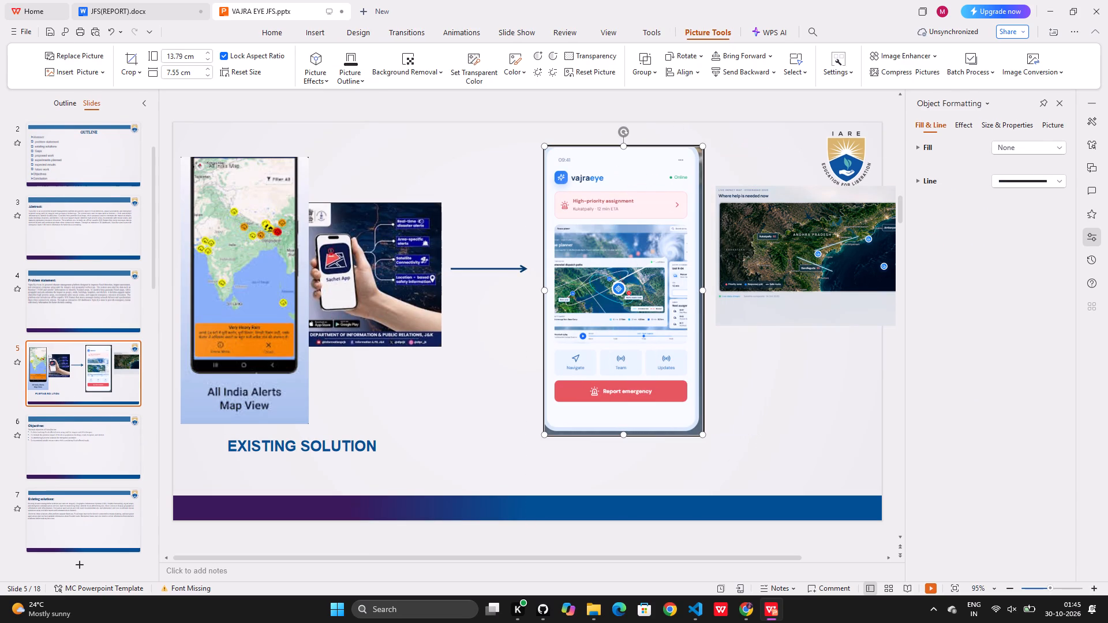
# Shrink the live impact map picture on slide 5 to about 5.42 × 8.93 cm and set it against the vajraeye phone picture's right edge.
pyautogui.moveTo(784, 255); pyautogui.dragTo(767, 272)
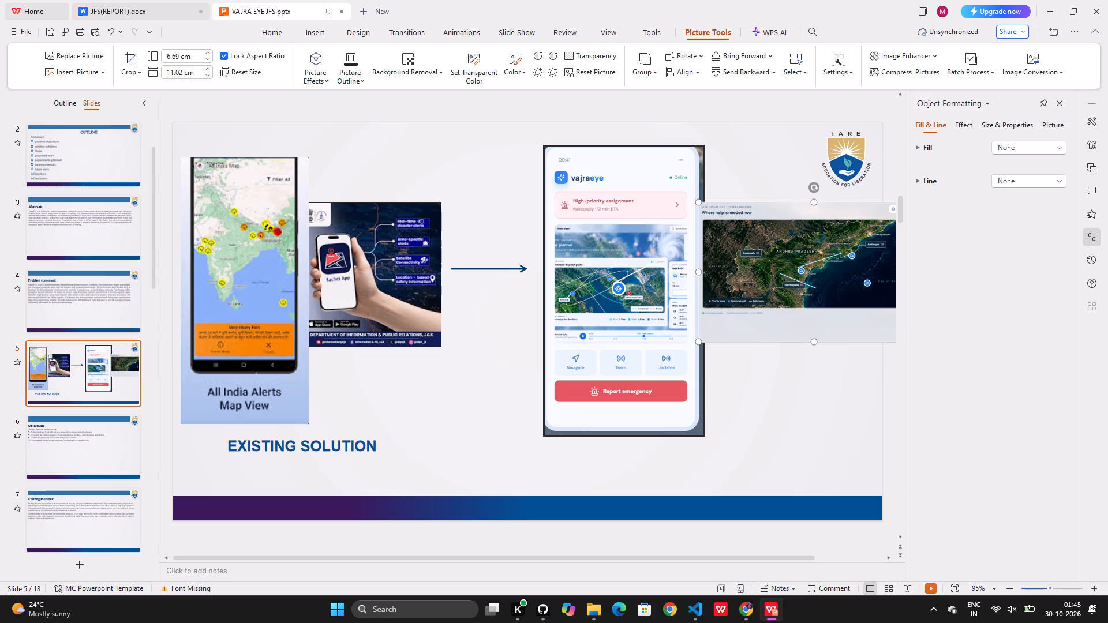
pyautogui.click(876, 321)
pyautogui.click(893, 337)
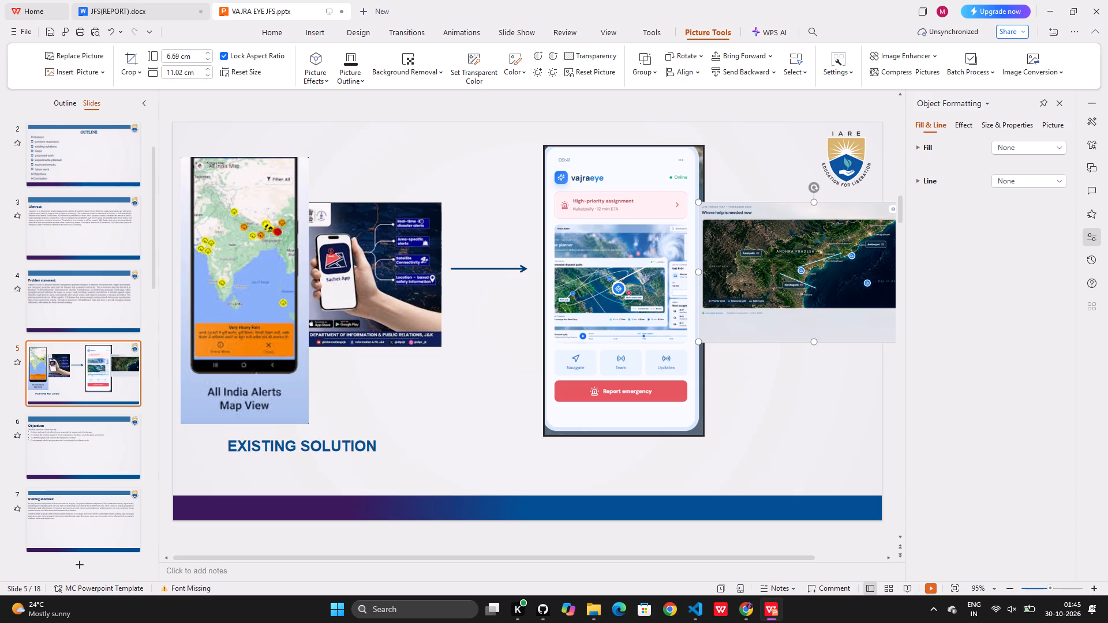
pyautogui.click(894, 340)
pyautogui.click(840, 397)
pyautogui.click(840, 397)
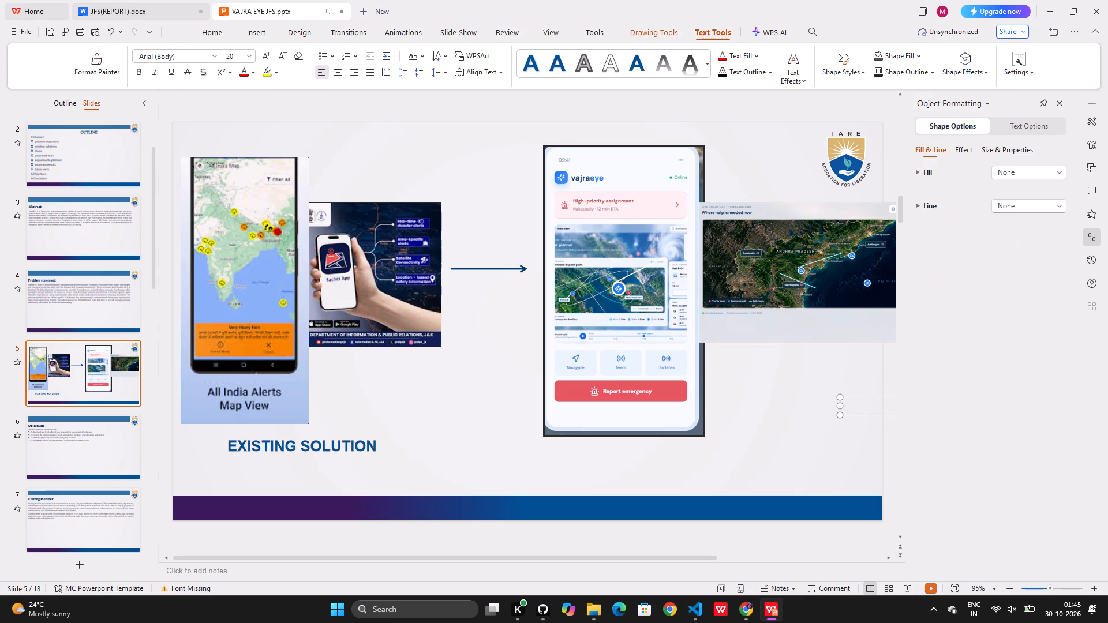
pyautogui.click(747, 304)
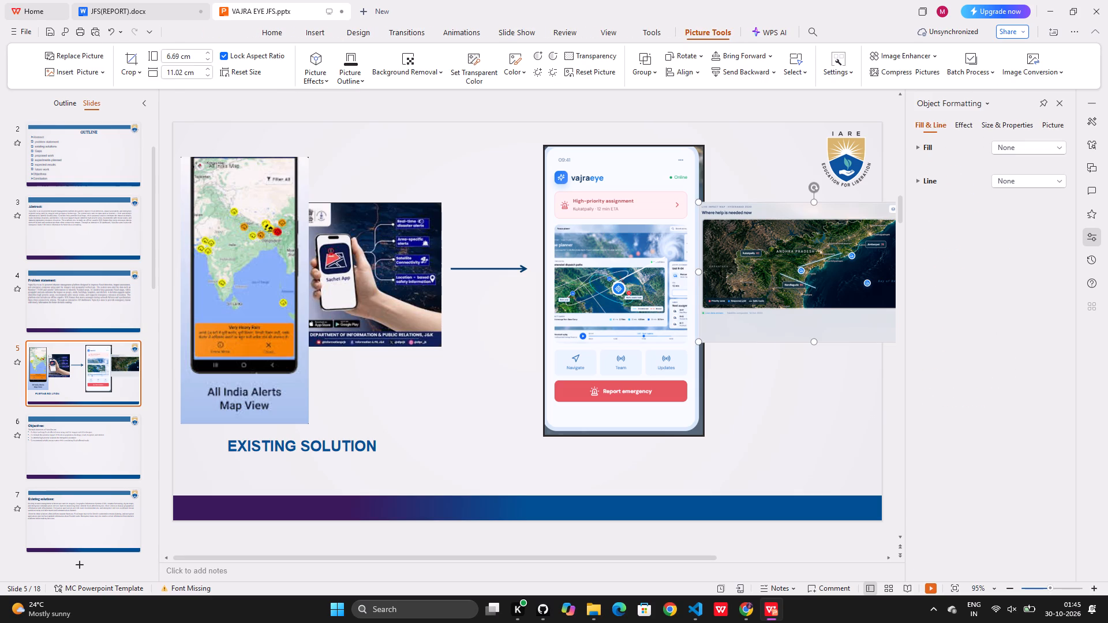
pyautogui.moveTo(700, 341); pyautogui.dragTo(748, 315)
pyautogui.moveTo(771, 295); pyautogui.dragTo(716, 314)
pyautogui.moveTo(820, 276); pyautogui.dragTo(774, 300)
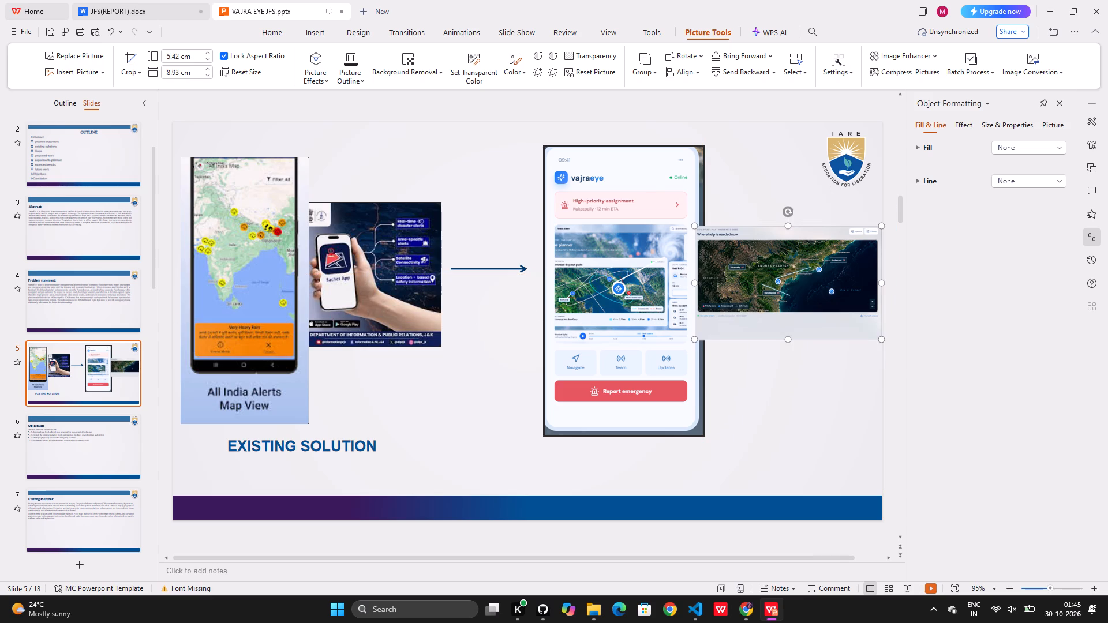
pyautogui.moveTo(753, 289); pyautogui.dragTo(761, 290)
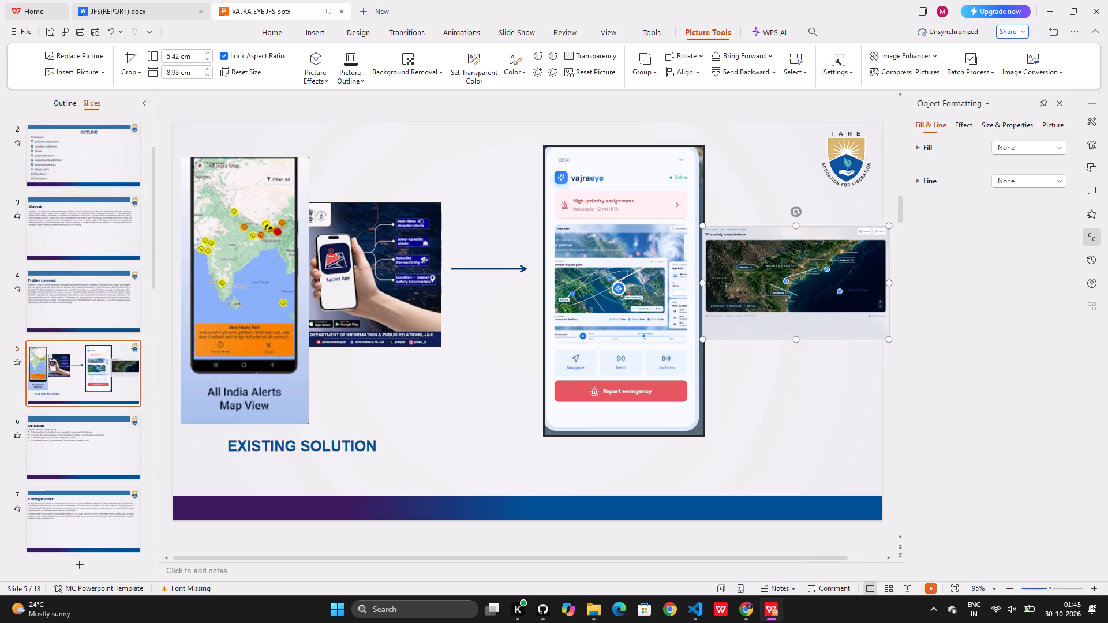
# Add a bold text caption reading VAJRA EYE below the vajraeye phone picture.
pyautogui.doubleClick(596, 458)
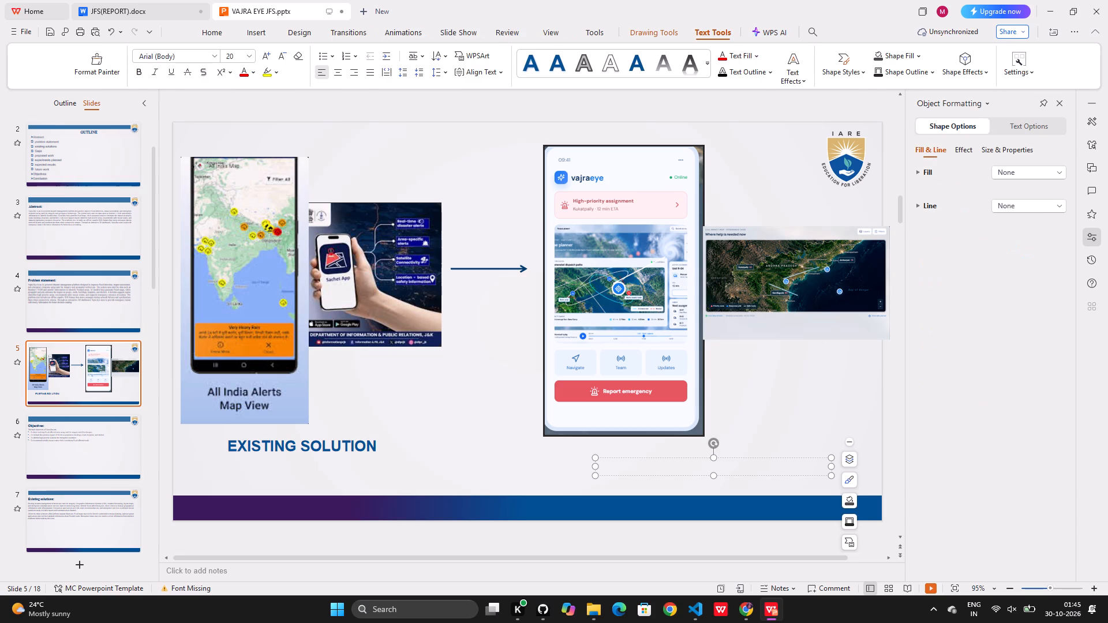
pyautogui.write('VAJRA EYE')
pyautogui.press('BackSpace')
pyautogui.press('BackSpace')
pyautogui.press('BackSpace')
pyautogui.press('BackSpace')
pyautogui.write('EYE')
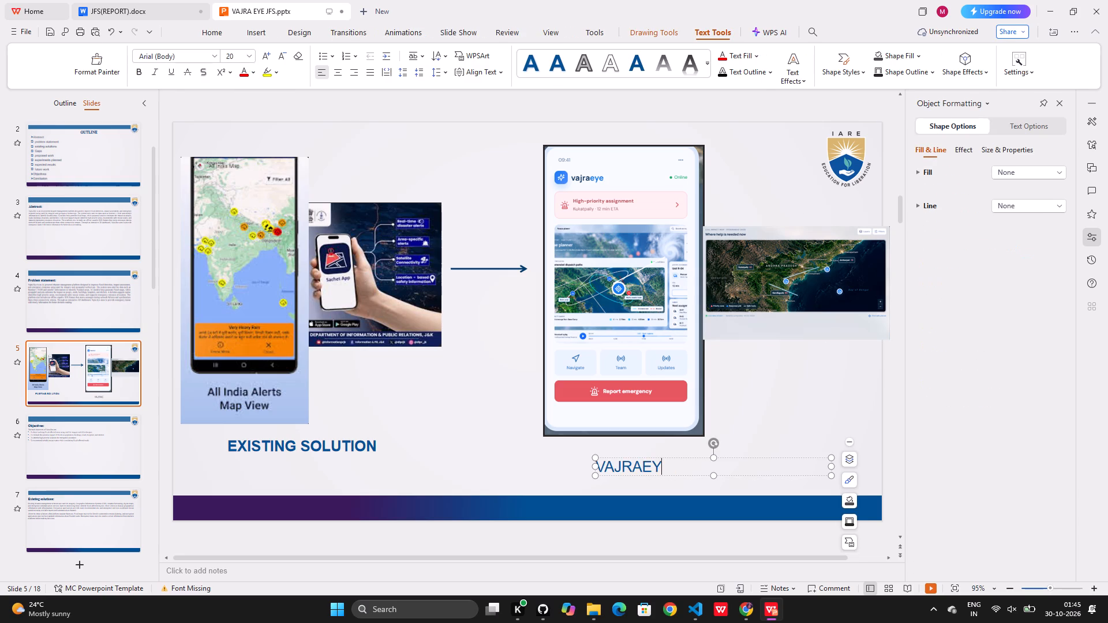
pyautogui.press('Left')
pyautogui.press('Left')
pyautogui.press('Left')
pyautogui.press('space')
pyautogui.moveTo(672, 467); pyautogui.dragTo(596, 471)
pyautogui.click(134, 72)
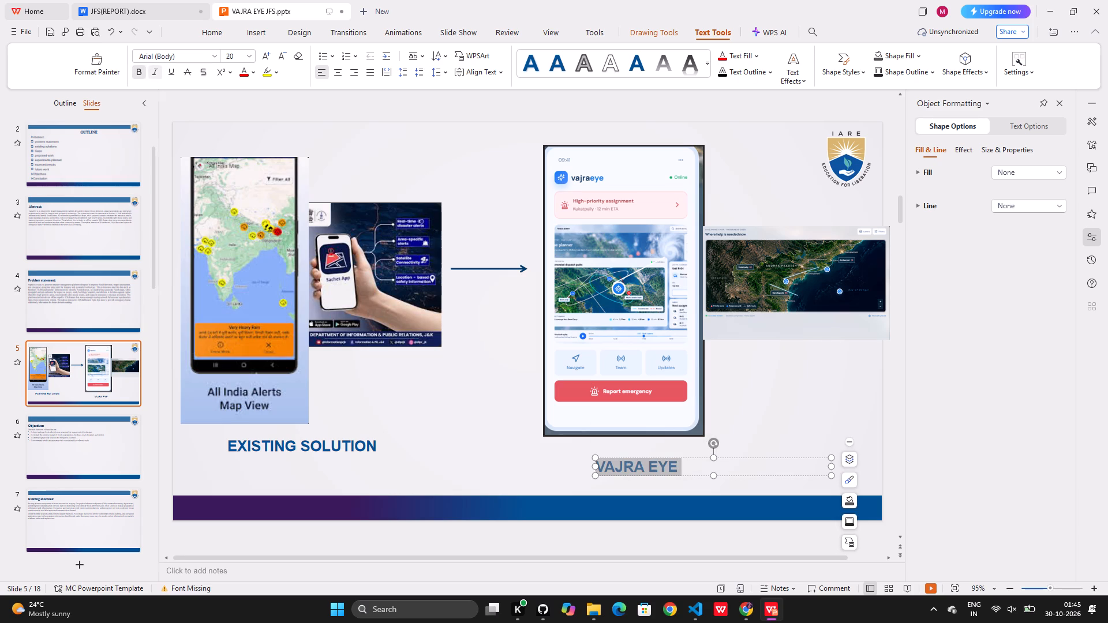
# Move the VAJRA EYE caption right so it sits beneath the junction of the phone and live impact map pictures.
pyautogui.moveTo(700, 457); pyautogui.dragTo(720, 450)
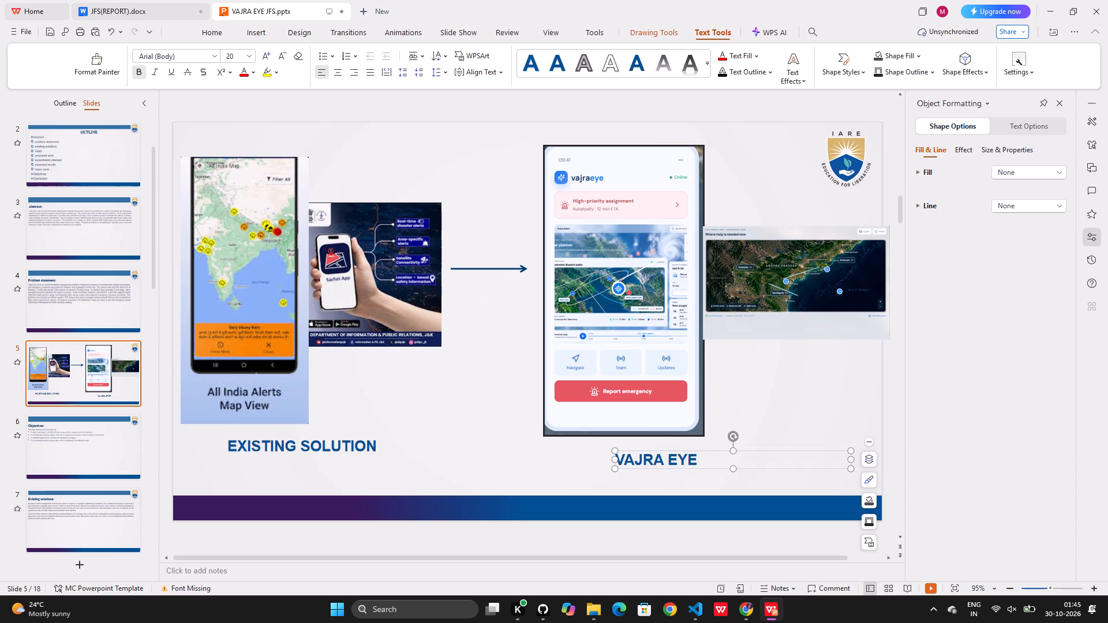
pyautogui.click(843, 418)
pyautogui.click(672, 453)
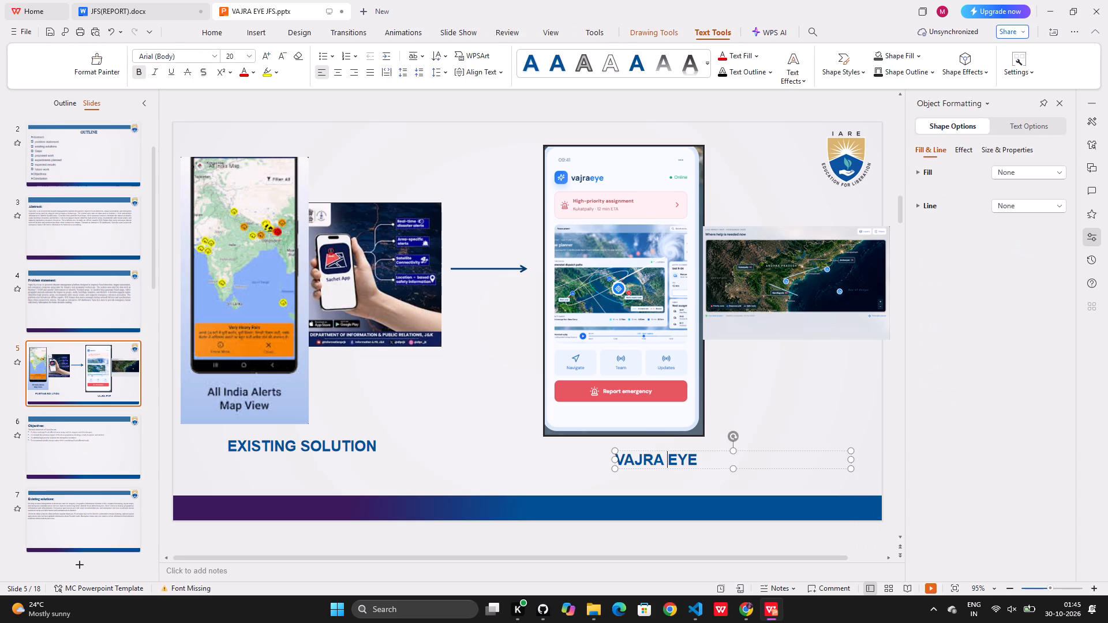
pyautogui.moveTo(661, 448); pyautogui.dragTo(688, 452)
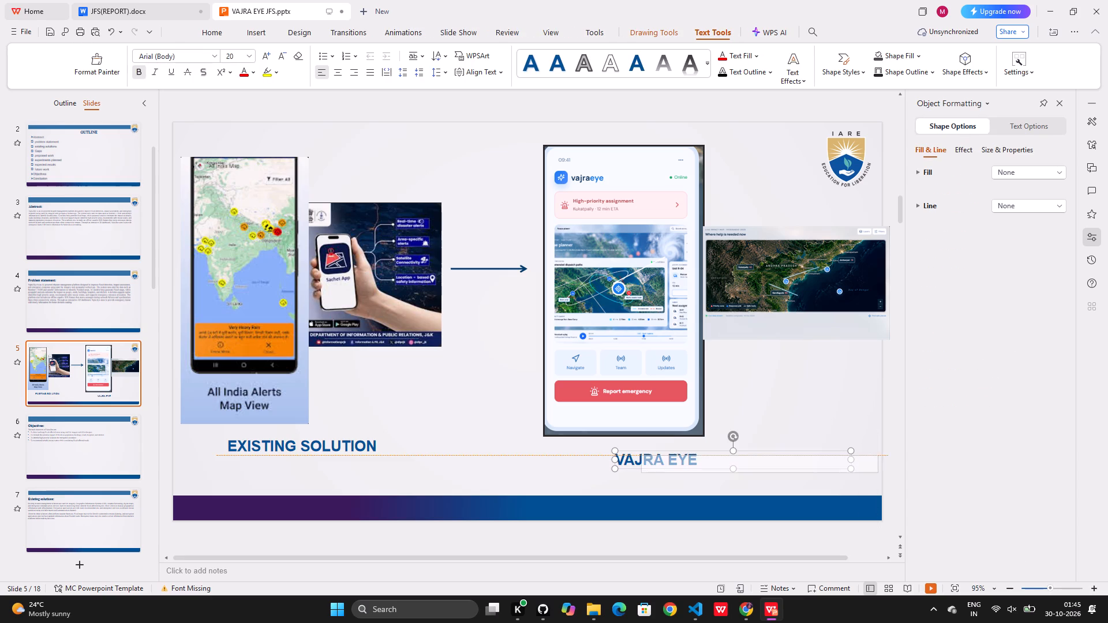
pyautogui.moveTo(688, 452); pyautogui.dragTo(717, 447)
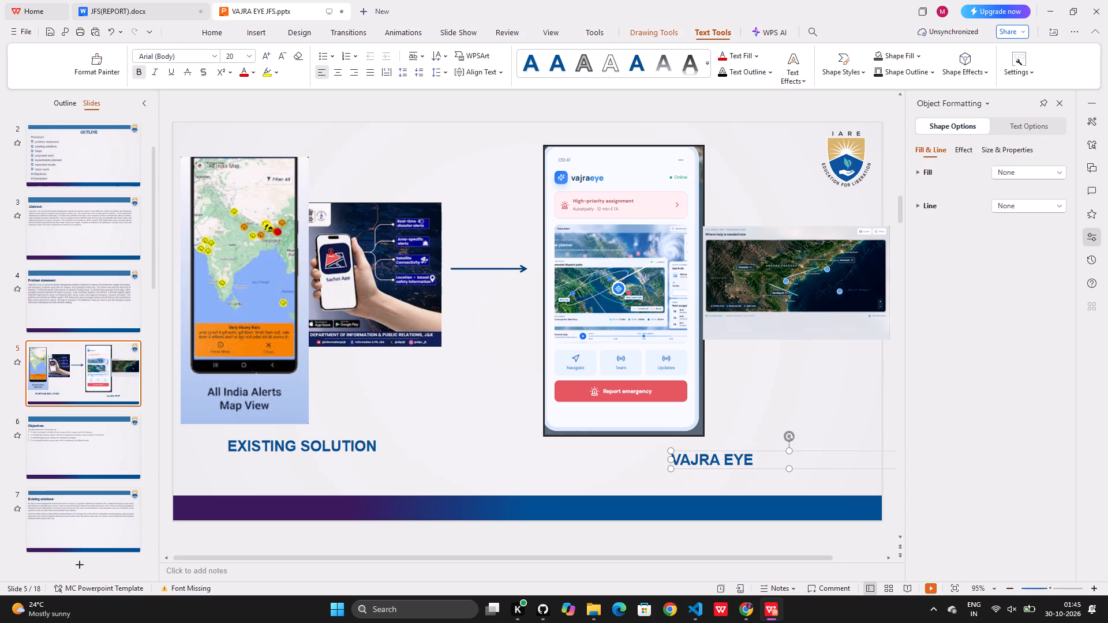
pyautogui.click(744, 436)
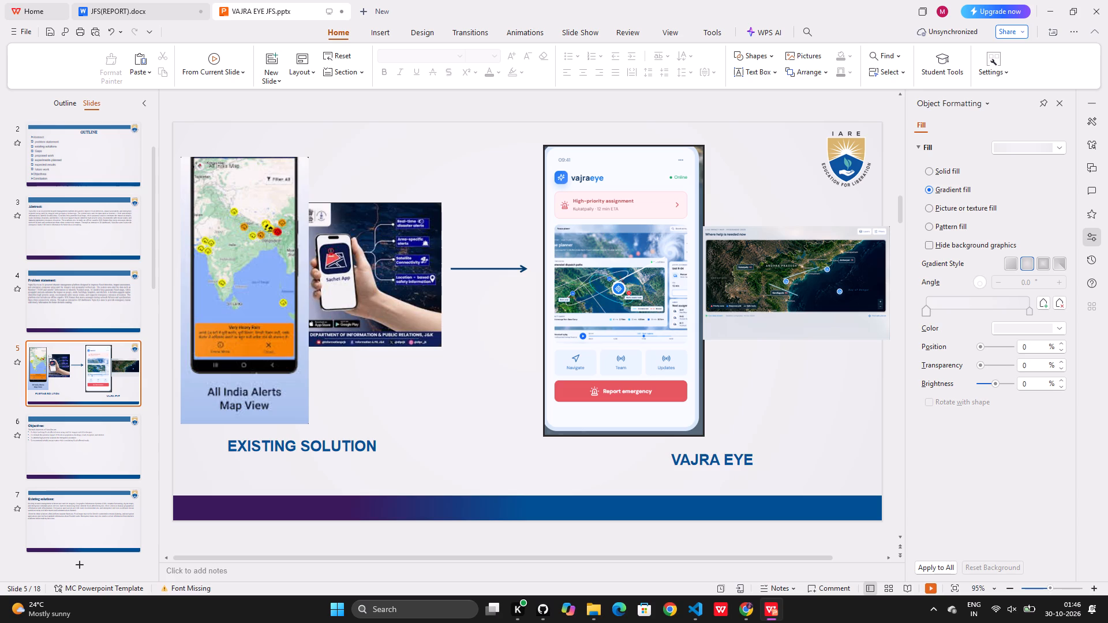
# Shrink the vajraeye phone picture to about 12.47 × 6.82 cm and shift it slightly down and toward the arrow.
pyautogui.click(332, 449)
pyautogui.click(600, 378)
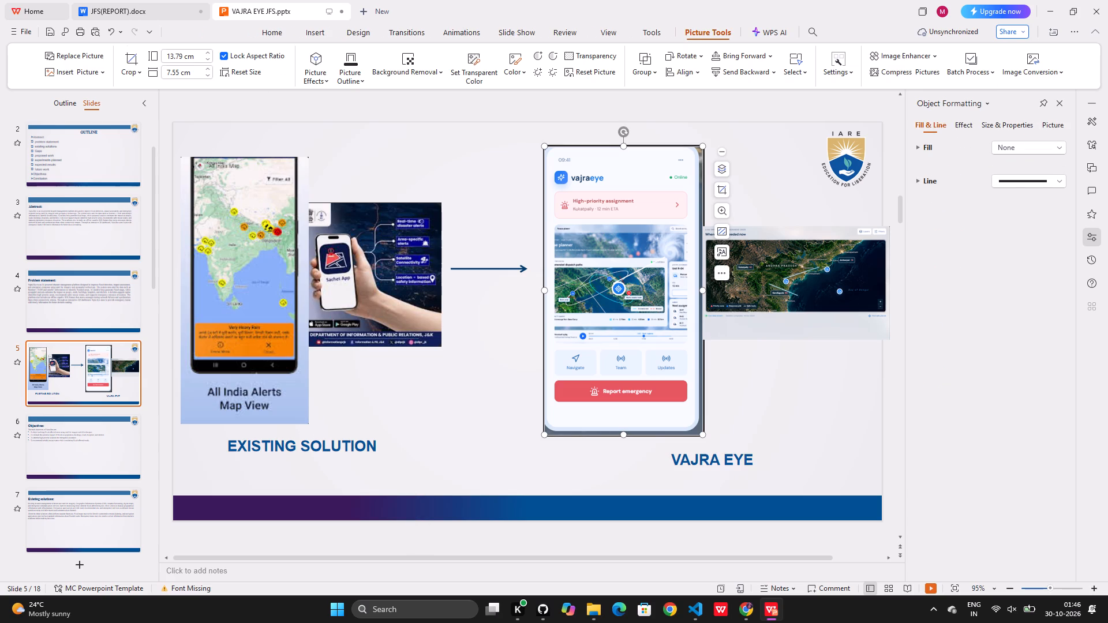
pyautogui.moveTo(545, 436); pyautogui.dragTo(587, 408)
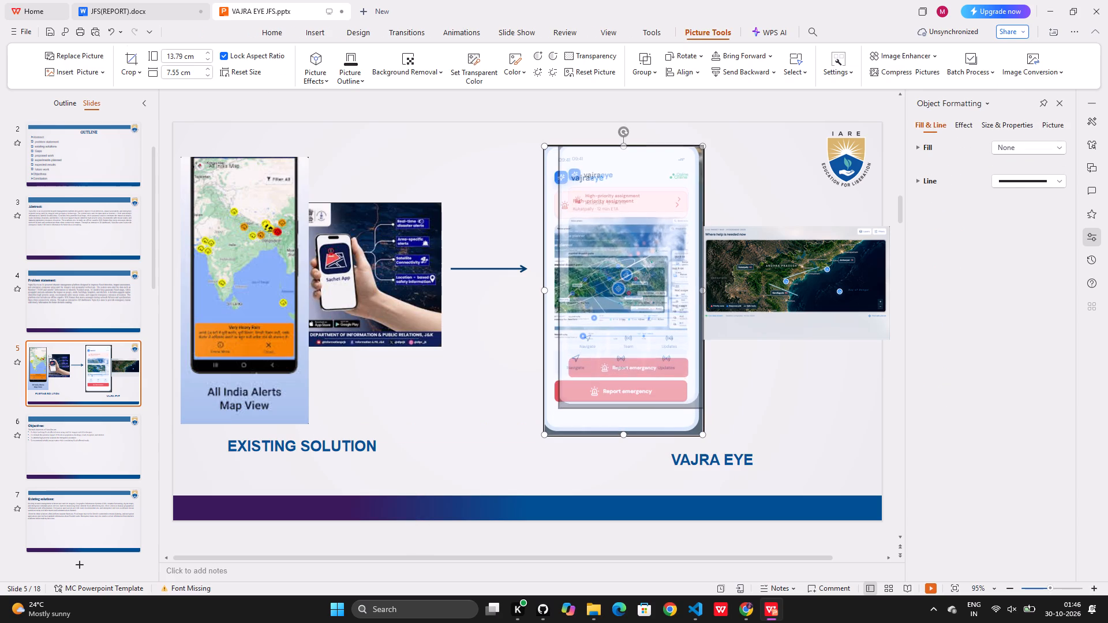
pyautogui.moveTo(587, 408); pyautogui.dragTo(587, 408)
pyautogui.moveTo(621, 371); pyautogui.dragTo(611, 378)
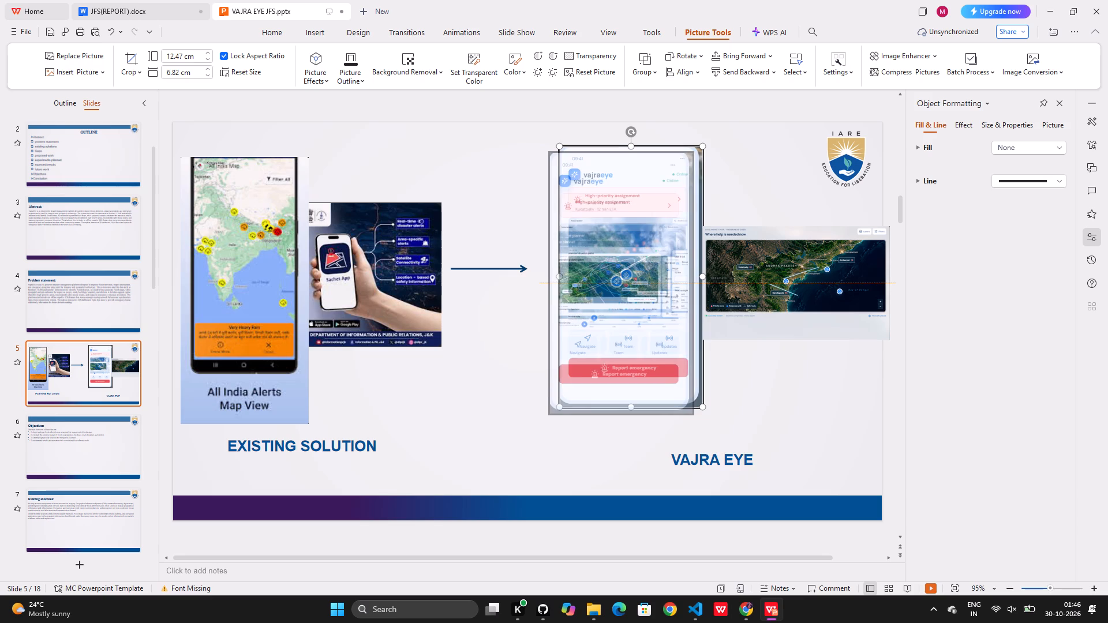
pyautogui.moveTo(611, 378); pyautogui.dragTo(608, 378)
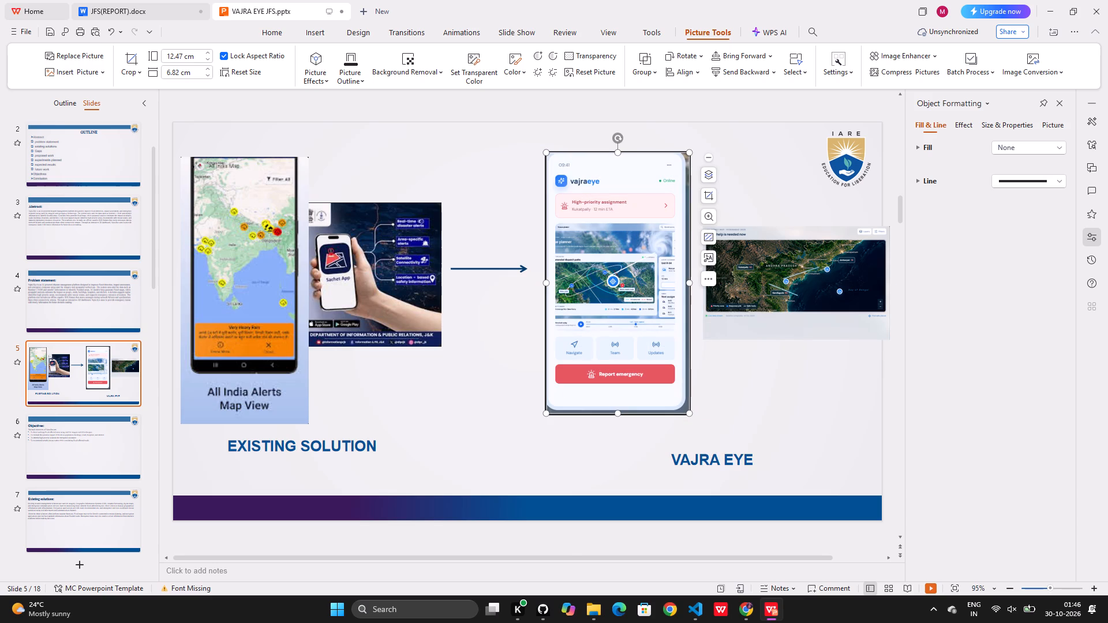
# Move the live impact map picture left and slightly down to sit against the resized phone picture.
pyautogui.moveTo(754, 310); pyautogui.dragTo(742, 313)
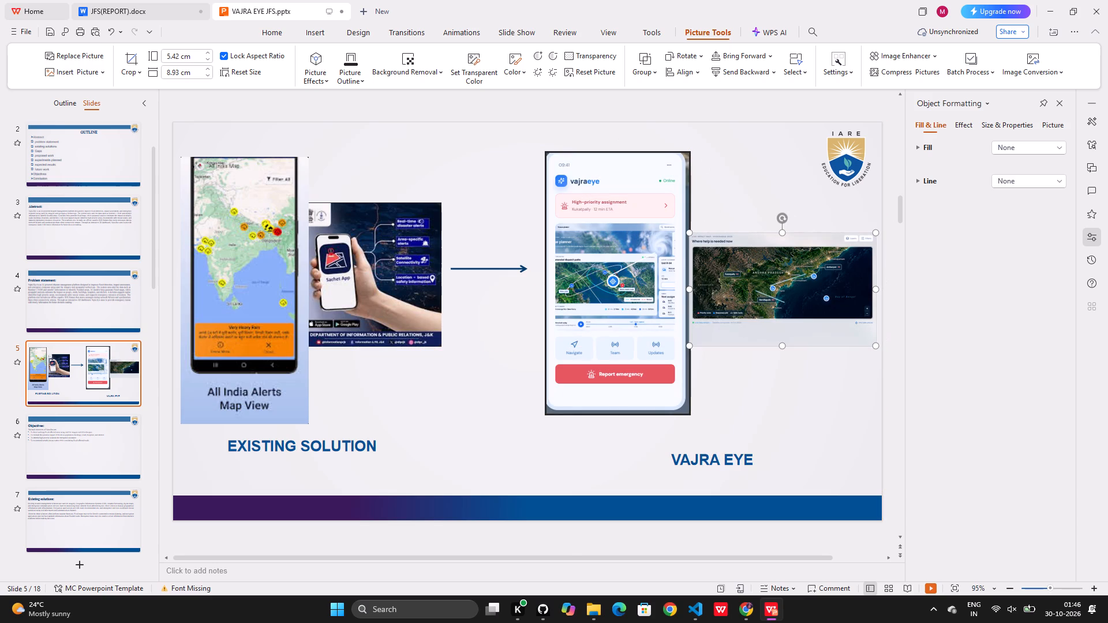
pyautogui.click(800, 388)
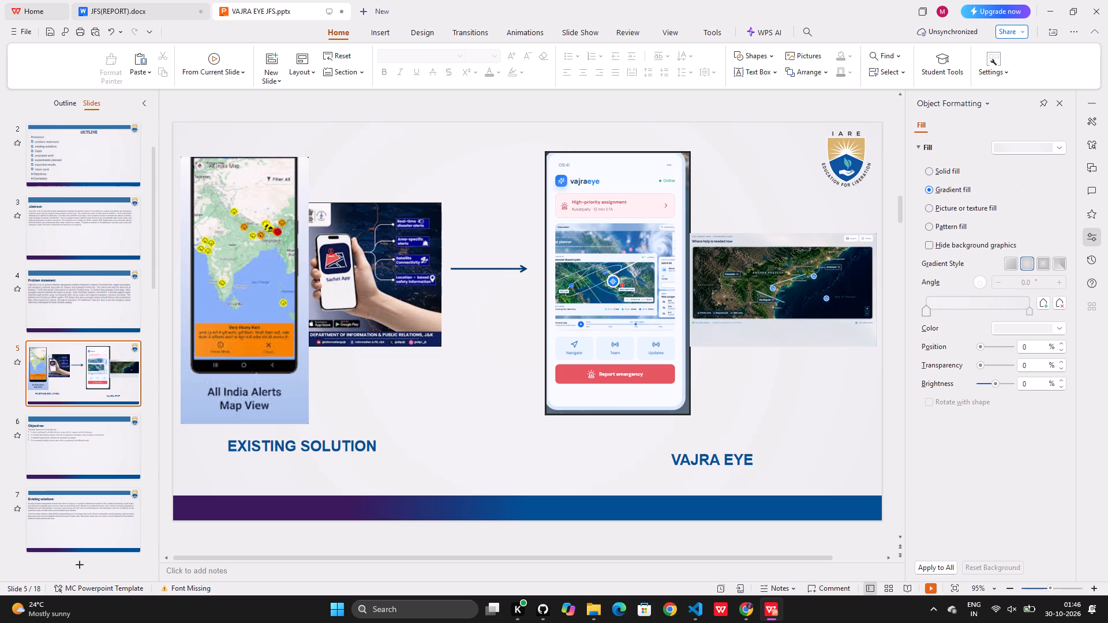
# Switch to Google Chrome and close its window.
pyautogui.click(738, 619)
pyautogui.click(1107, 0)
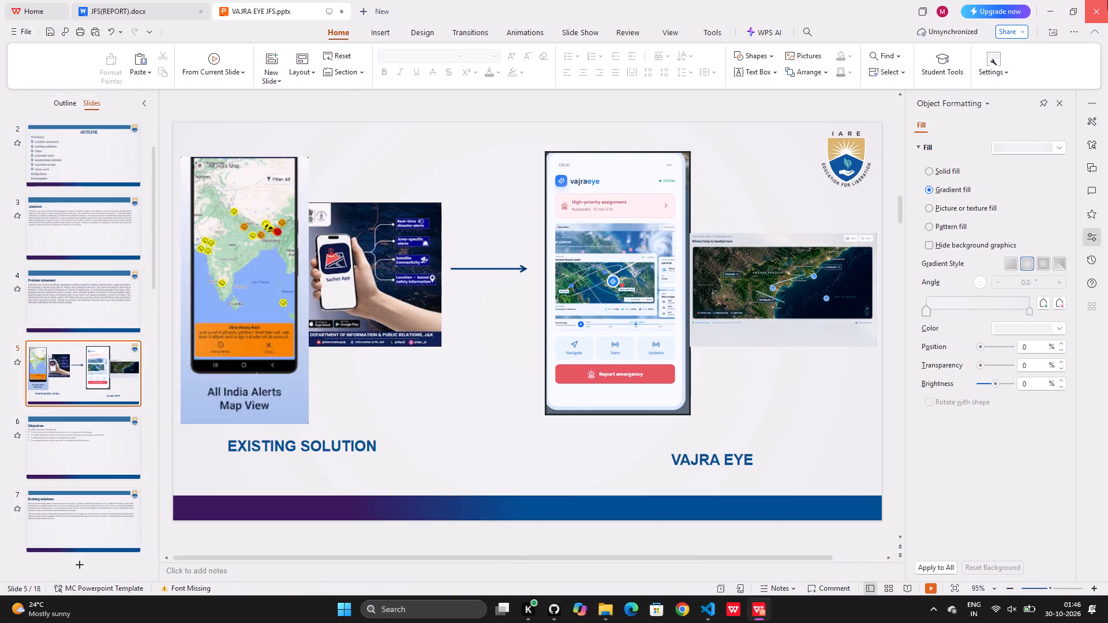
# Switch to Visual Studio Code, stop the running dev server in the terminal and restart it with npm run dev.
pyautogui.click(705, 603)
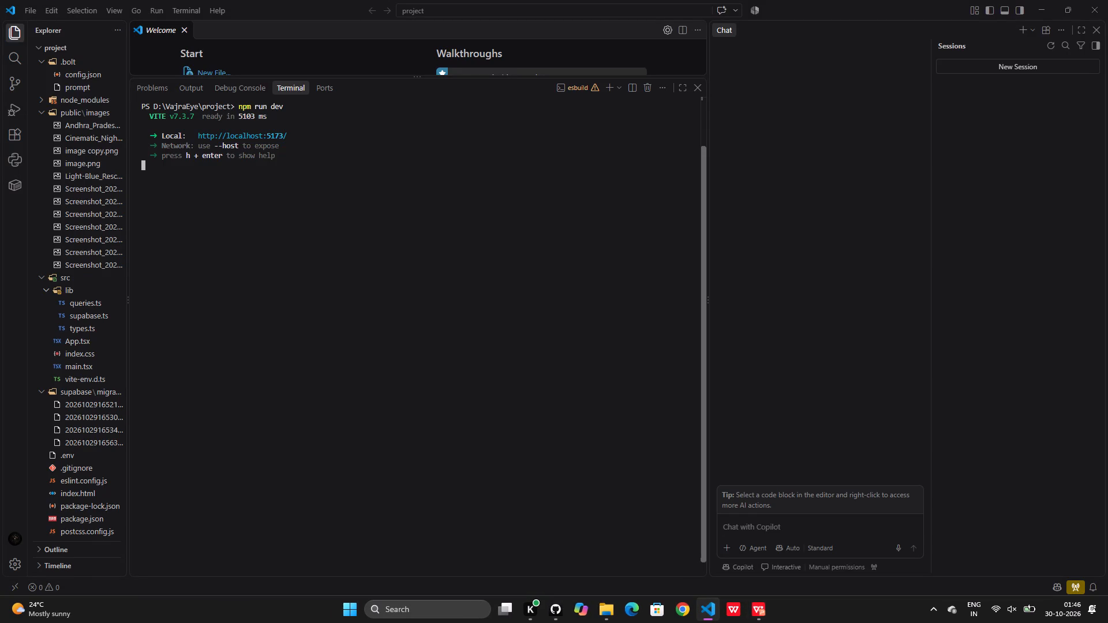
pyautogui.hotkey('ctrl', 'c')
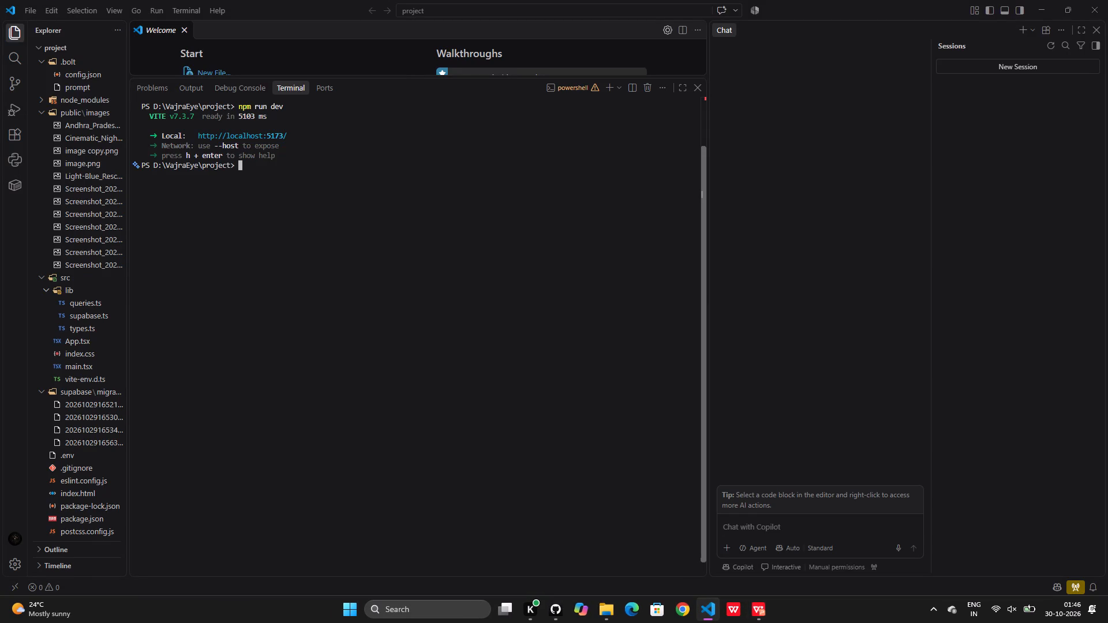
pyautogui.write('NPM RUN DEV')
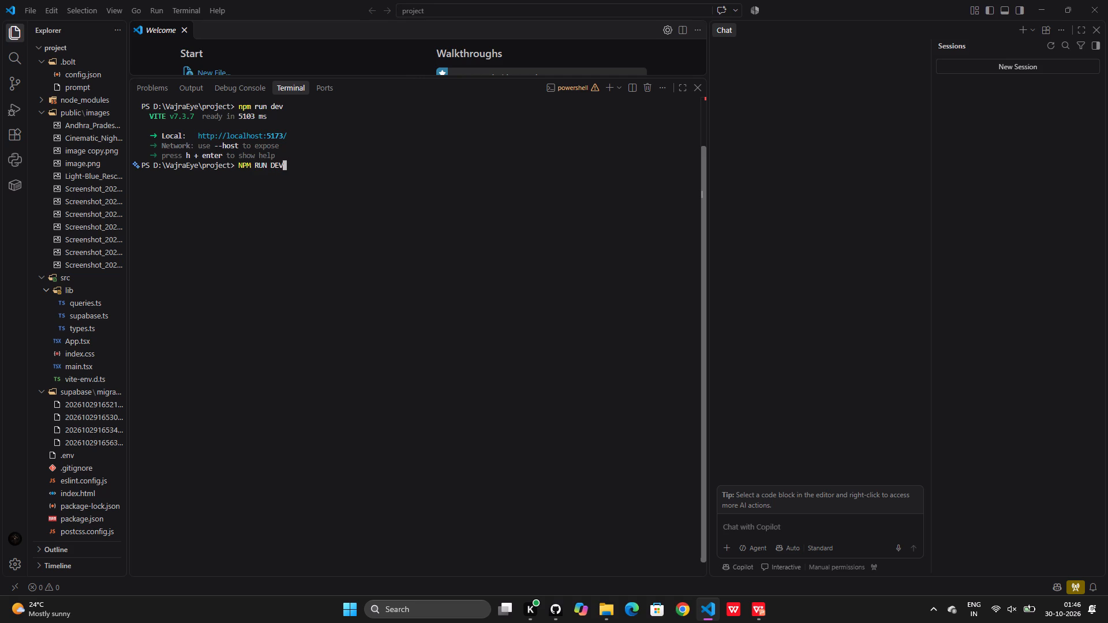
pyautogui.press('BackSpace')
pyautogui.press('BackSpace')
pyautogui.press('BackSpace')
pyautogui.press('BackSpace')
pyautogui.press('BackSpace')
pyautogui.press('BackSpace')
pyautogui.press('BackSpace')
pyautogui.press('BackSpace')
pyautogui.press('BackSpace')
pyautogui.press('BackSpace')
pyautogui.press('BackSpace')
pyautogui.write('no')
pyautogui.press('BackSpace')
pyautogui.write('pm run de')
pyautogui.press('v')
pyautogui.press('Return')
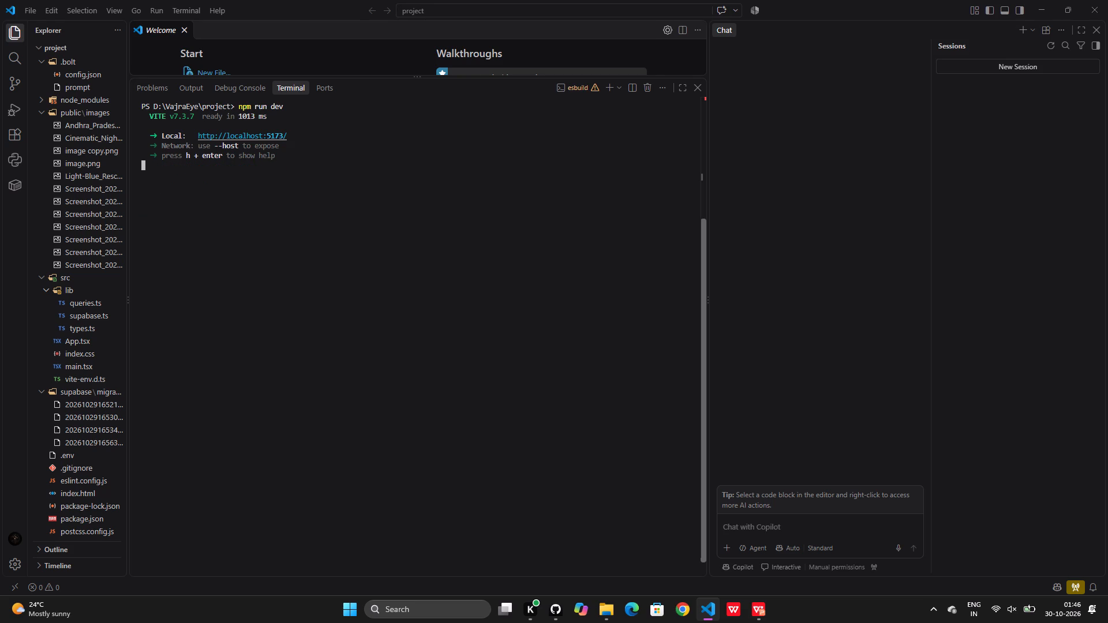
pyautogui.moveTo(289, 136); pyautogui.dragTo(195, 140)
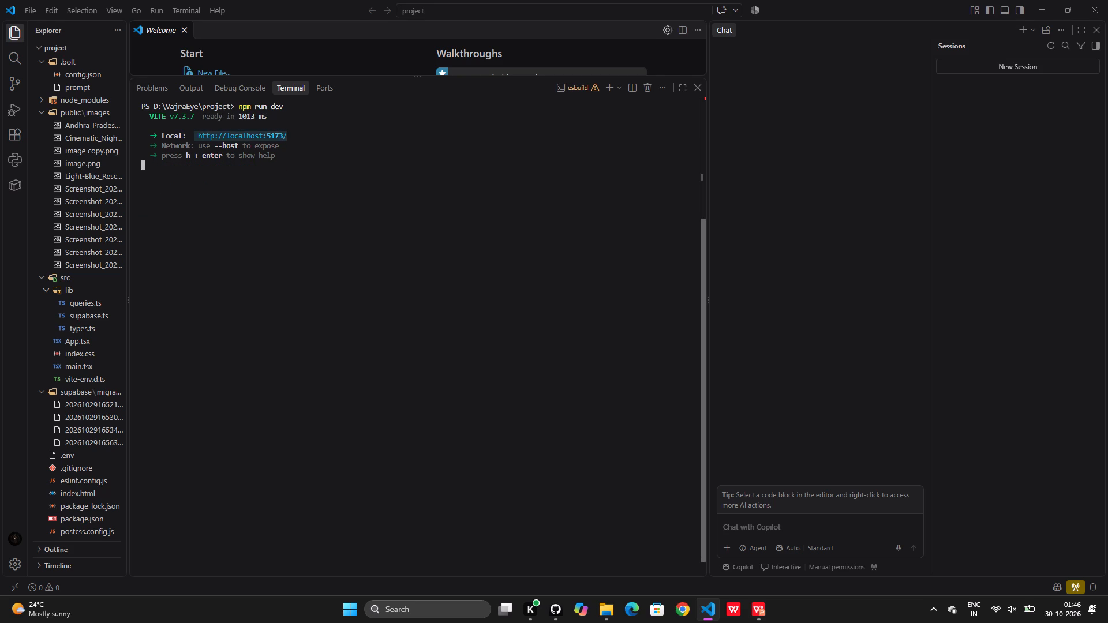
pyautogui.moveTo(195, 140); pyautogui.dragTo(195, 137)
pyautogui.hotkey('ctrl', 'c')
pyautogui.press('Tab')
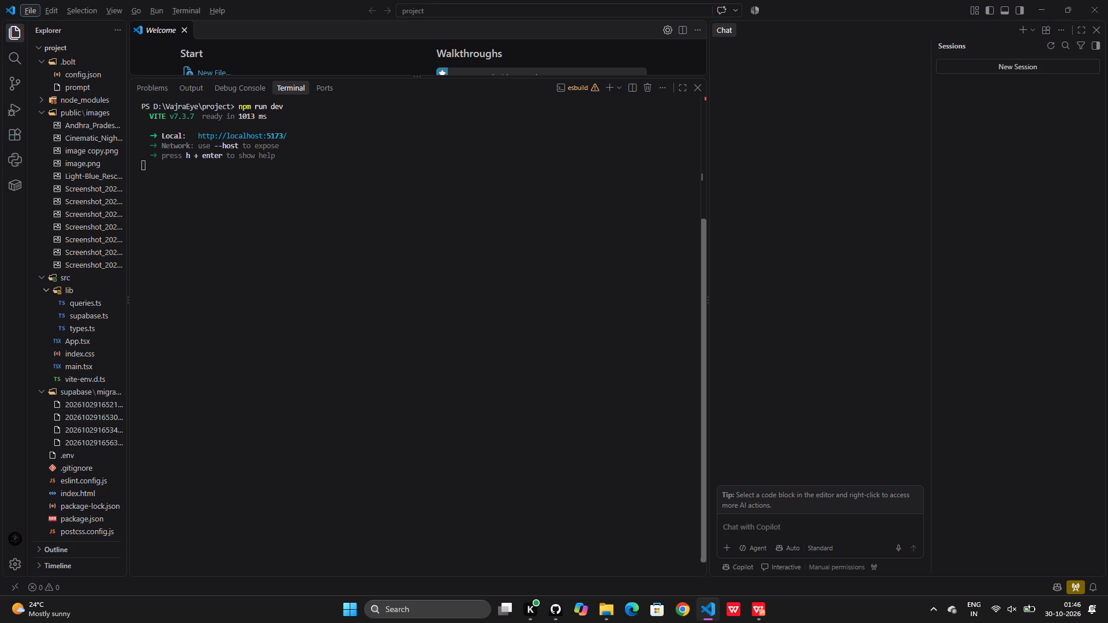
pyautogui.moveTo(298, 134); pyautogui.dragTo(241, 134)
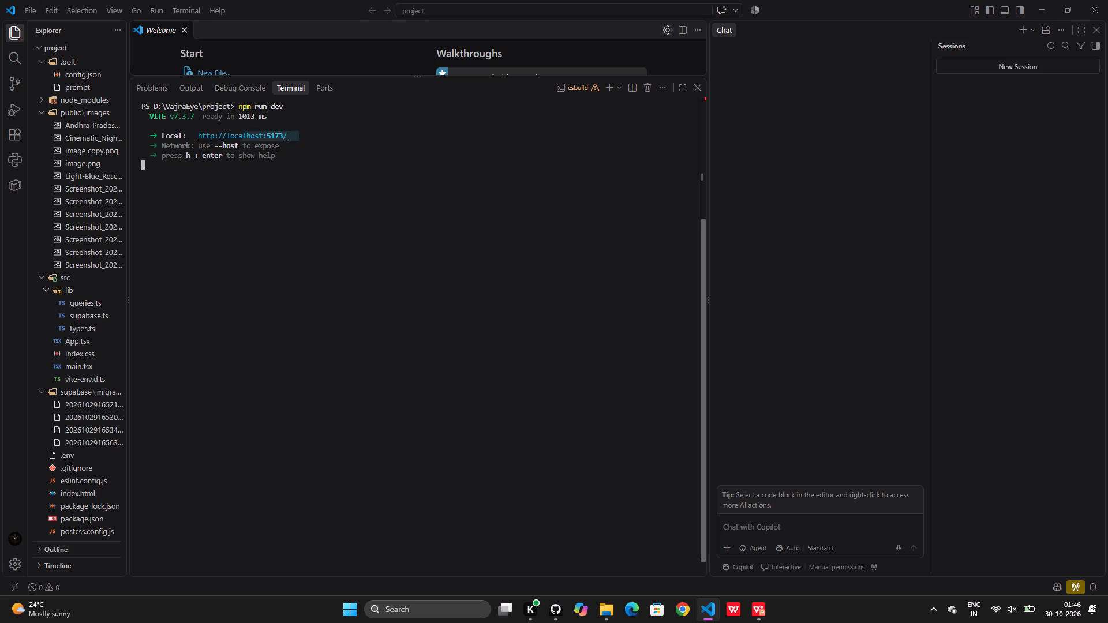
pyautogui.moveTo(241, 134); pyautogui.dragTo(196, 137)
pyautogui.hotkey('ctrl', 'c')
pyautogui.hotkey('alt', 'Tab')
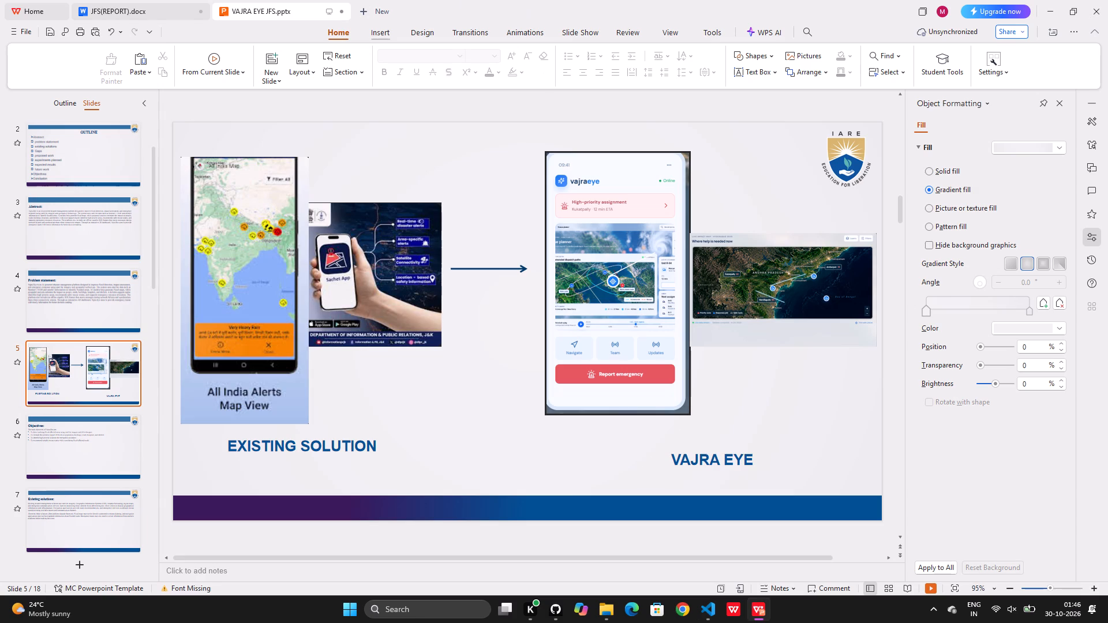
# Switch to Google Chrome with the Person 1 profile and enter live operations in the Vajra Eye web app.
pyautogui.click(739, 606)
pyautogui.click(689, 599)
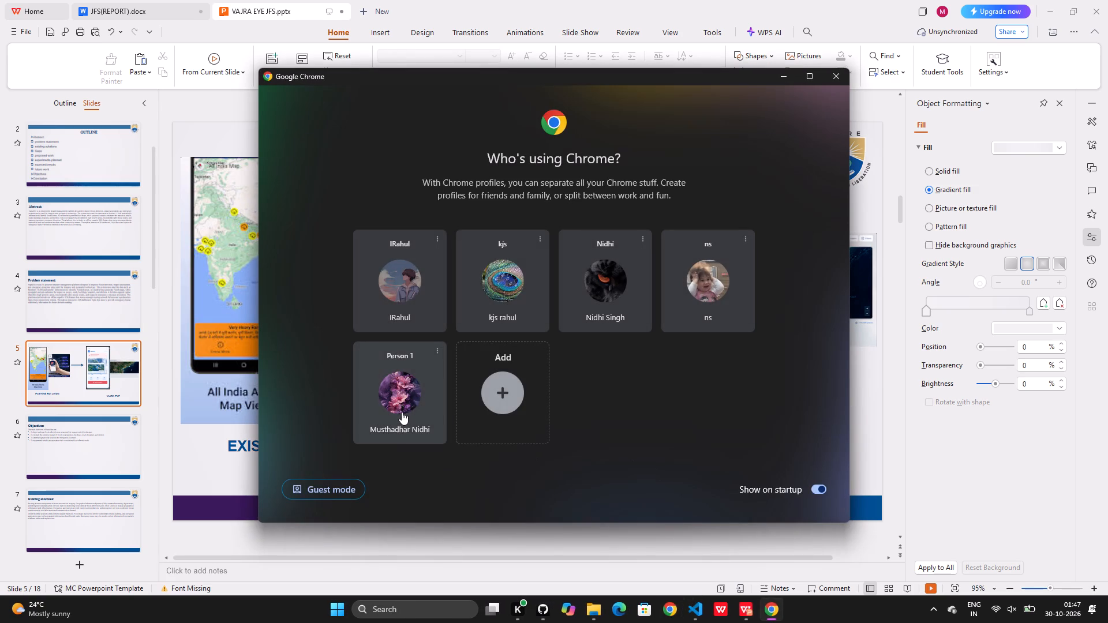
pyautogui.click(402, 412)
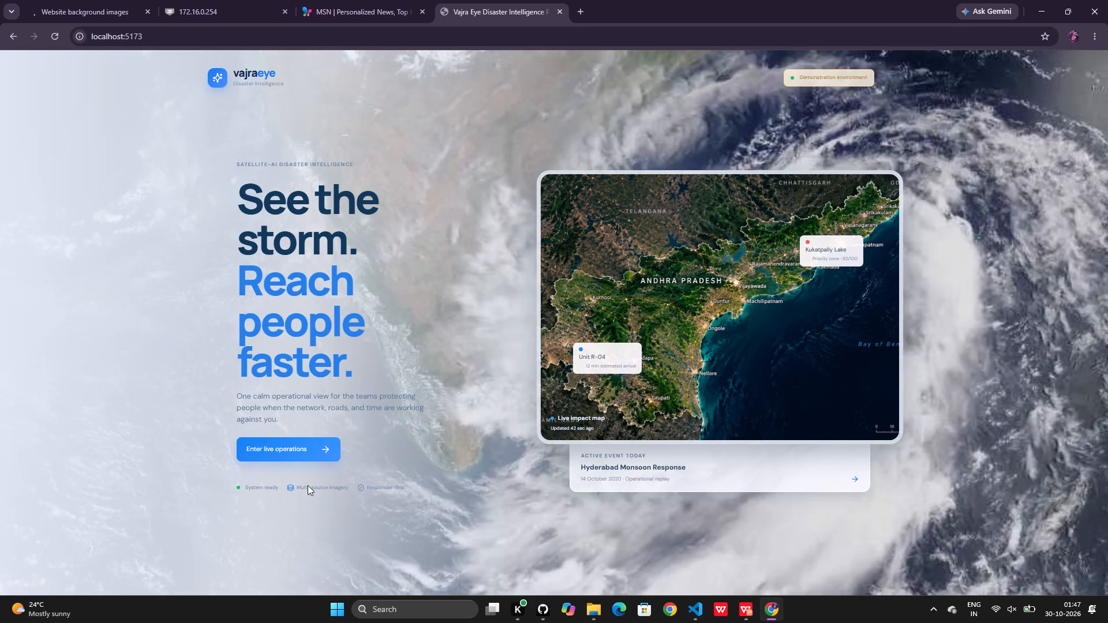
pyautogui.click(306, 454)
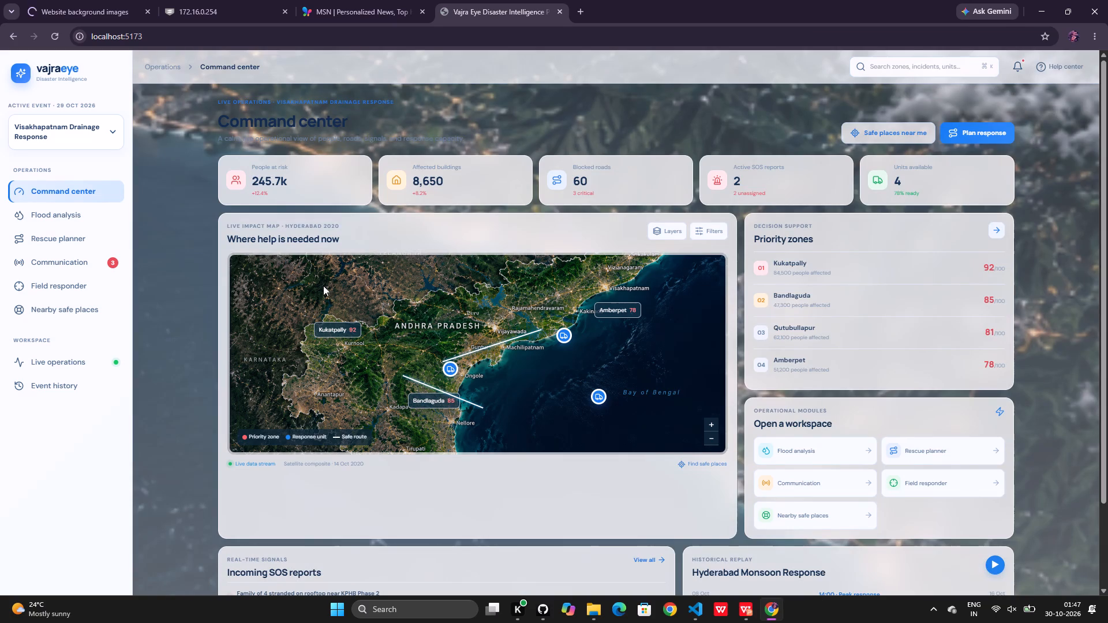
# Close the Vajra Eye tab and open the copied local address localhost:5173 in a new tab.
pyautogui.click(559, 9)
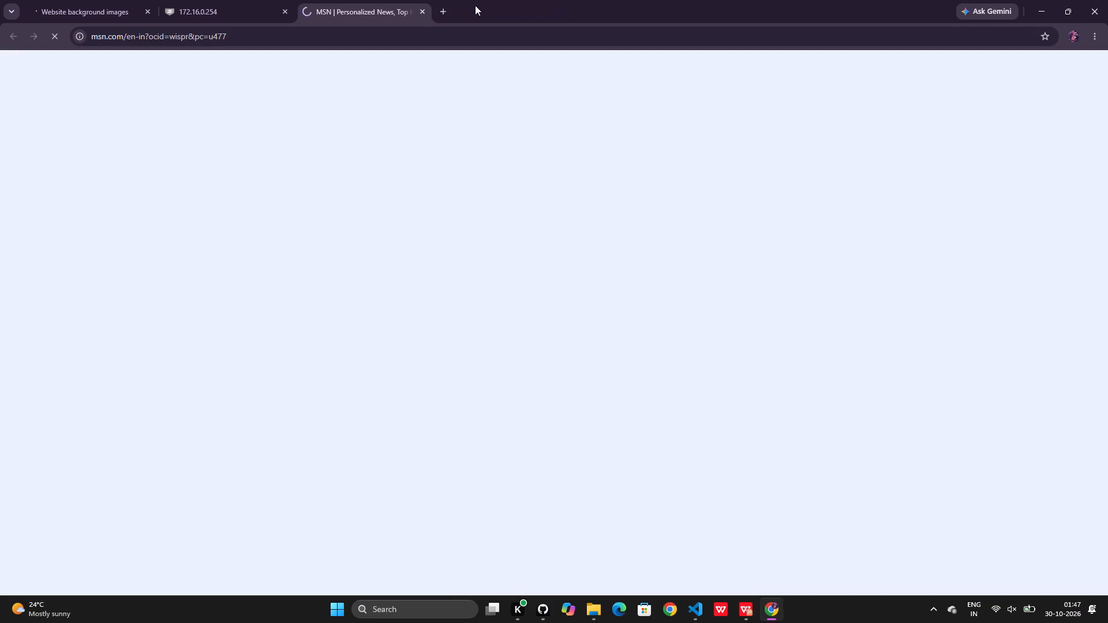
pyautogui.click(437, 9)
pyautogui.click(413, 31)
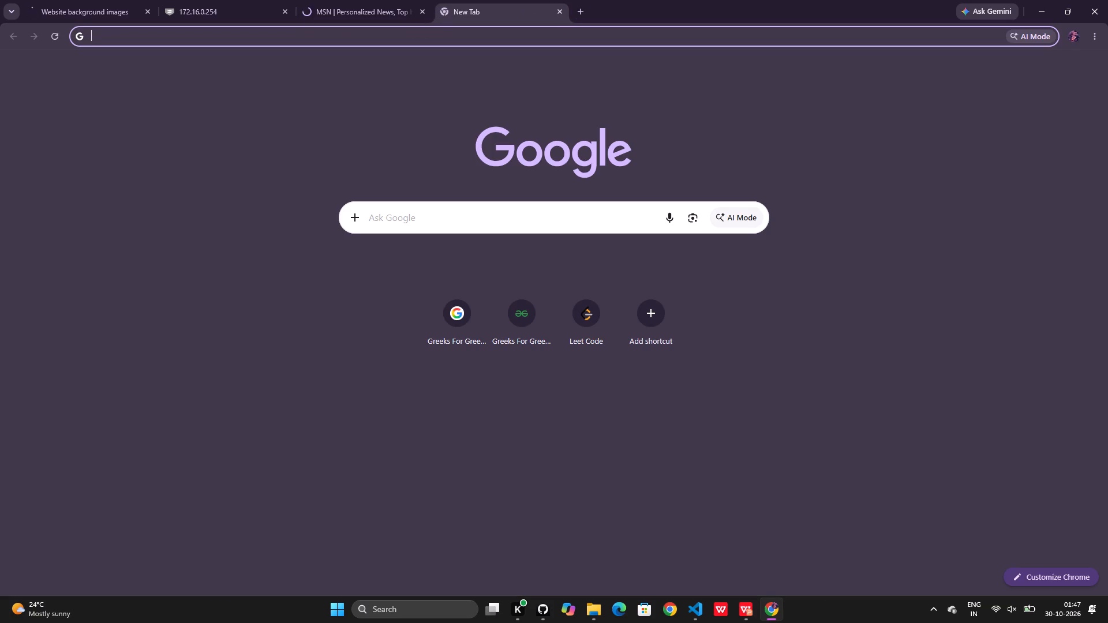
pyautogui.hotkey('ctrl', 'v')
pyautogui.press('Return')
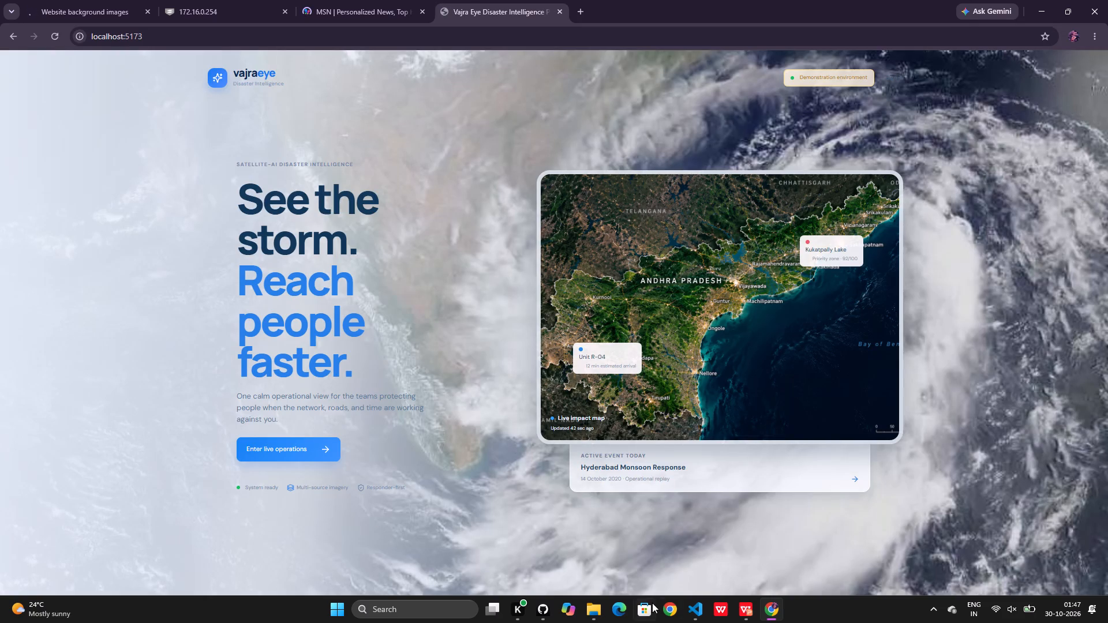
# Switch to File Explorer and close its Screenshots window to return to the presentation in WPS Office.
pyautogui.click(745, 614)
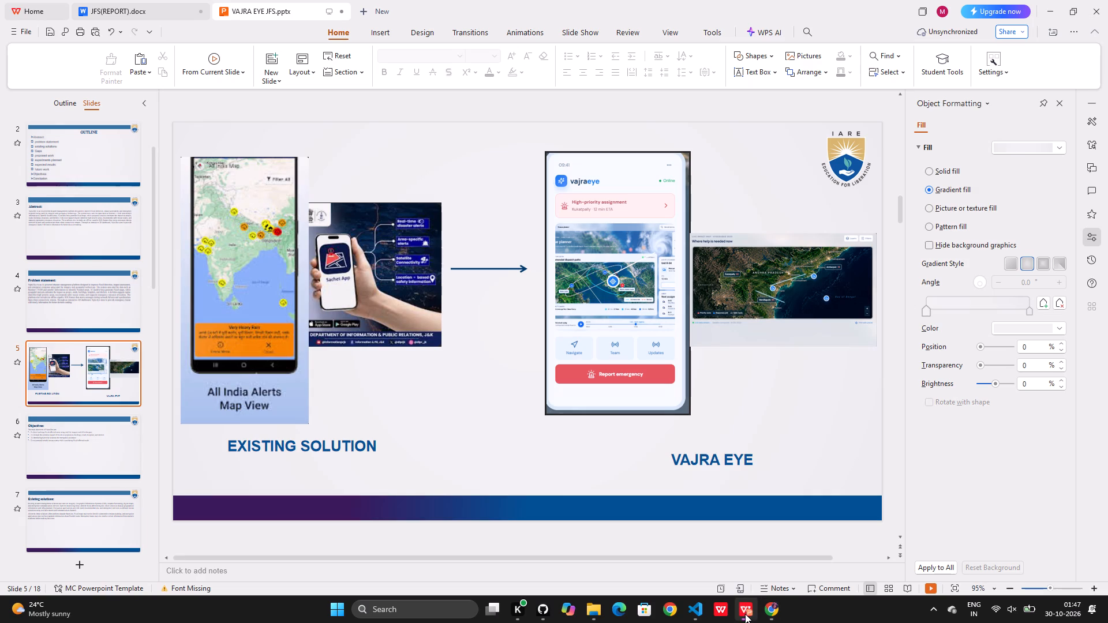
pyautogui.click(596, 609)
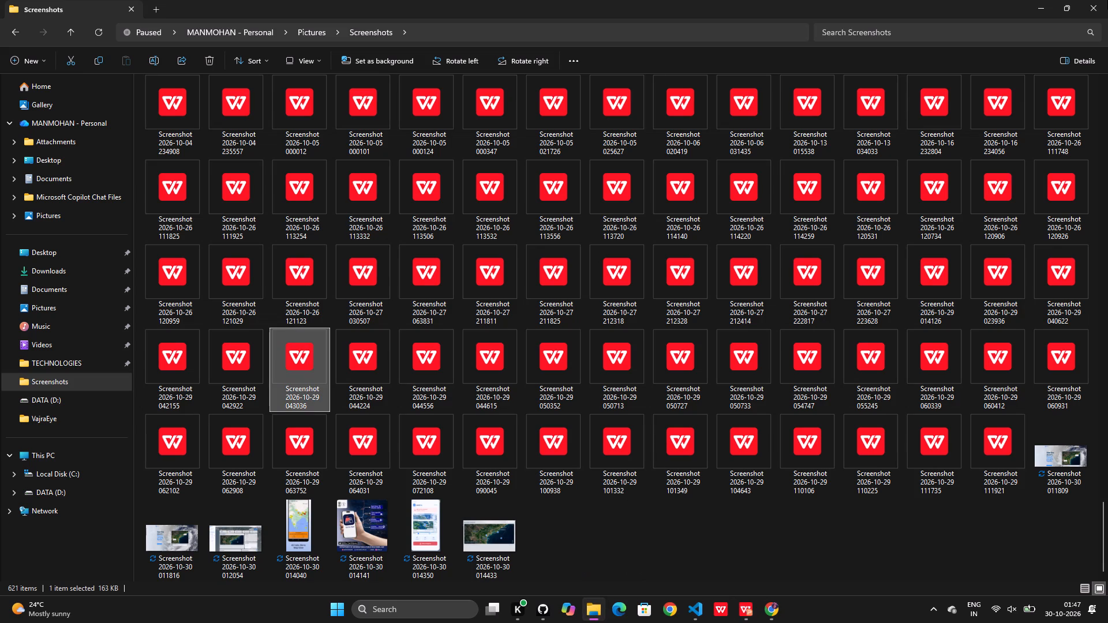
pyautogui.click(1096, 8)
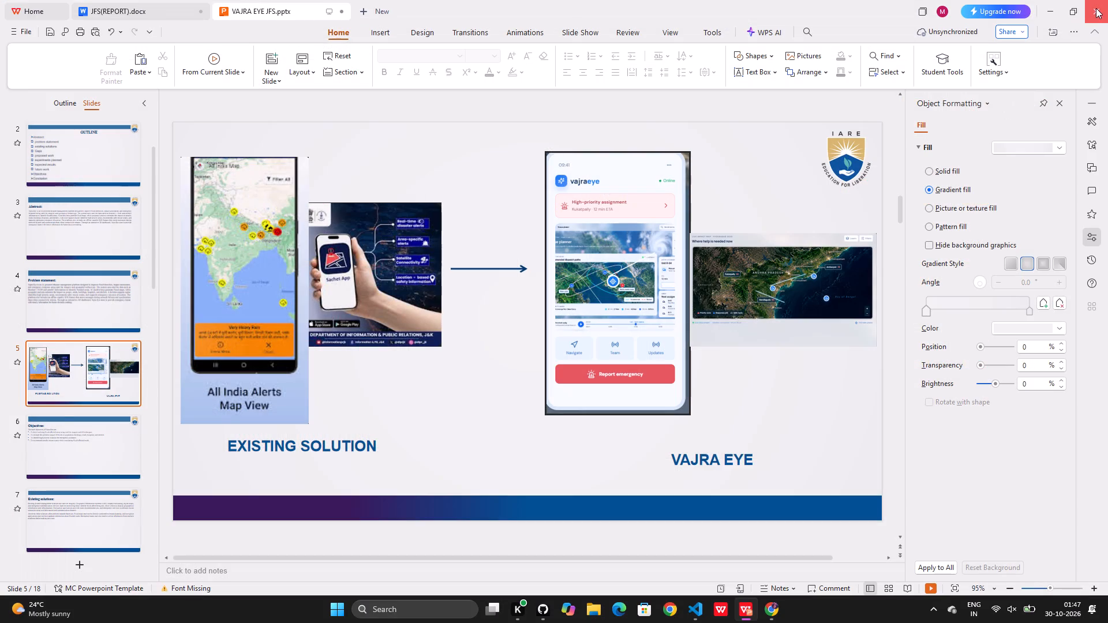
# Add a thin dark outline to the live impact map, Sachet app and All India Alerts pictures on the comparison slide.
pyautogui.click(748, 328)
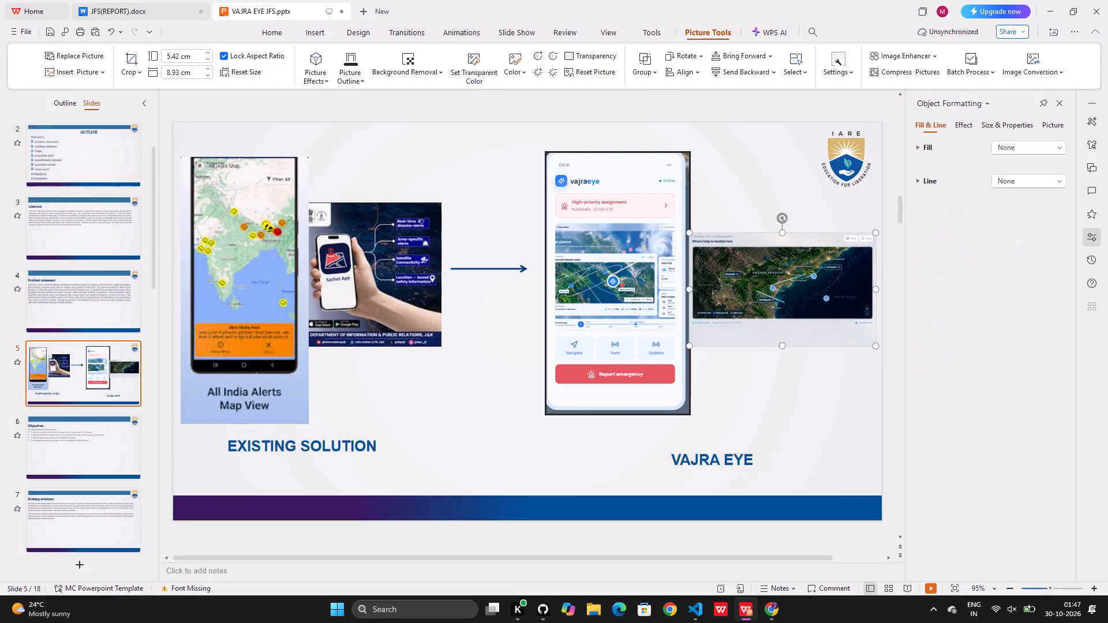
pyautogui.click(349, 71)
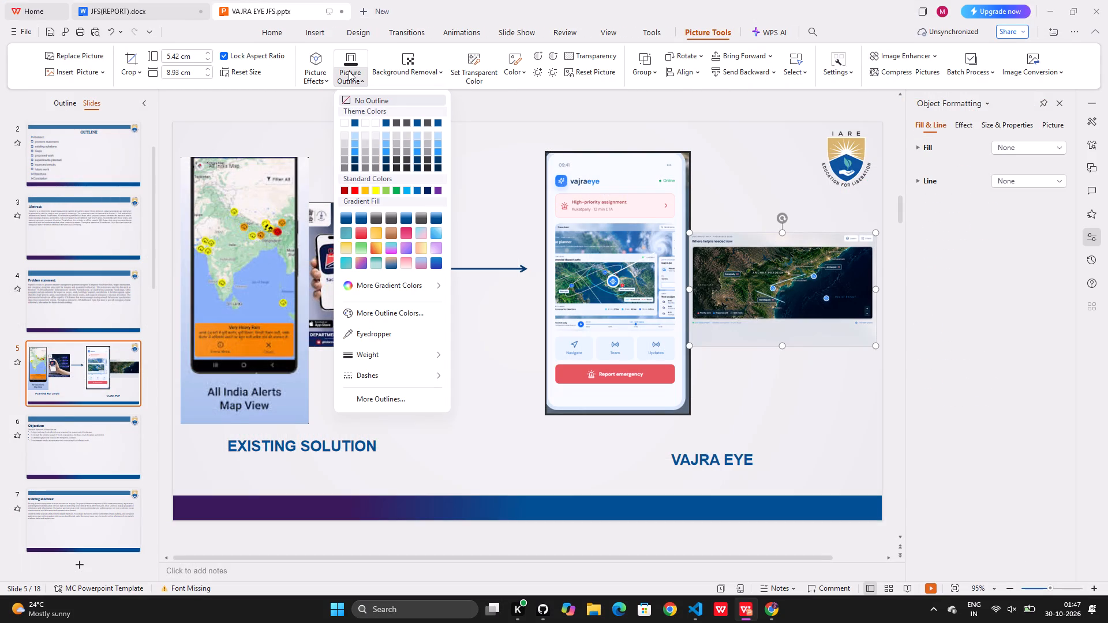
pyautogui.click(395, 164)
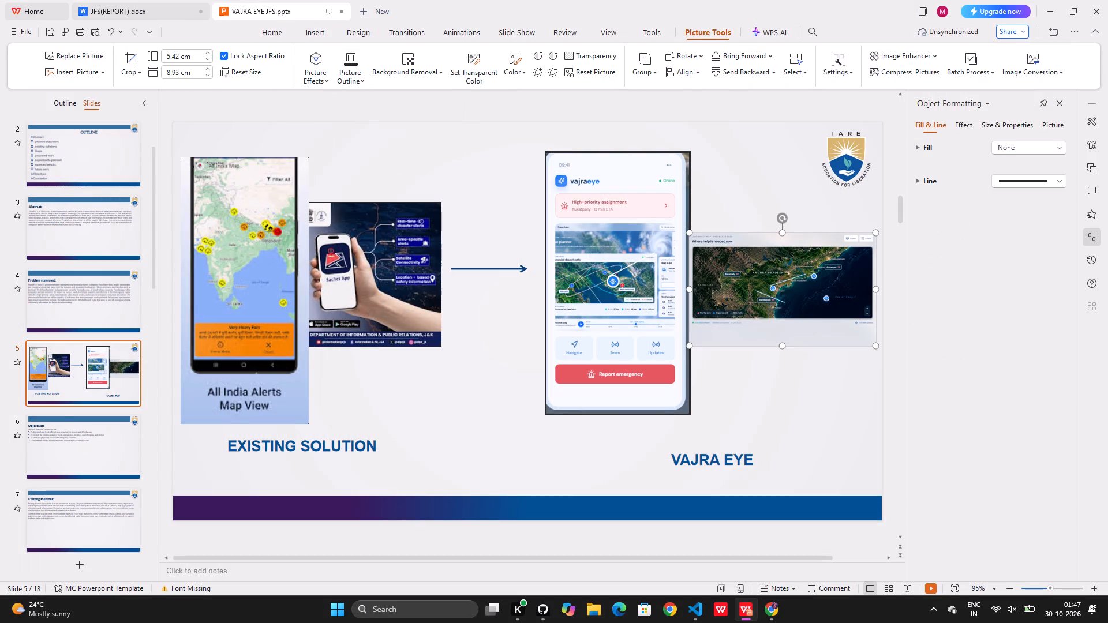
pyautogui.click(724, 178)
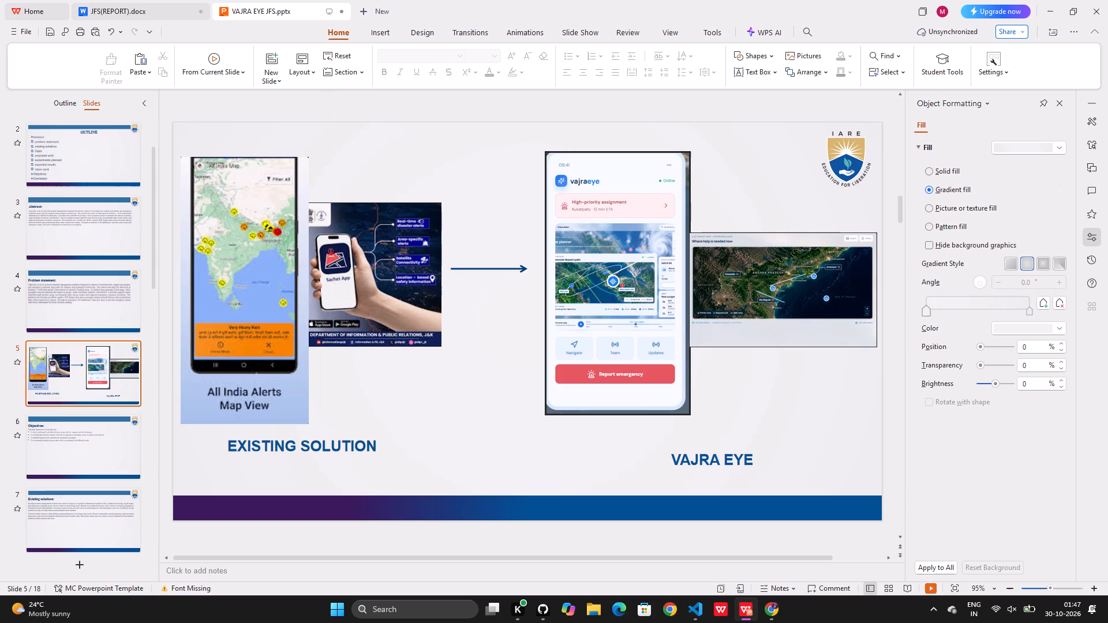
pyautogui.click(327, 254)
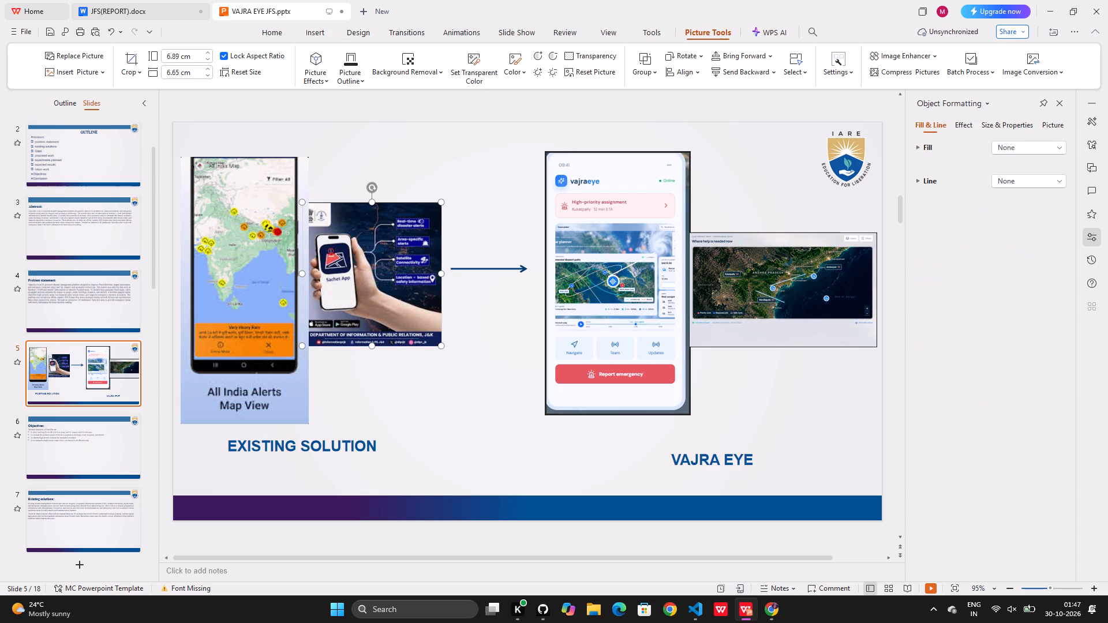
pyautogui.click(350, 62)
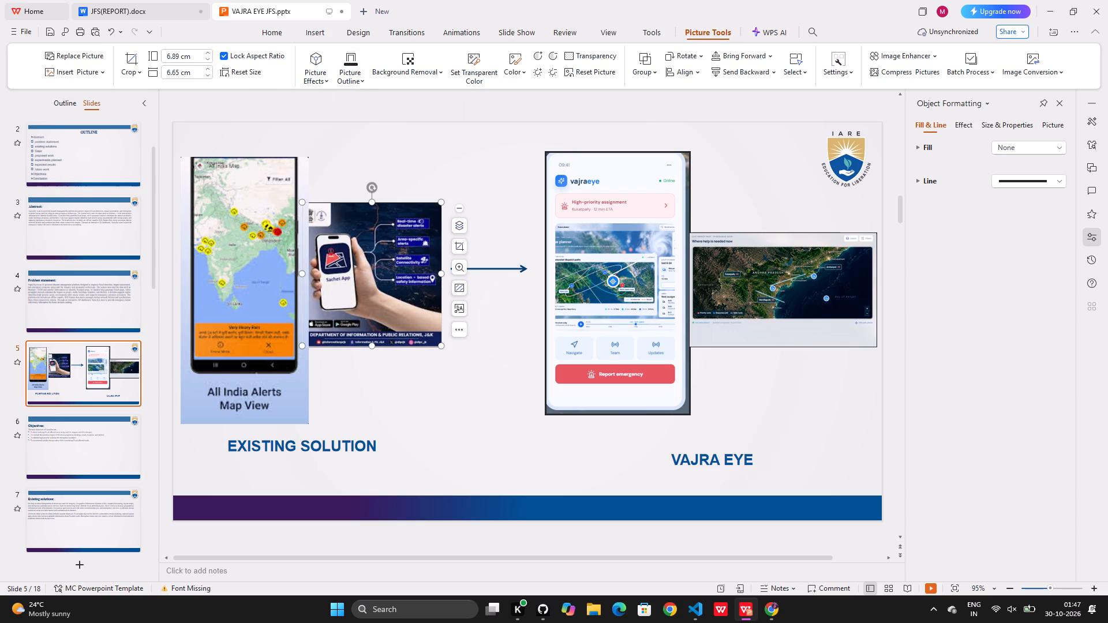
pyautogui.click(282, 265)
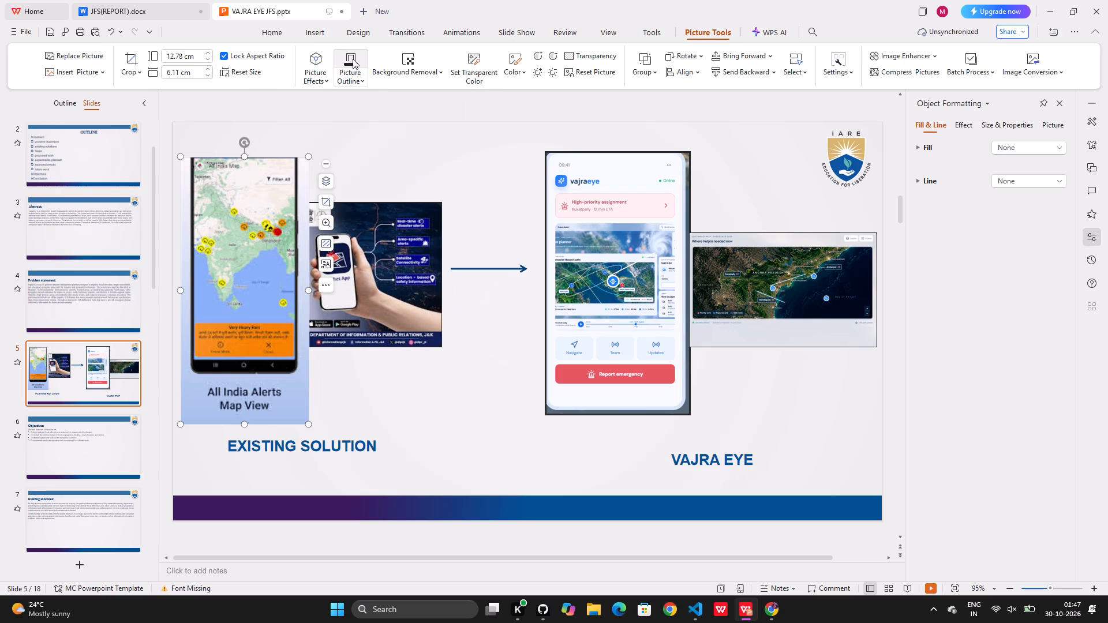
pyautogui.click(353, 59)
pyautogui.click(473, 419)
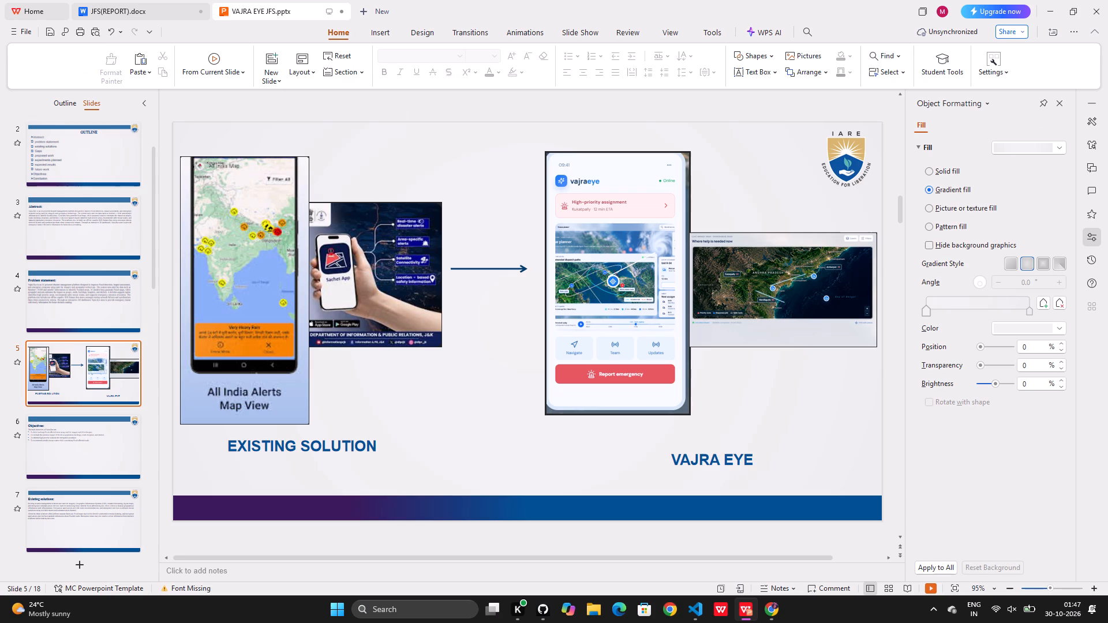
# Extend the EXISTING SOLUTION label to read EXISTING SOLUTION(SACHET), fitted on one line and roughly centred beneath the SACHET pictures.
pyautogui.click(373, 445)
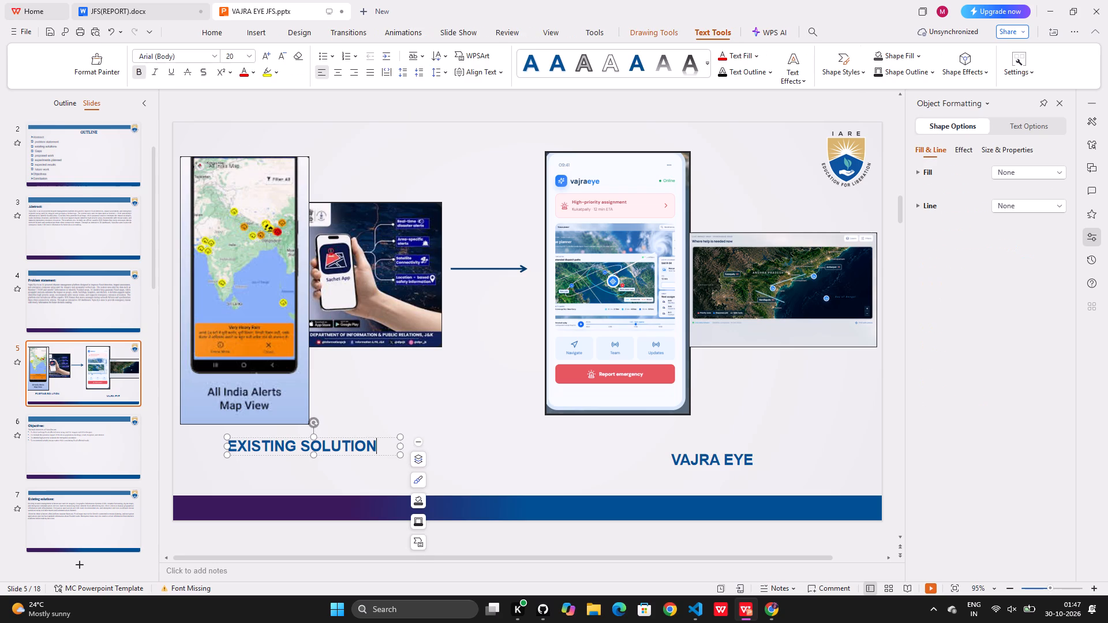
pyautogui.write('()')
pyautogui.press('Left')
pyautogui.write('ACHET')
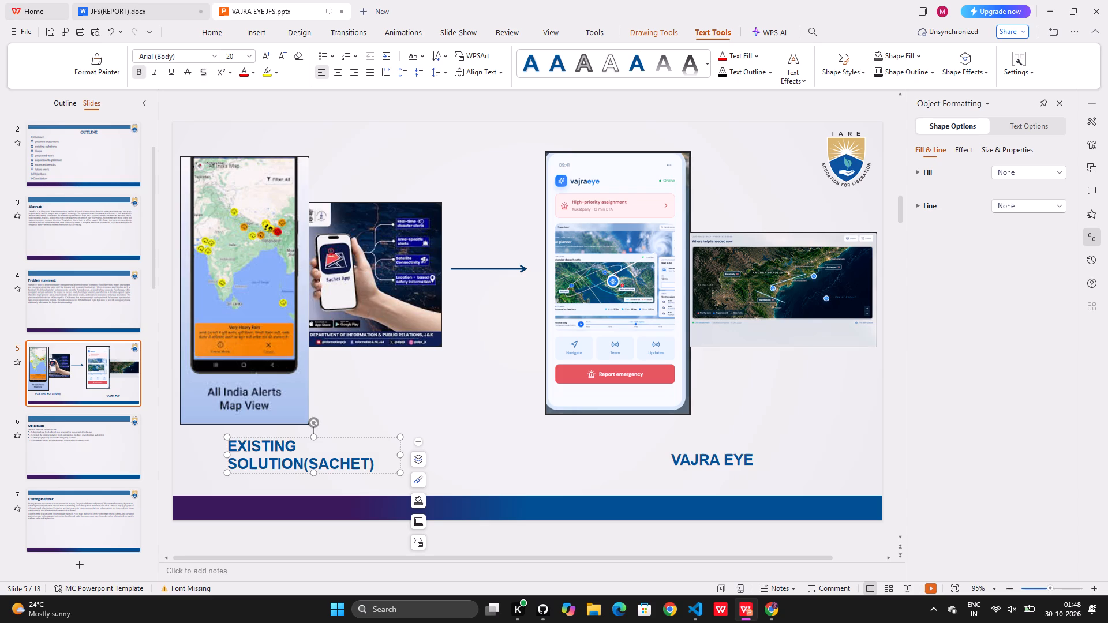
pyautogui.moveTo(229, 453); pyautogui.dragTo(186, 453)
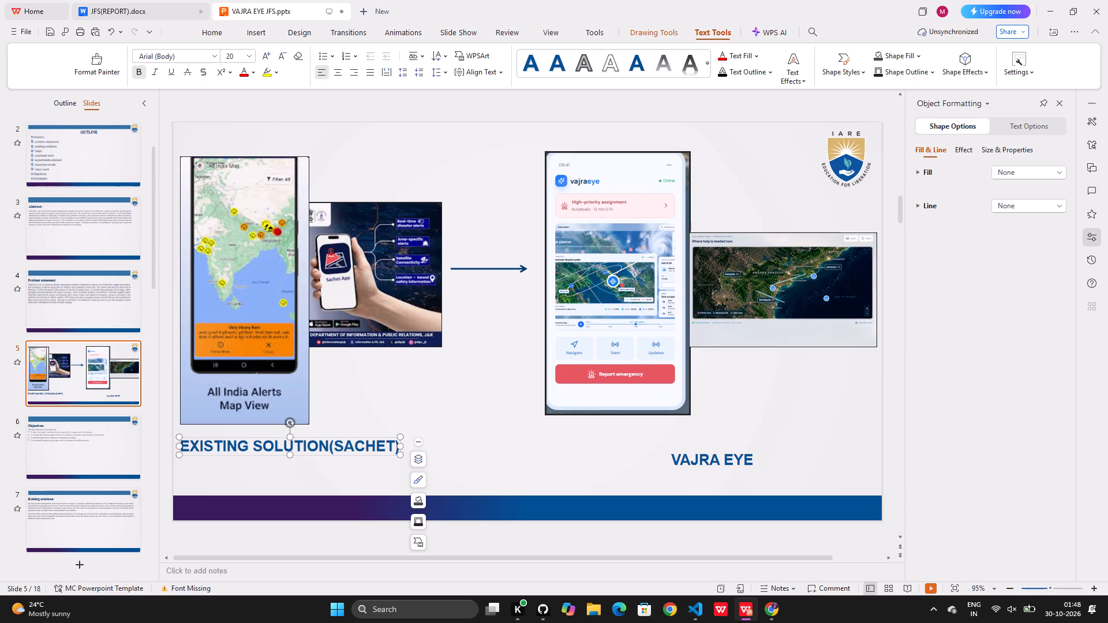
pyautogui.moveTo(368, 438); pyautogui.dragTo(394, 440)
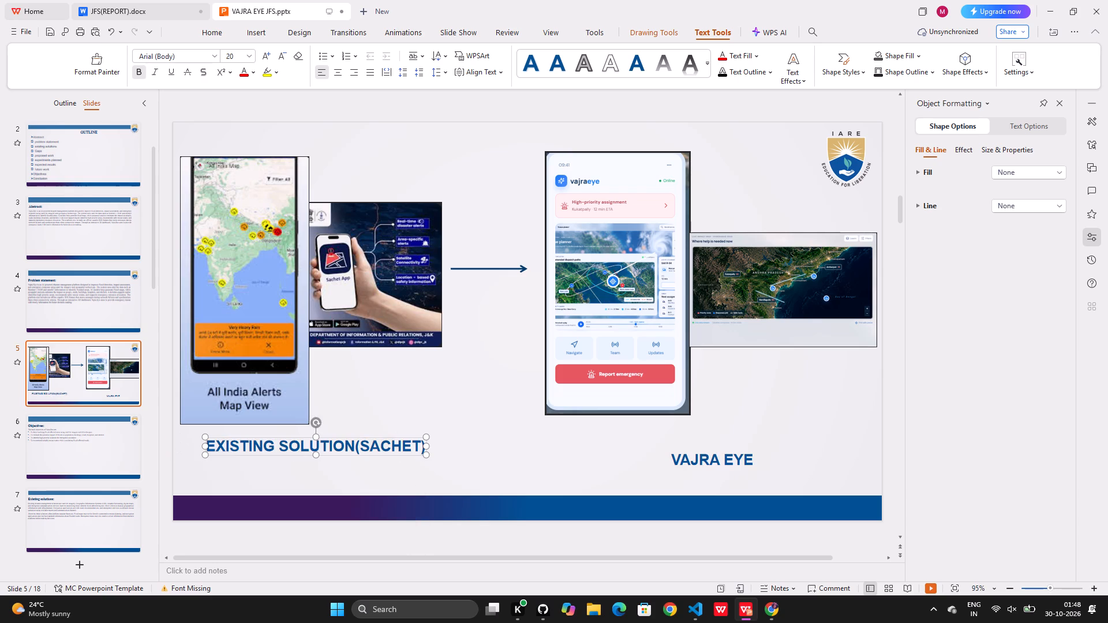
pyautogui.click(357, 487)
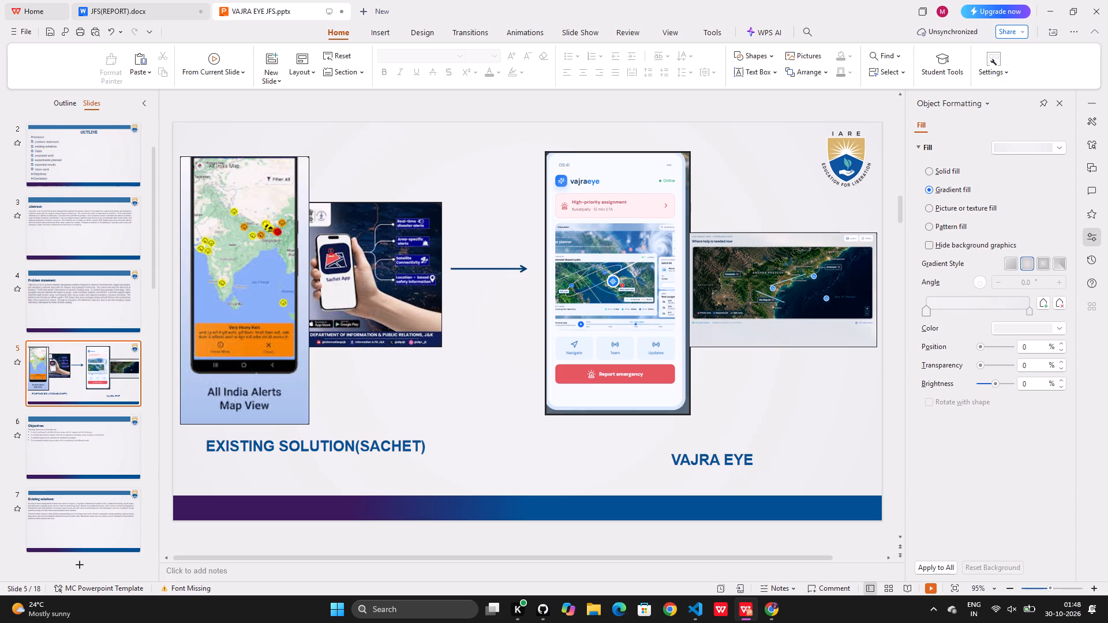
# Move the VAJRA EYE label up and left, beneath the Vajra Eye pictures and nearly level with the EXISTING SOLUTION(SACHET) label.
pyautogui.click(694, 453)
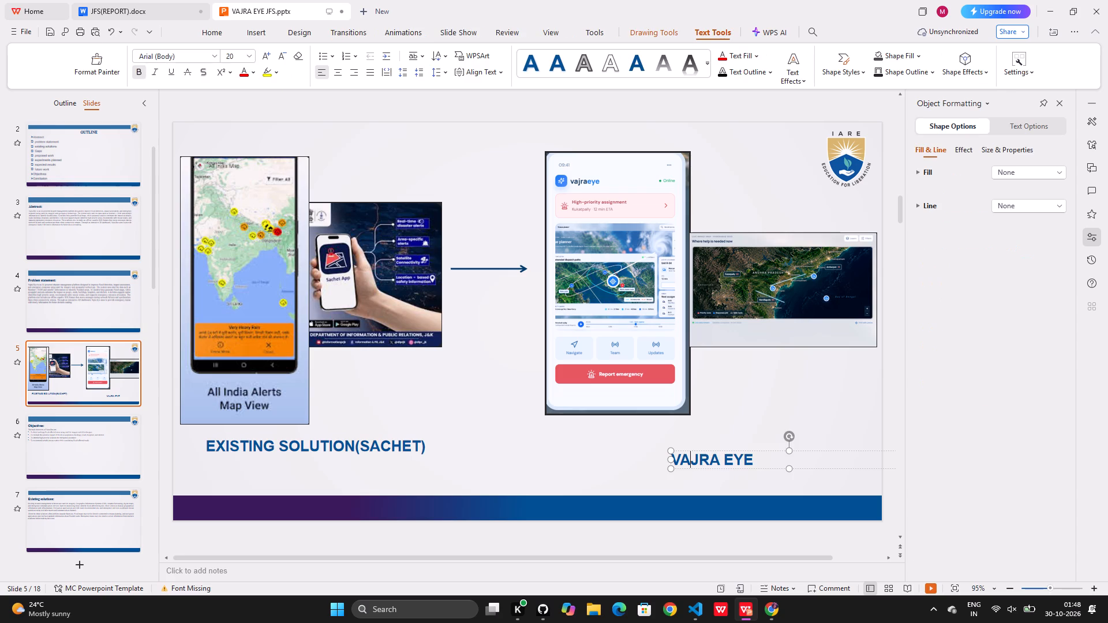
pyautogui.moveTo(692, 450); pyautogui.dragTo(653, 430)
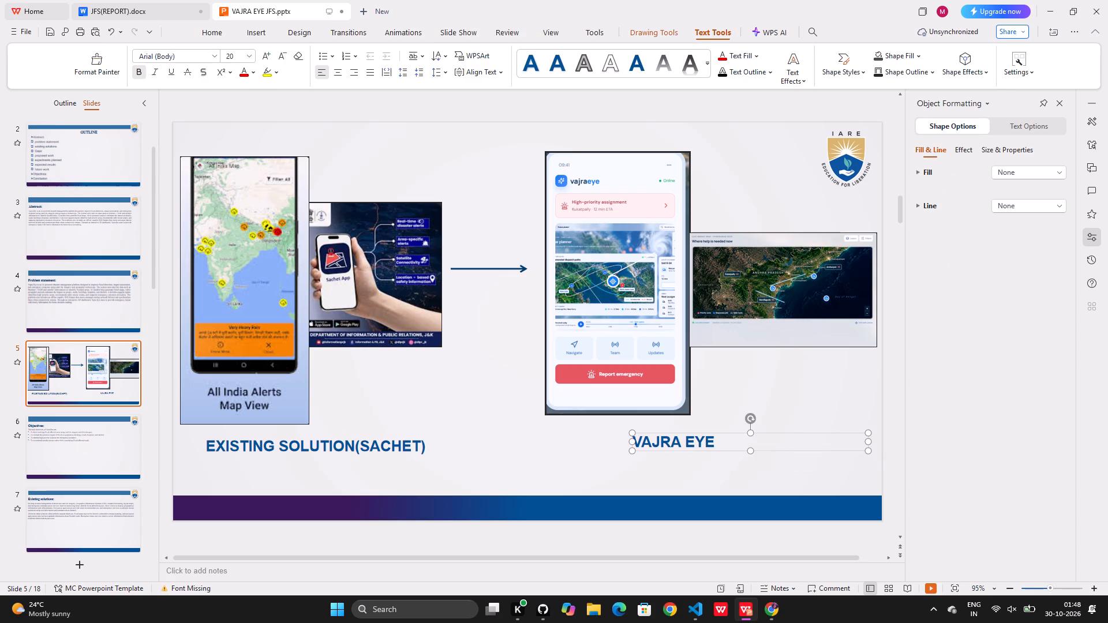
pyautogui.moveTo(662, 434); pyautogui.dragTo(673, 433)
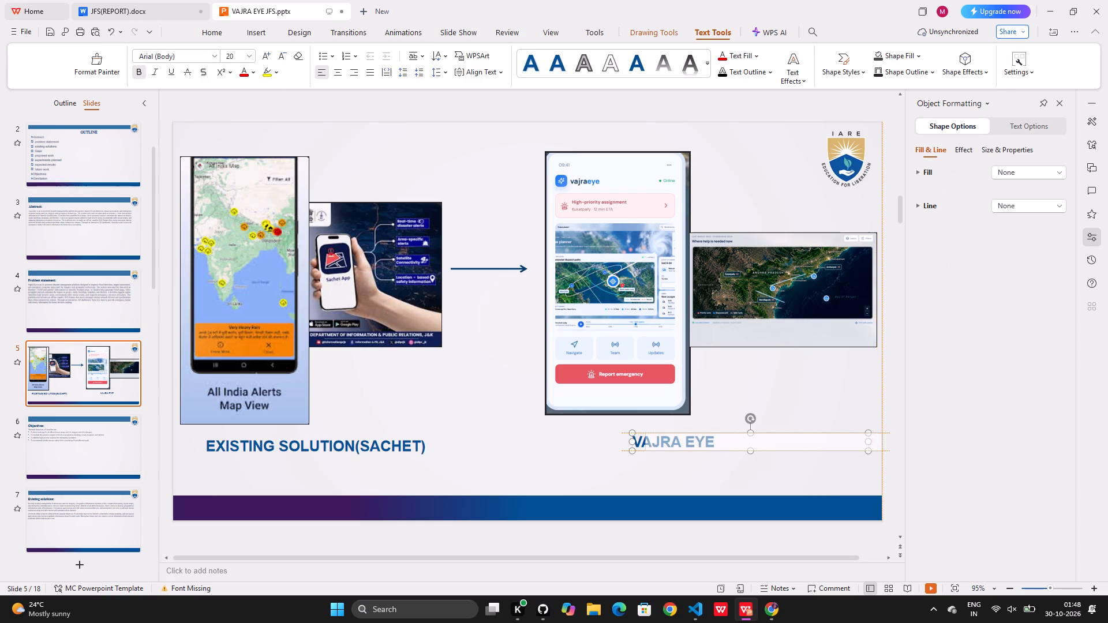
pyautogui.moveTo(673, 433); pyautogui.dragTo(675, 428)
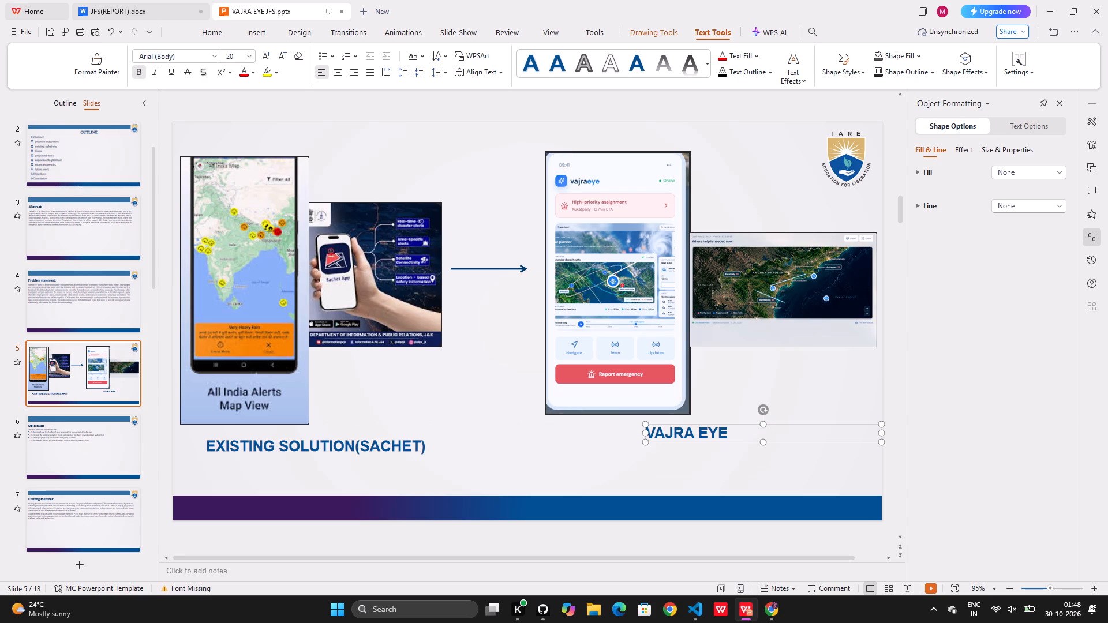
pyautogui.moveTo(669, 443); pyautogui.dragTo(665, 448)
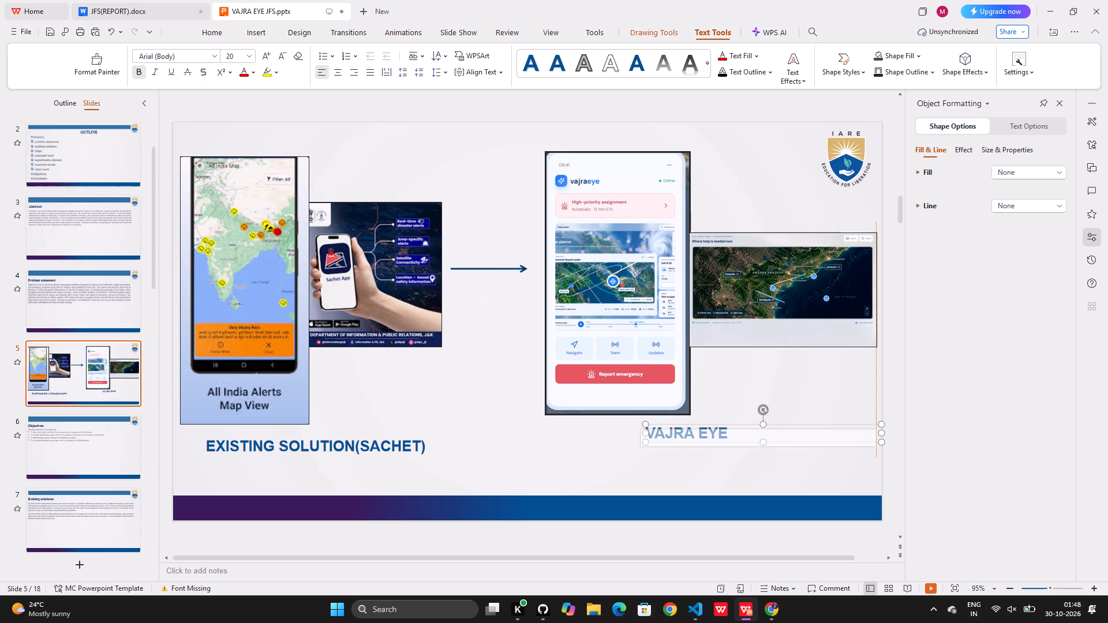
pyautogui.moveTo(665, 448); pyautogui.dragTo(665, 449)
pyautogui.click(657, 468)
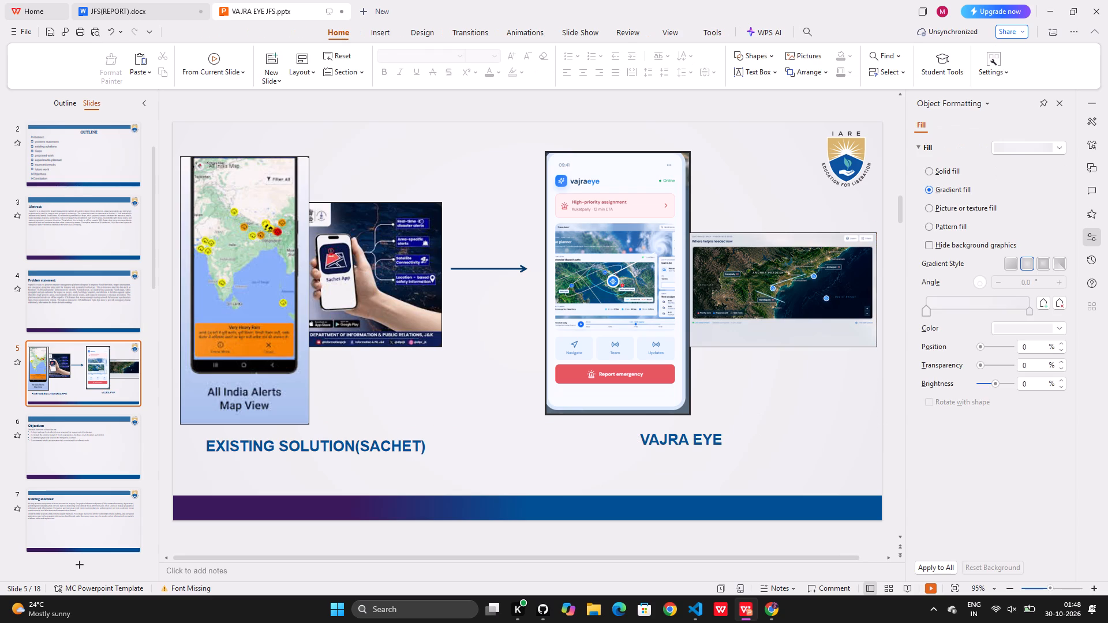
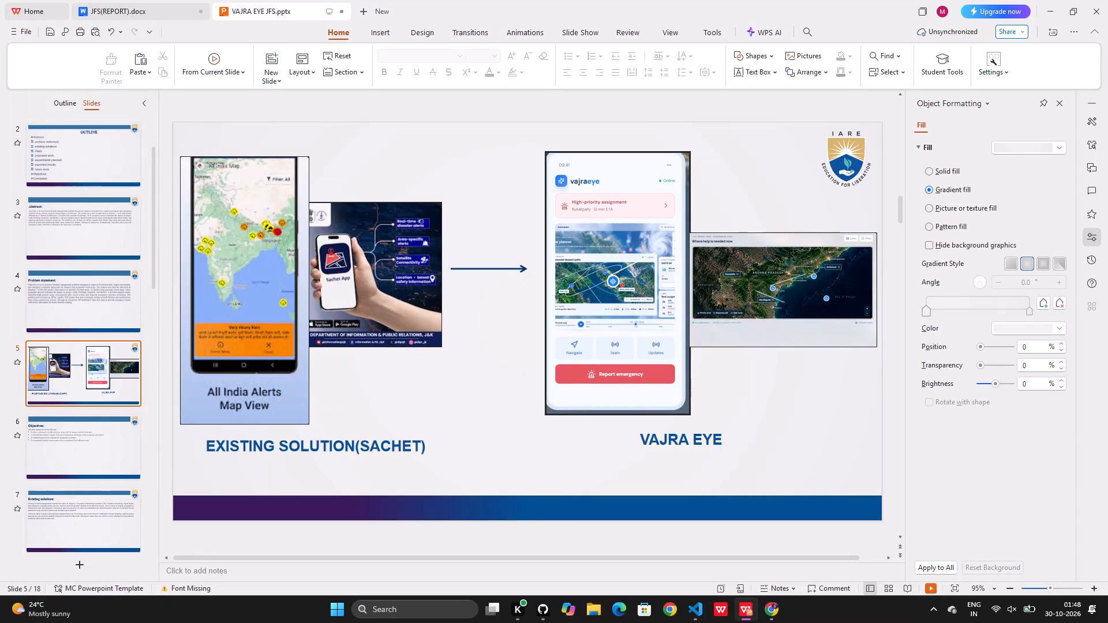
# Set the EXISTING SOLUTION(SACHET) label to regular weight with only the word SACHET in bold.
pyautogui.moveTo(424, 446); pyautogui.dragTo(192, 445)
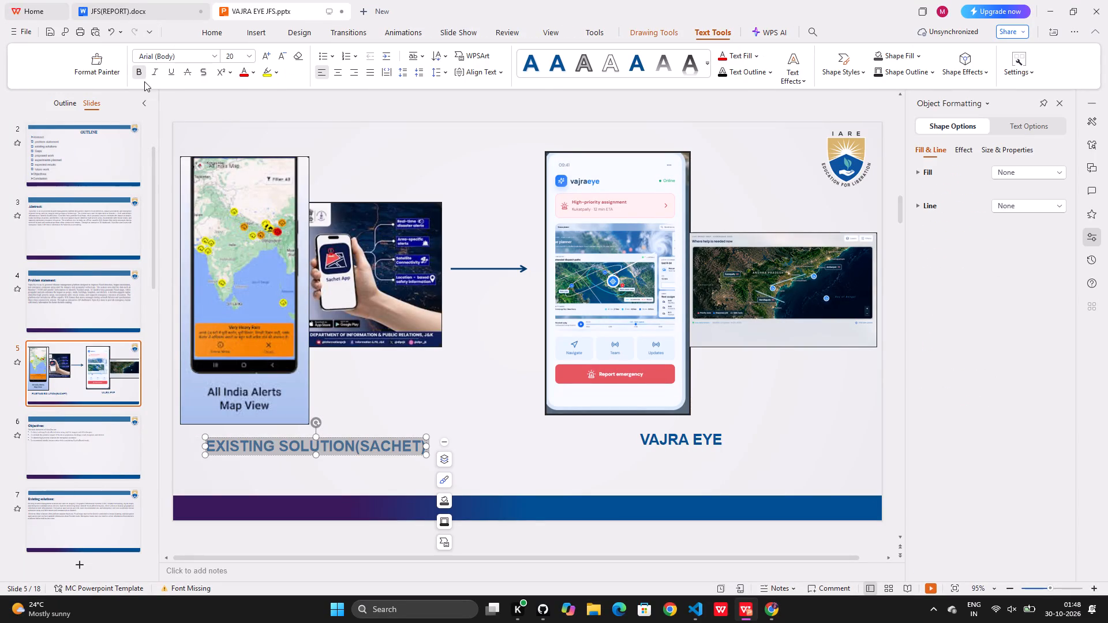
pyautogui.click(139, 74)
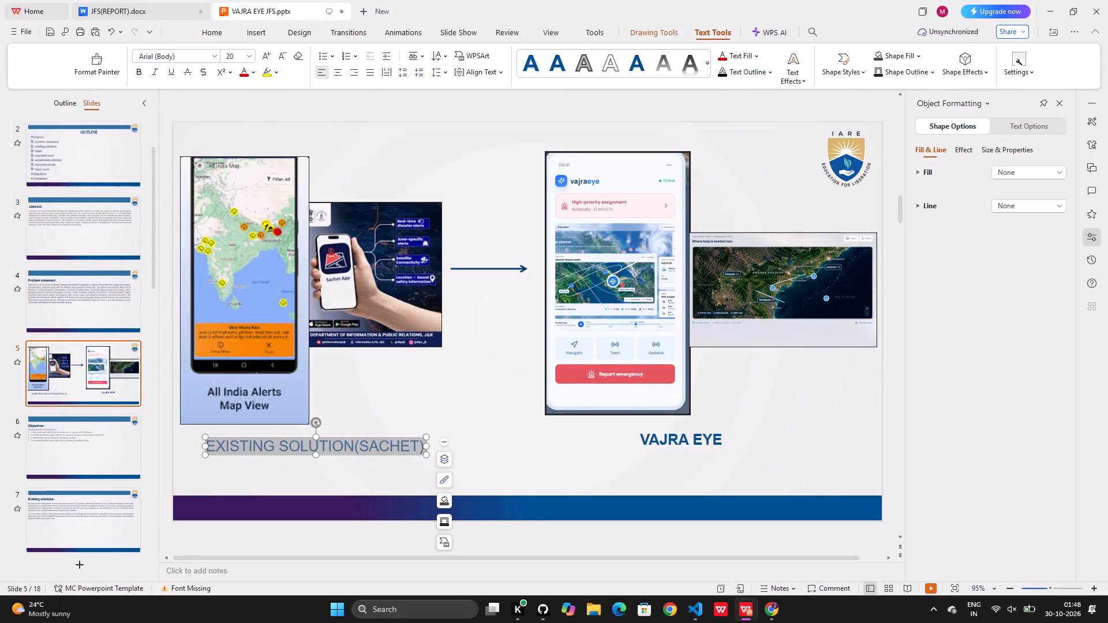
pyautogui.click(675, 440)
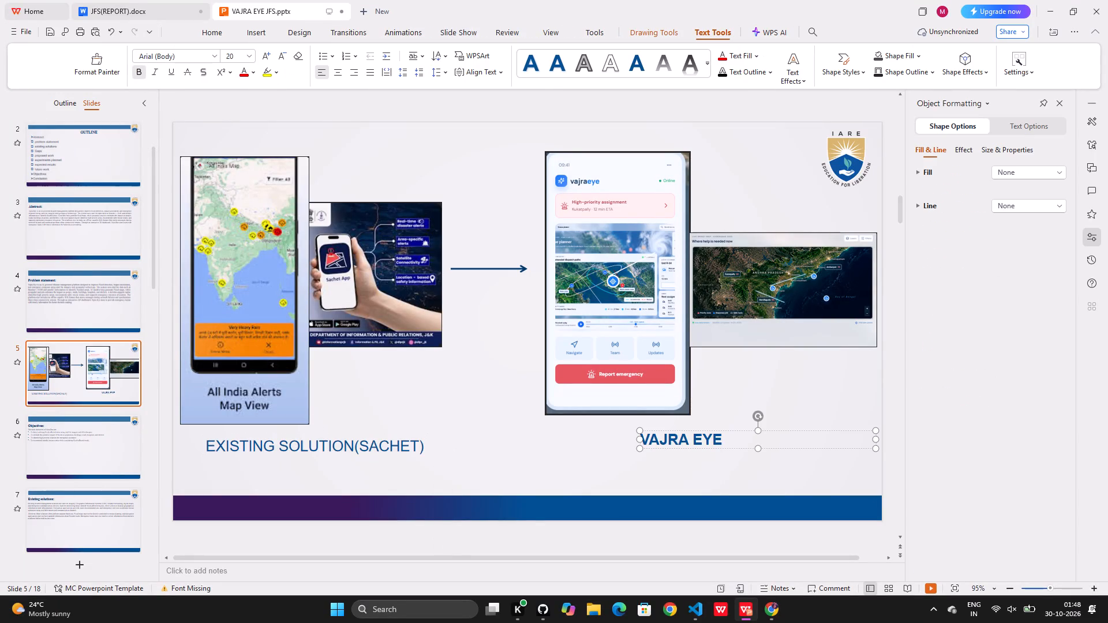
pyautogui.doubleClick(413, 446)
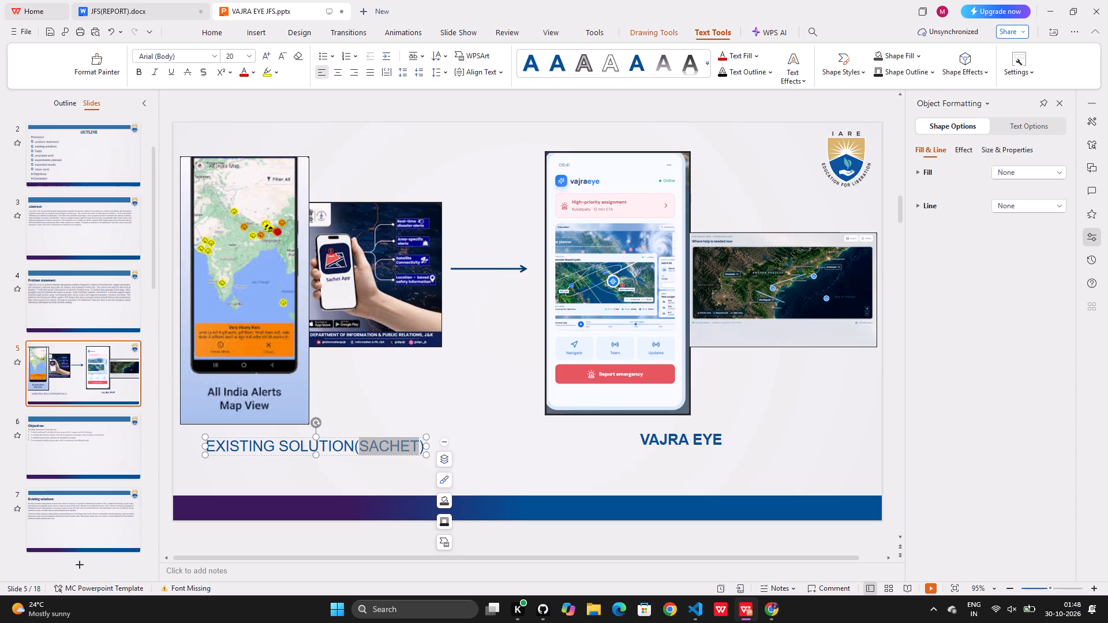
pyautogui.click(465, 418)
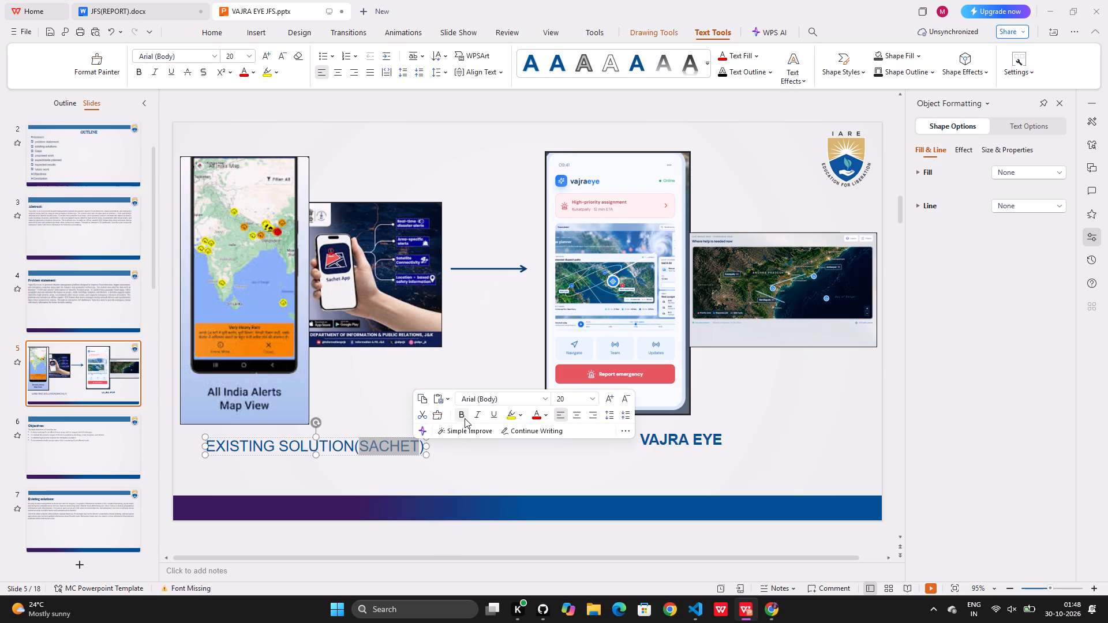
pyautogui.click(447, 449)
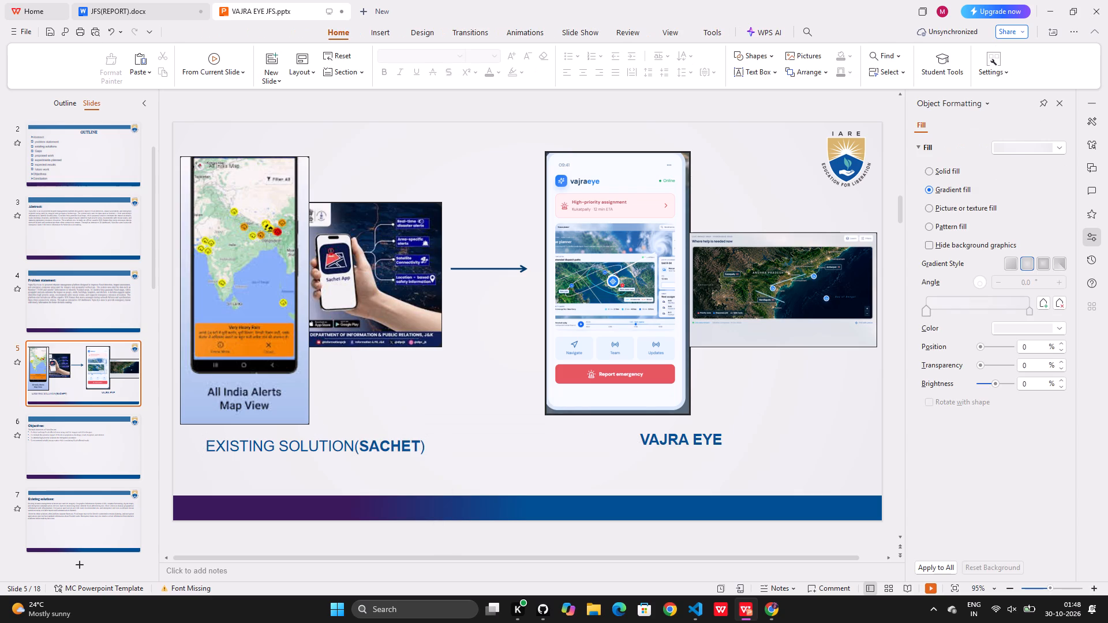
# Make the whole EXISTING SOLUTION(SACHET) label bold and set its font to Times New Roman.
pyautogui.click(424, 450)
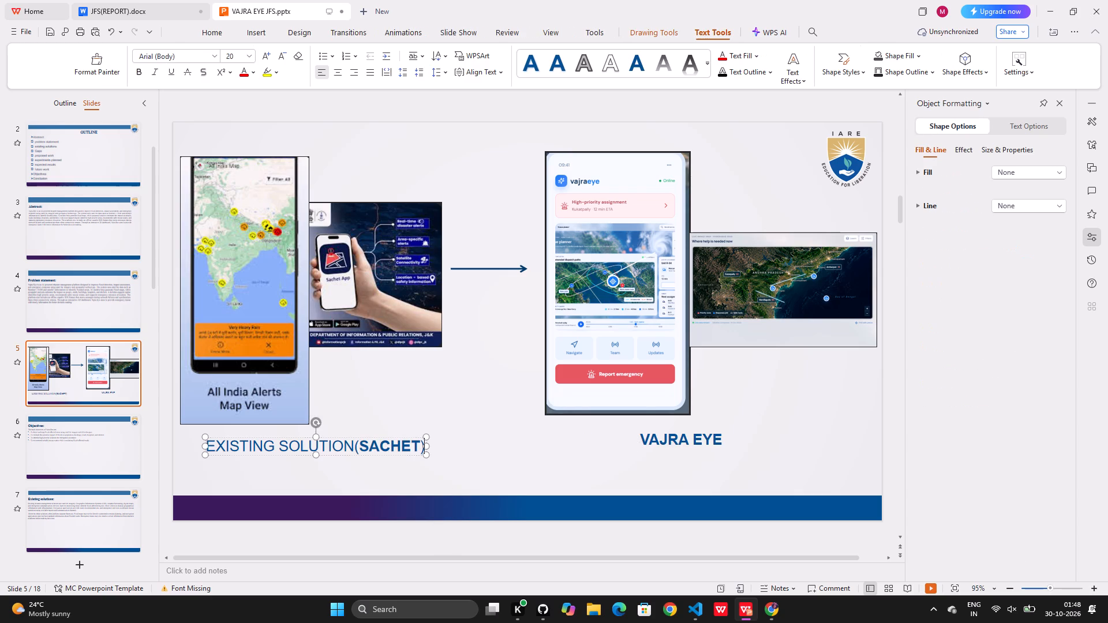
pyautogui.moveTo(424, 450); pyautogui.dragTo(209, 444)
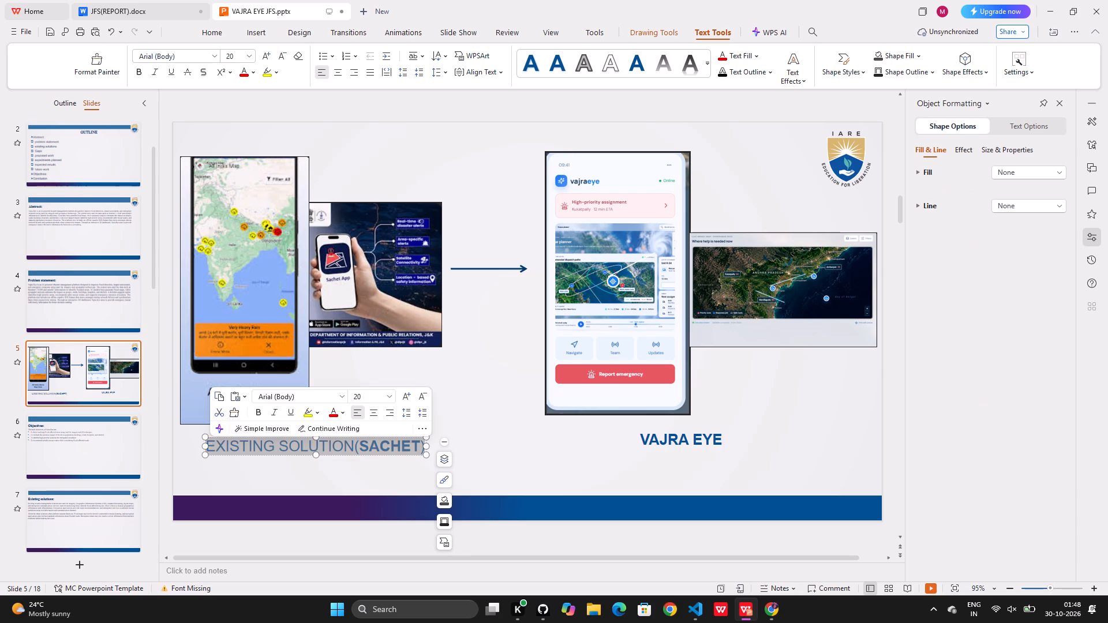
pyautogui.click(145, 77)
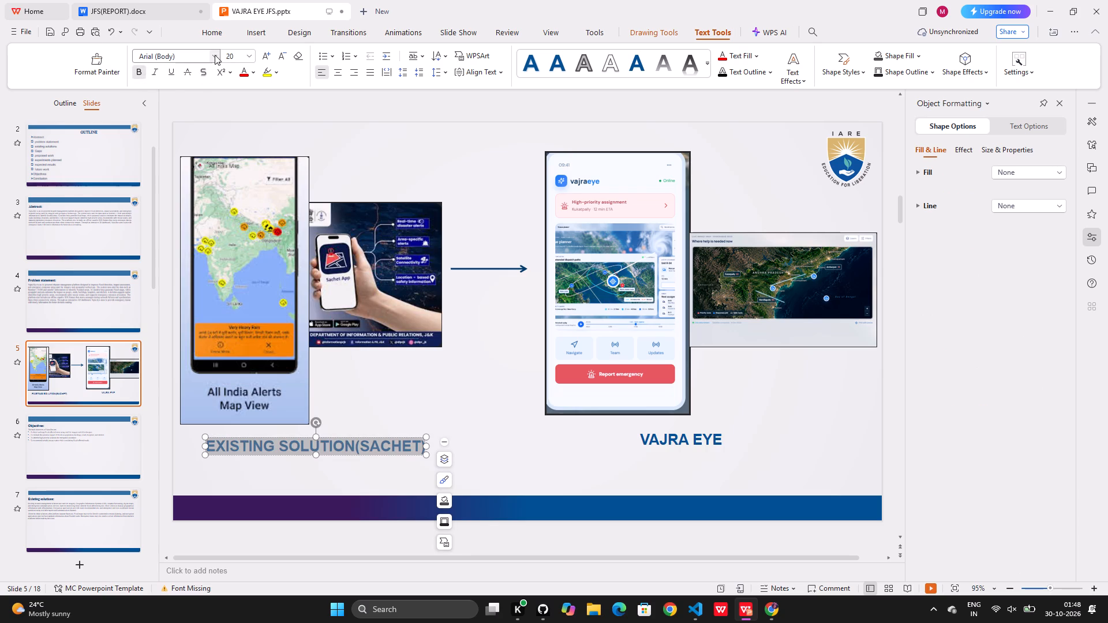
pyautogui.click(215, 55)
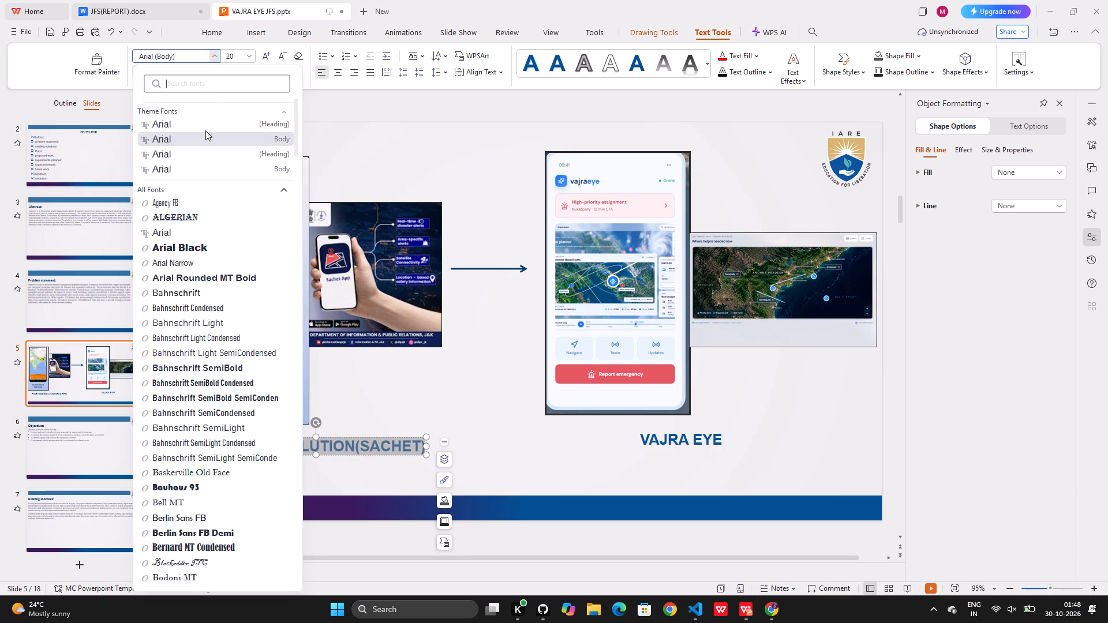
pyautogui.write('TIME')
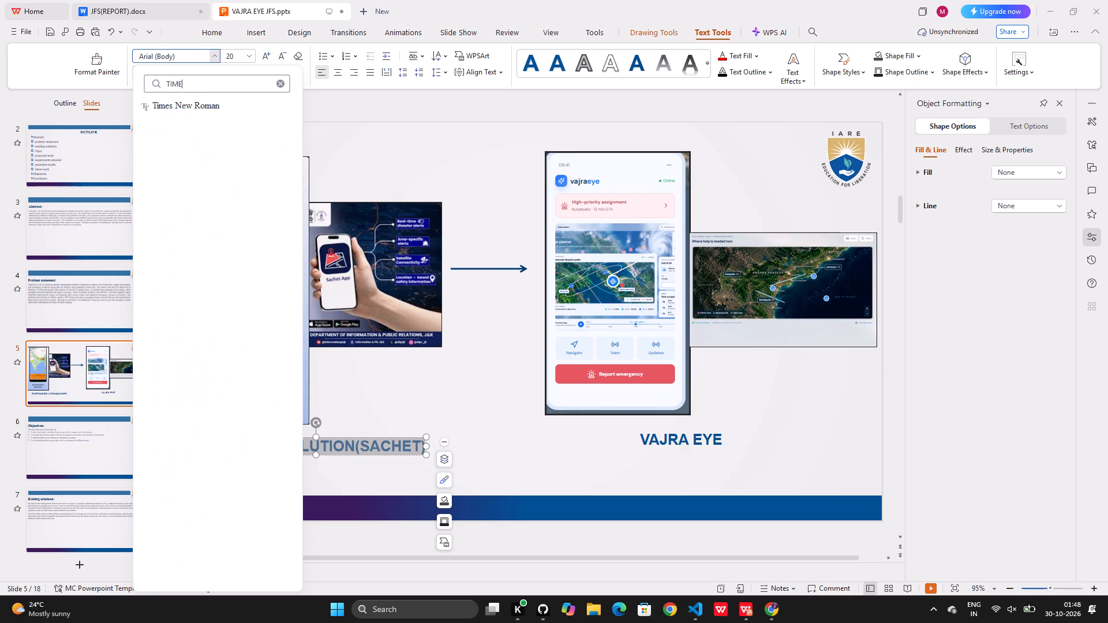
pyautogui.click(212, 106)
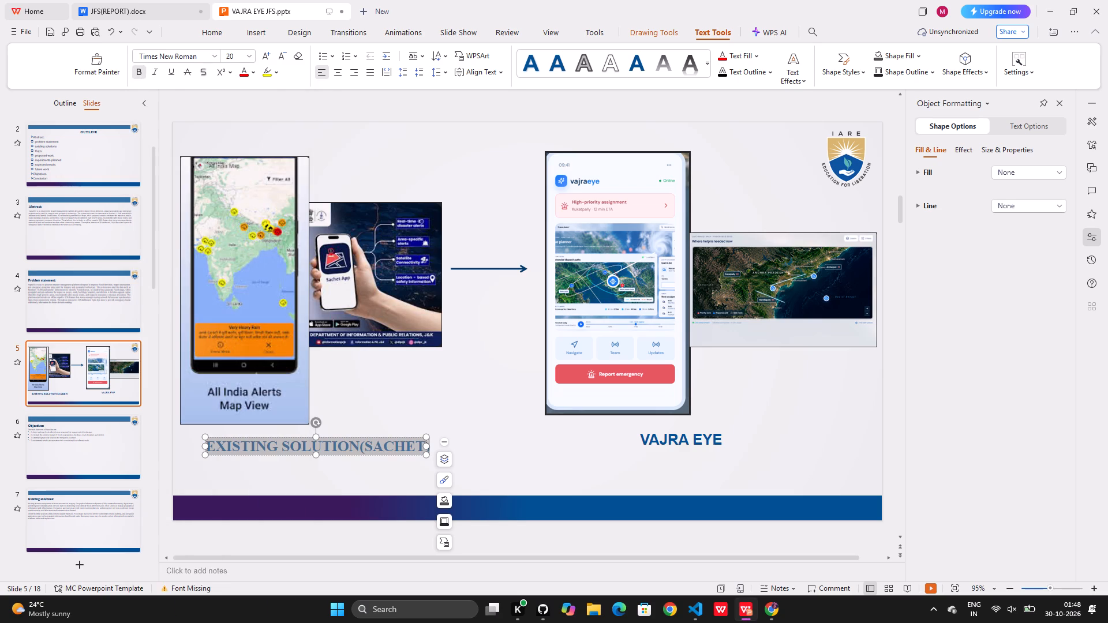
pyautogui.click(581, 436)
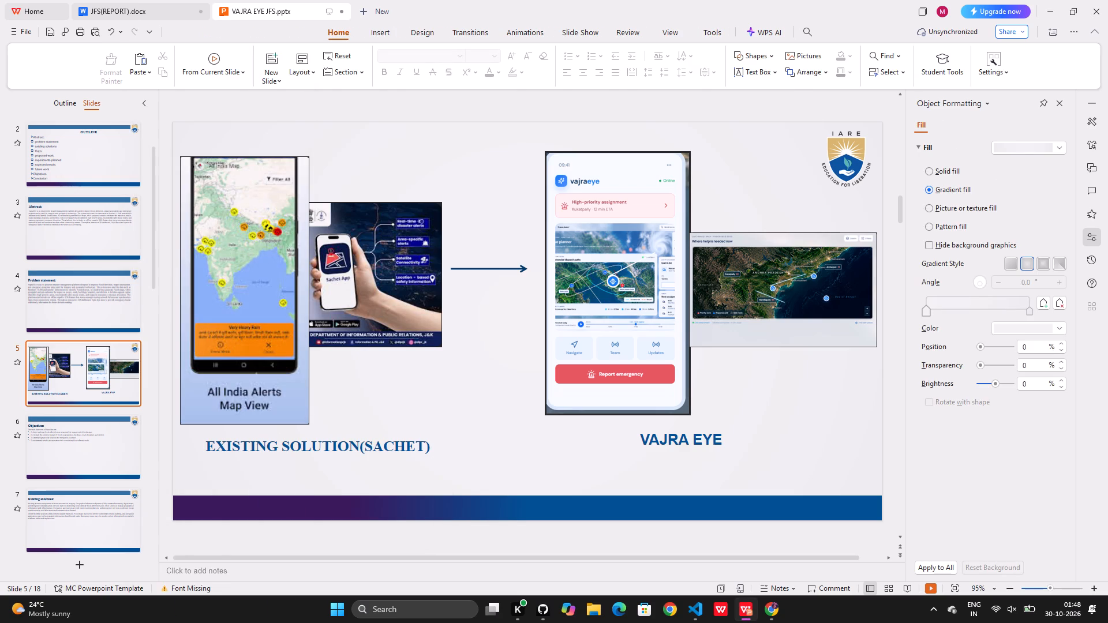
# Select the full text of the VAJRA EYE label for font formatting.
pyautogui.moveTo(718, 439); pyautogui.dragTo(644, 452)
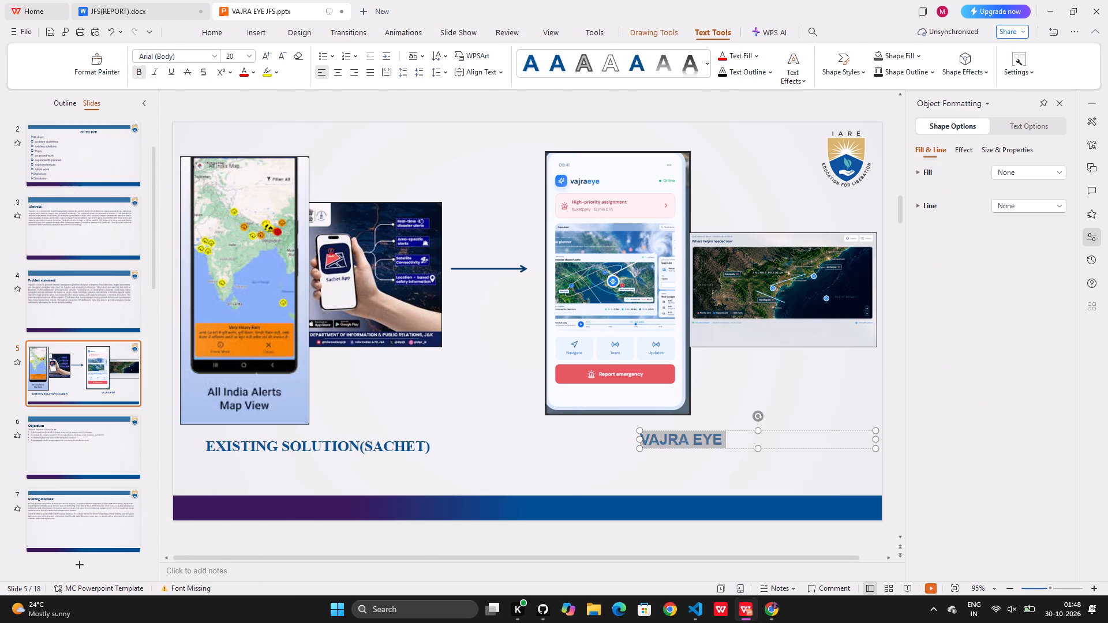
pyautogui.moveTo(644, 452); pyautogui.dragTo(643, 452)
# Set the font of the selected VAJRA EYE label to Times New Roman and deselect the label.
pyautogui.click(219, 57)
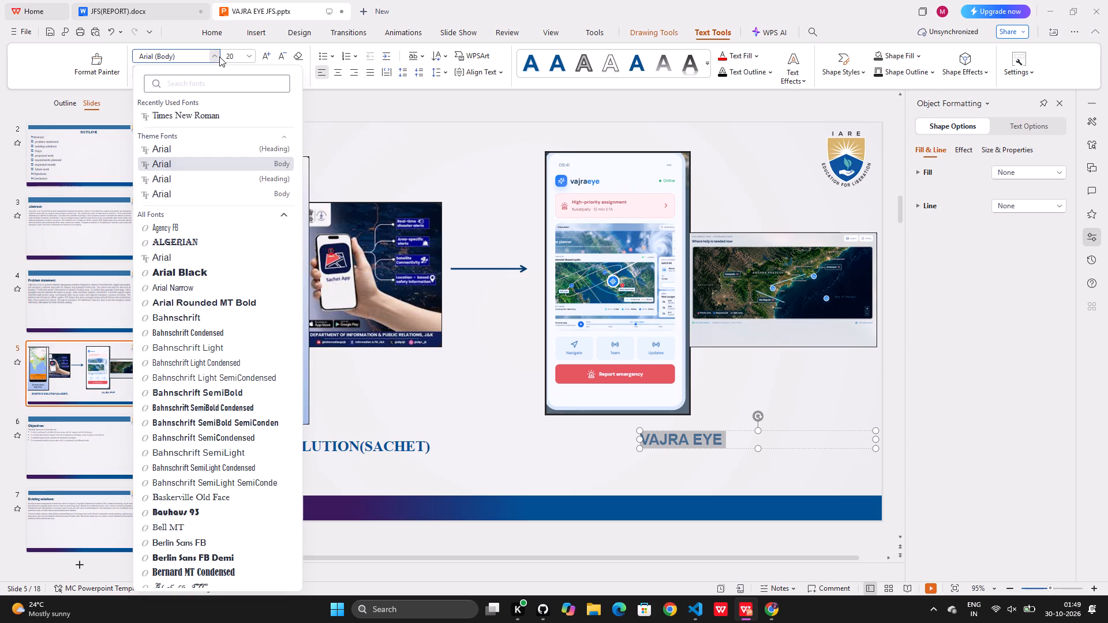
pyautogui.click(208, 112)
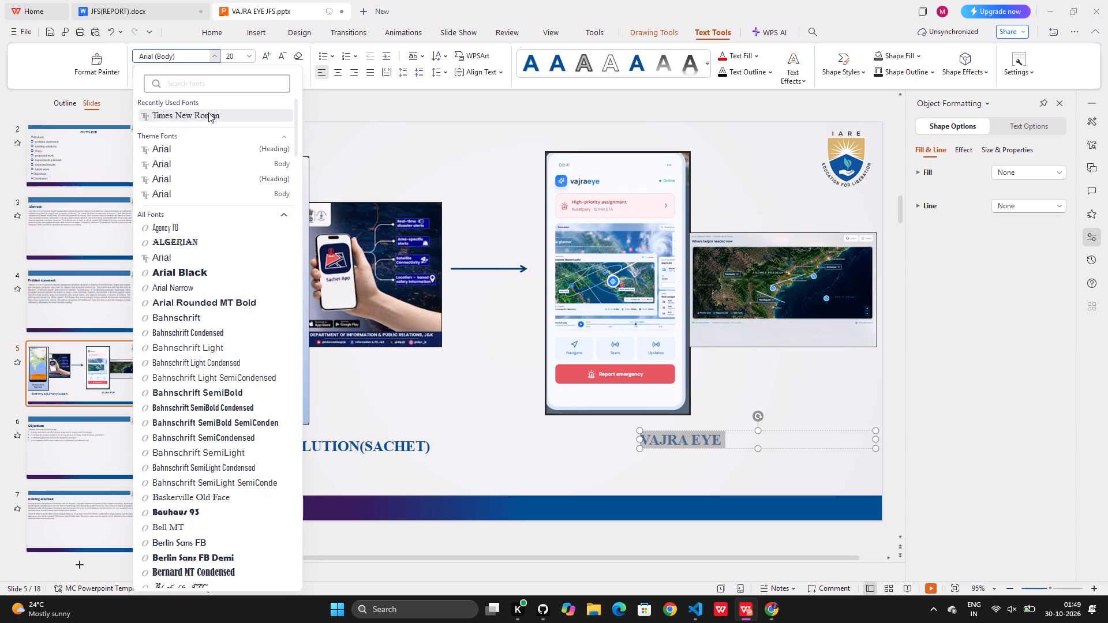
pyautogui.click(500, 209)
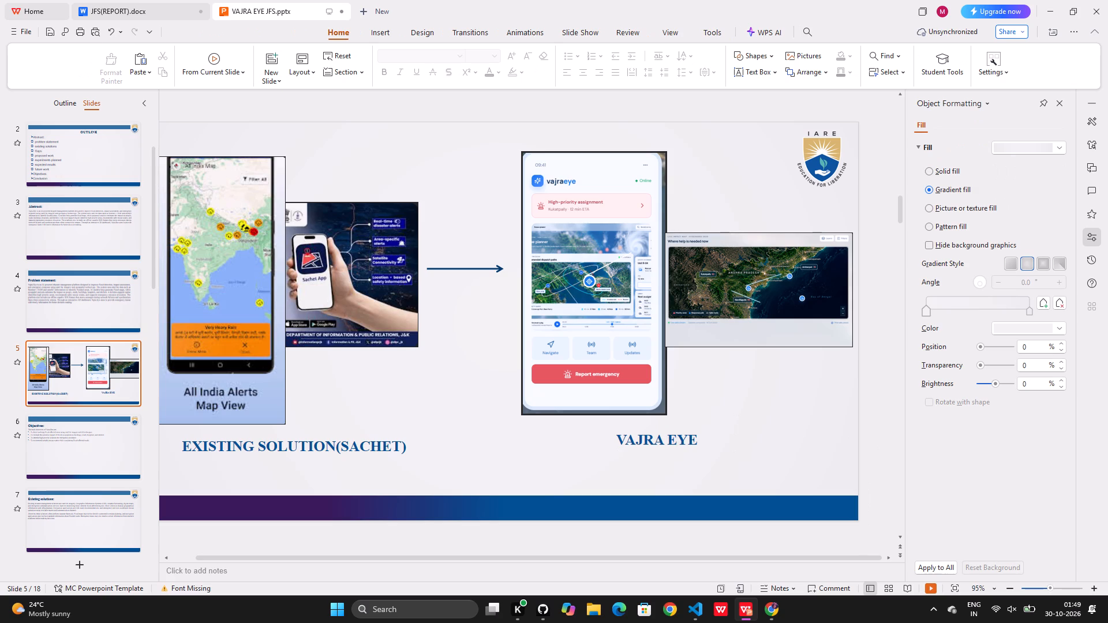
# Switch to Google Chrome and open a new tab, starting an address or search entry with "M".
pyautogui.click(778, 613)
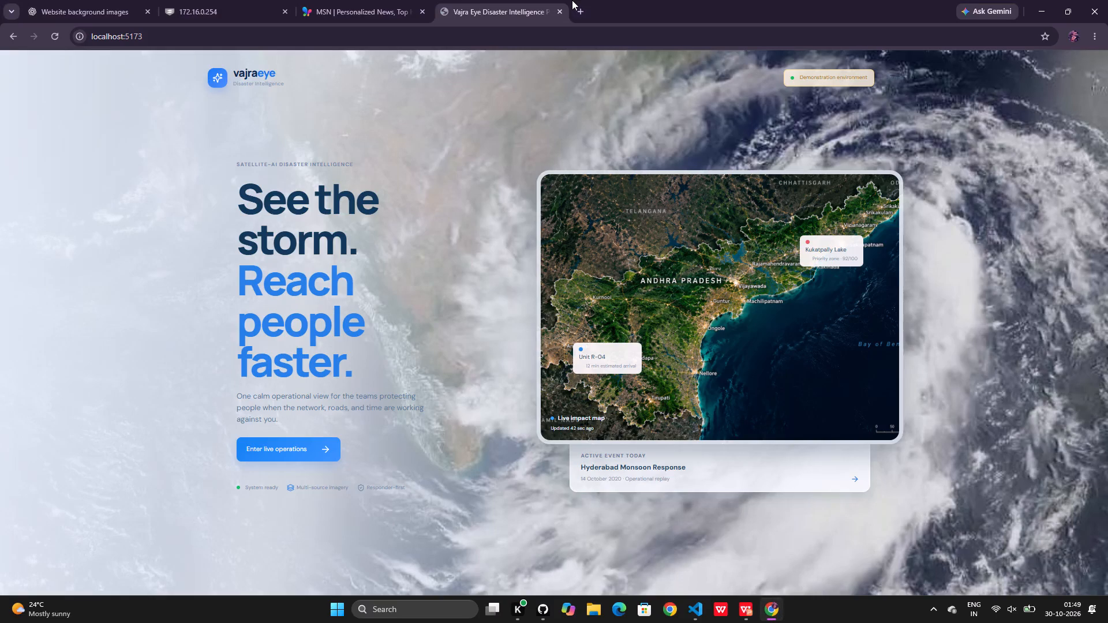
pyautogui.click(578, 7)
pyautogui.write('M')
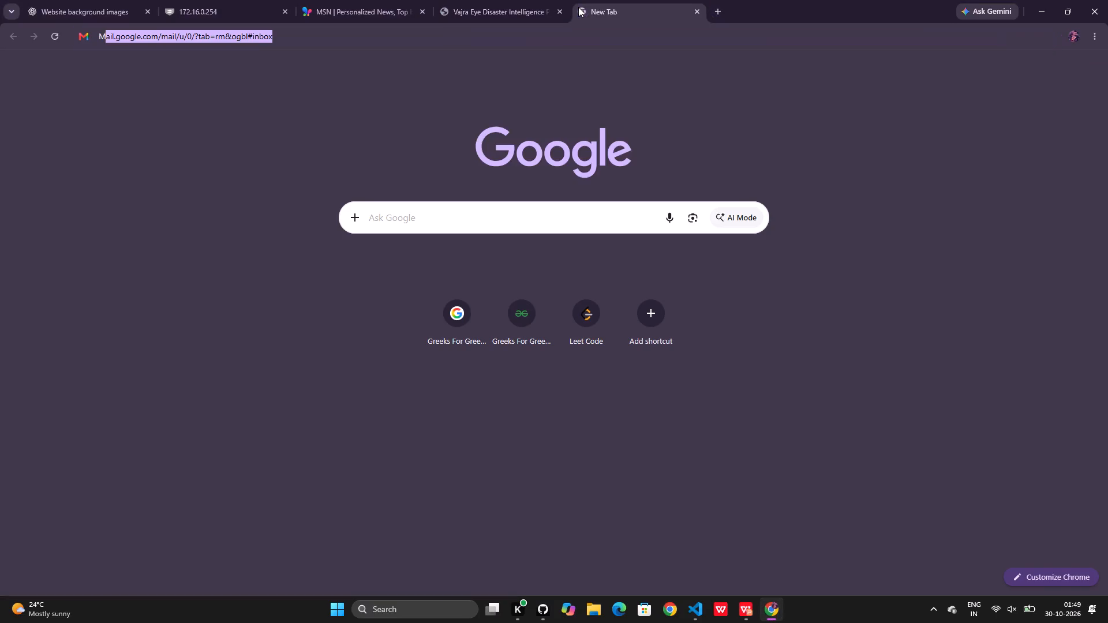
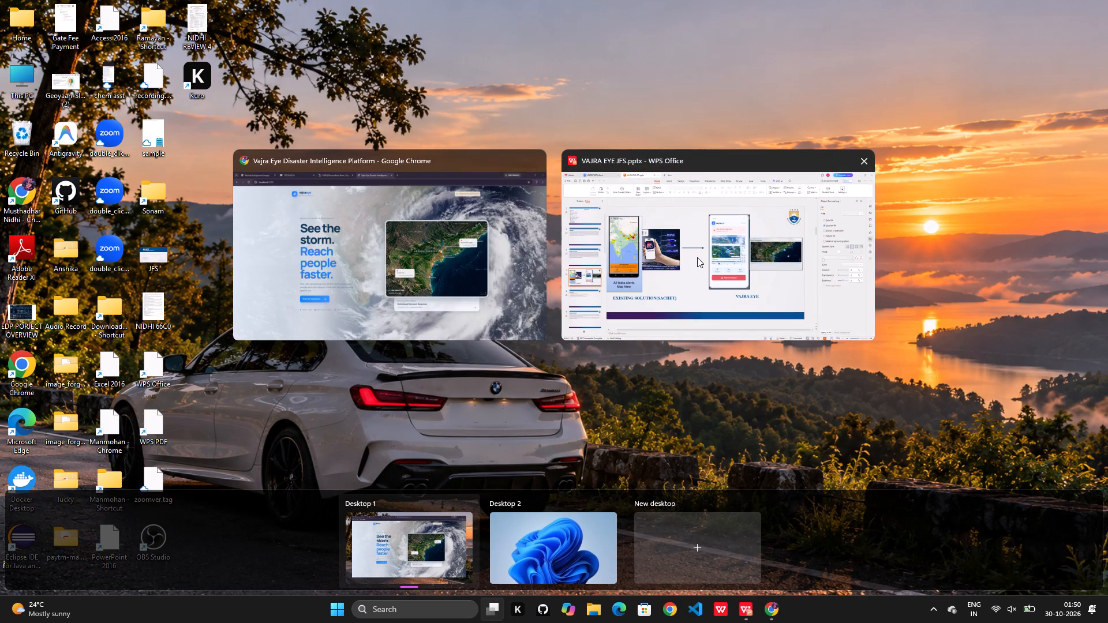
# Enter live operations on the Vajra Eye site in Chrome, examine the Command center page down to its bottom, and close the browser.
pyautogui.click(699, 257)
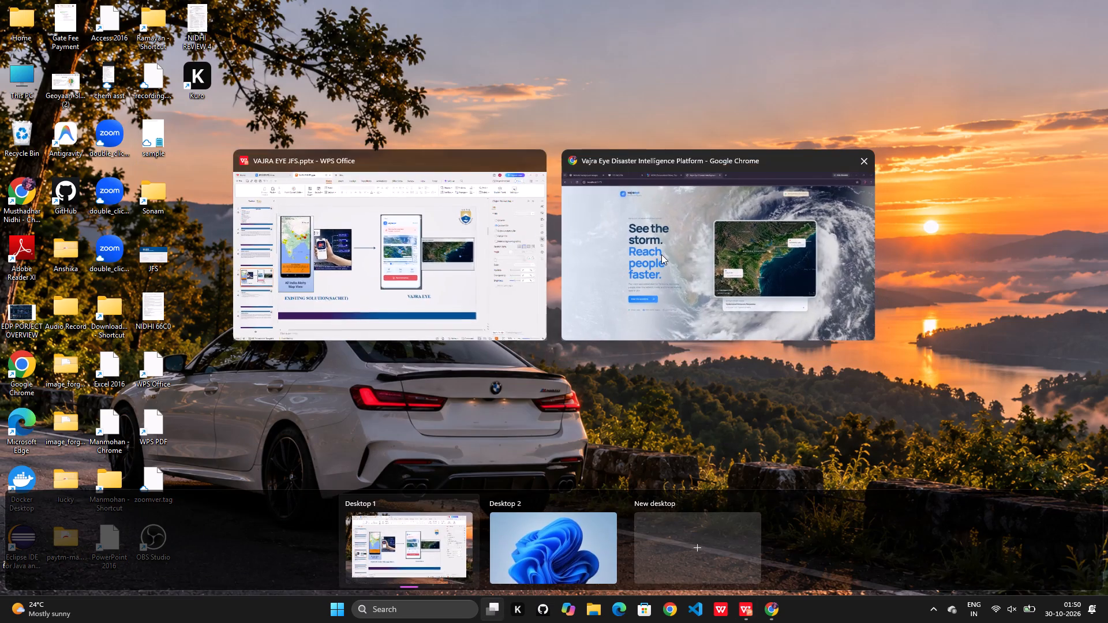
pyautogui.click(661, 254)
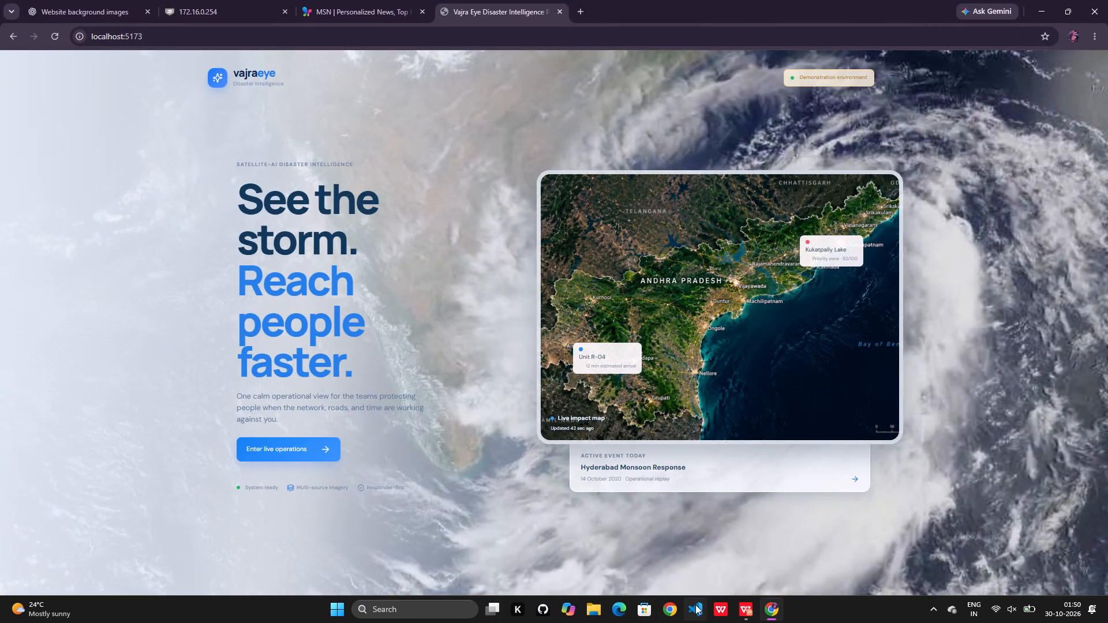
pyautogui.click(695, 605)
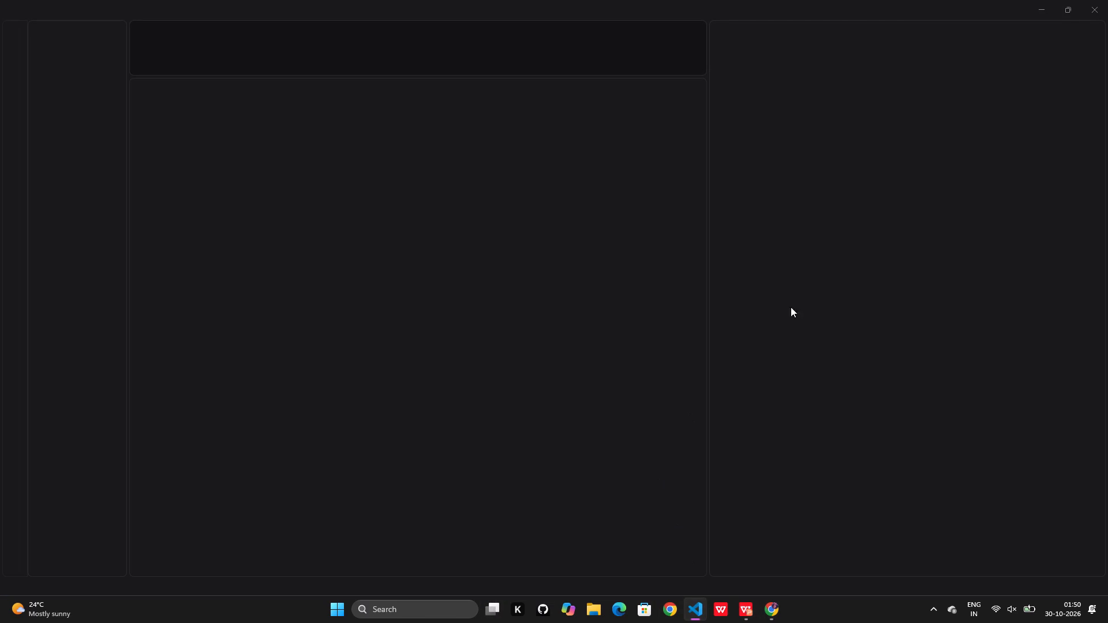
pyautogui.click(764, 616)
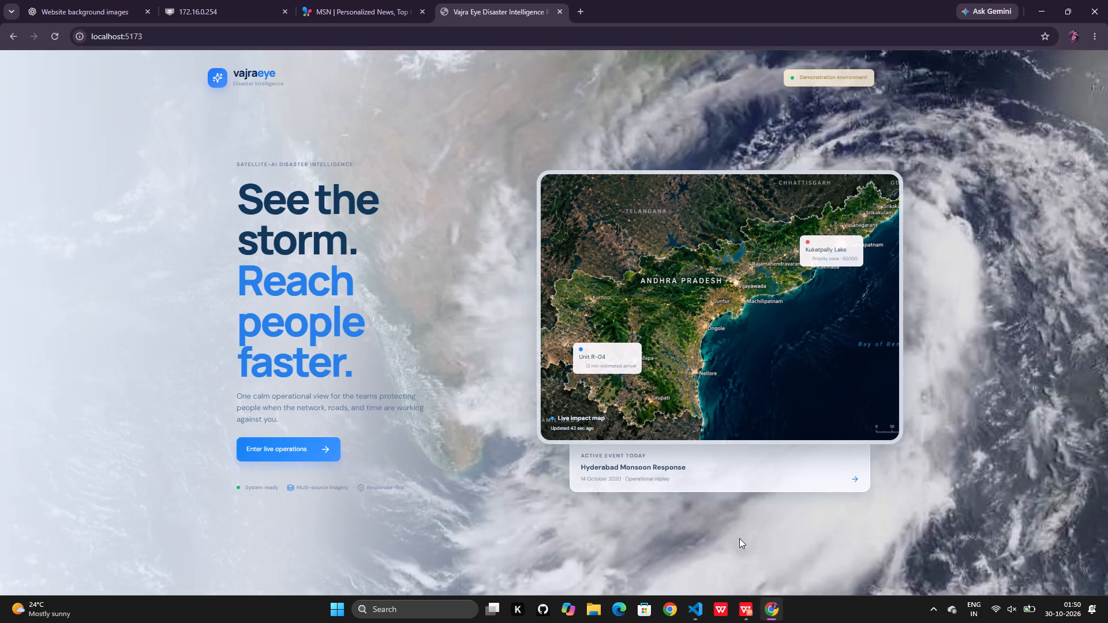
pyautogui.click(315, 455)
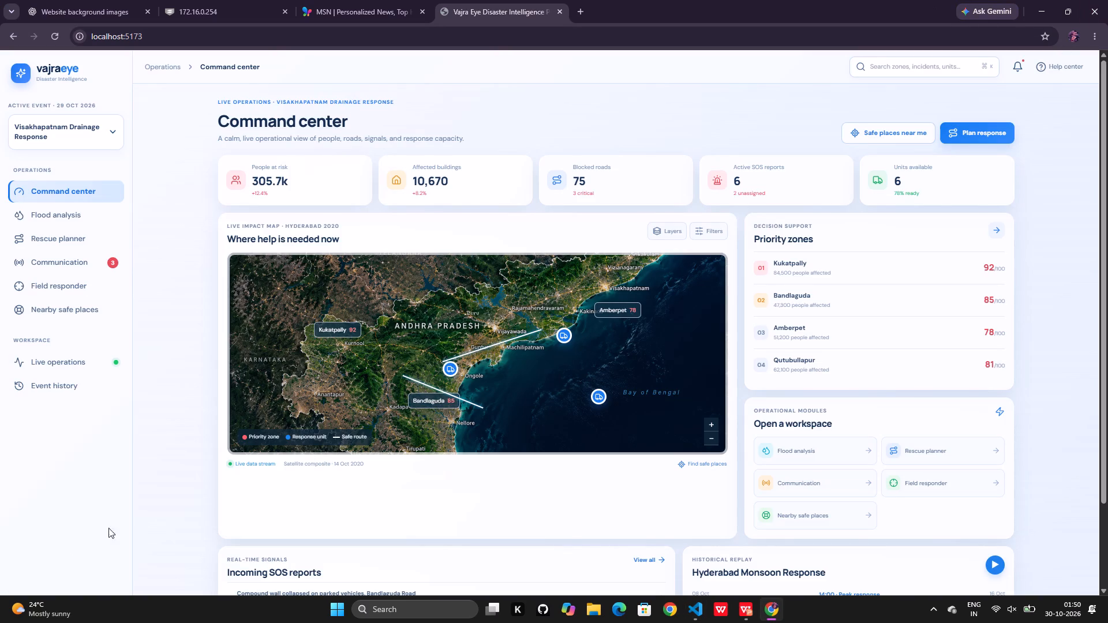
pyautogui.scroll(-1, 73, 534)
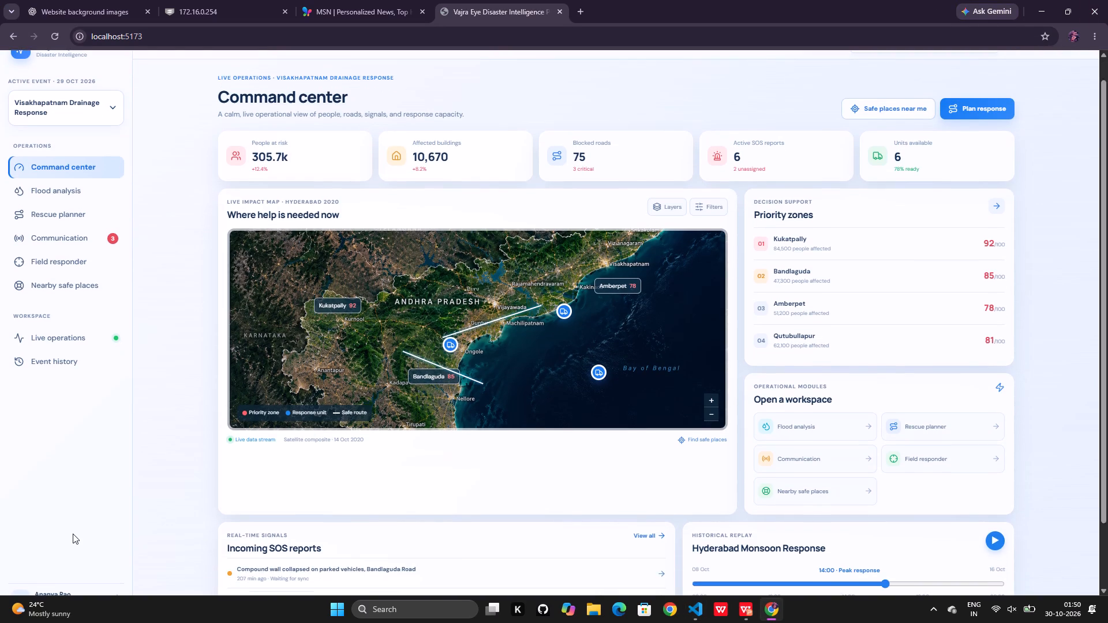
pyautogui.scroll(-4, 74, 522)
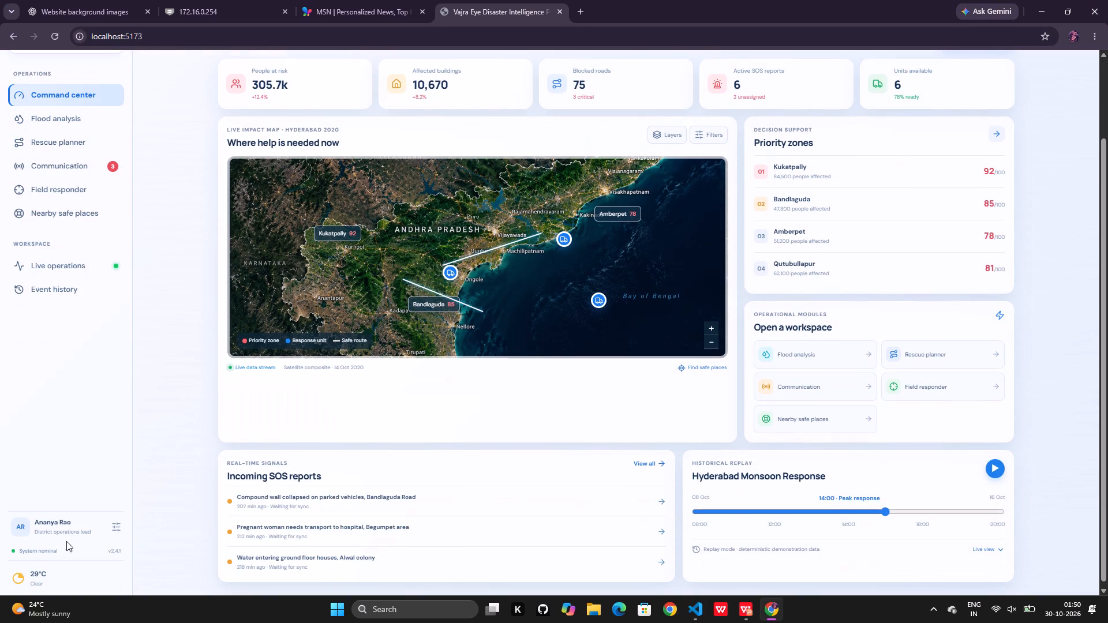
pyautogui.click(119, 525)
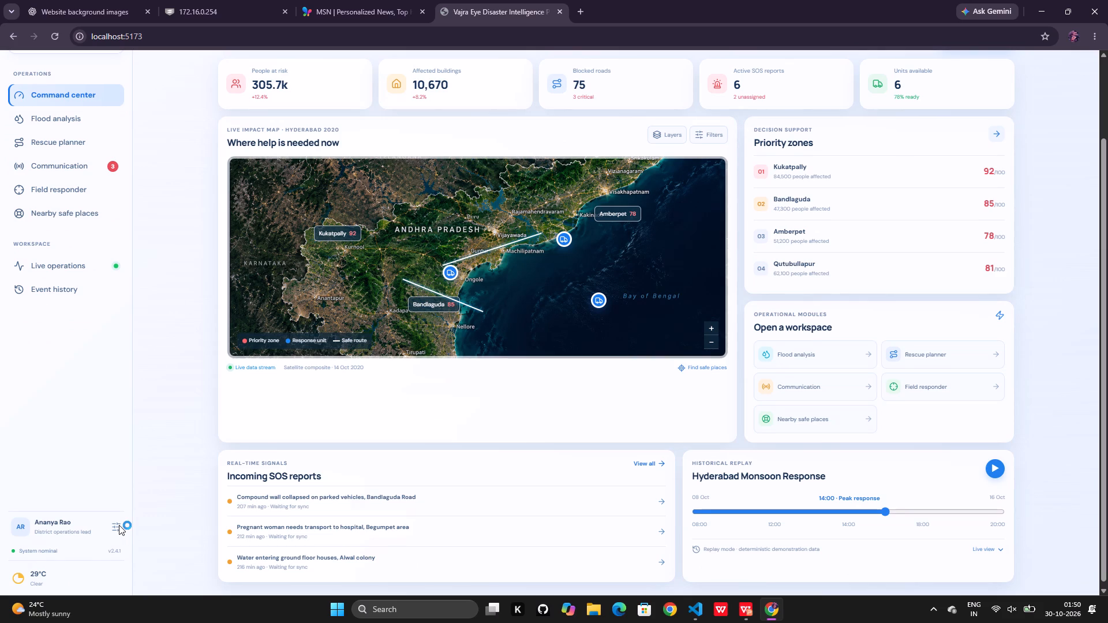
pyautogui.click(118, 520)
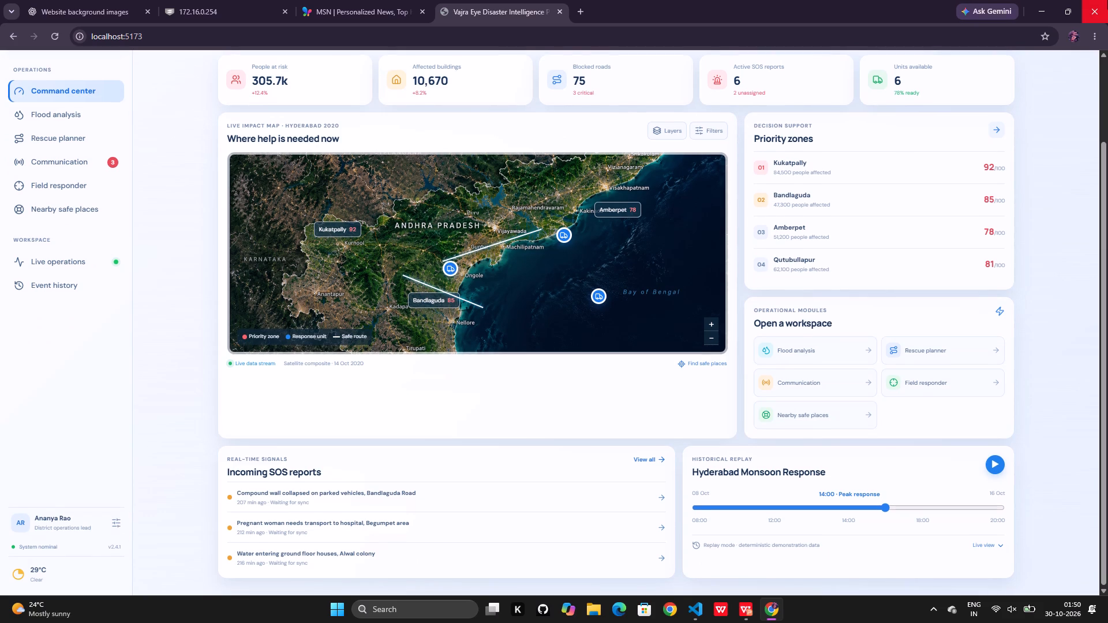
pyautogui.click(1107, 0)
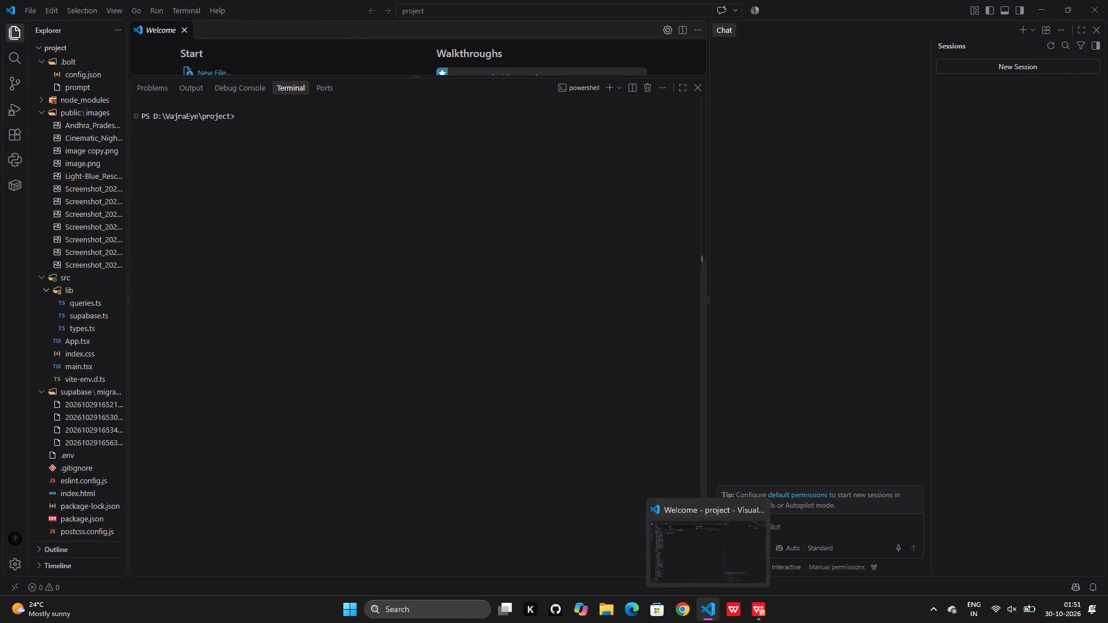
# Start the project's development server from the VS Code terminal with npm run dev and copy its local address.
pyautogui.click(243, 119)
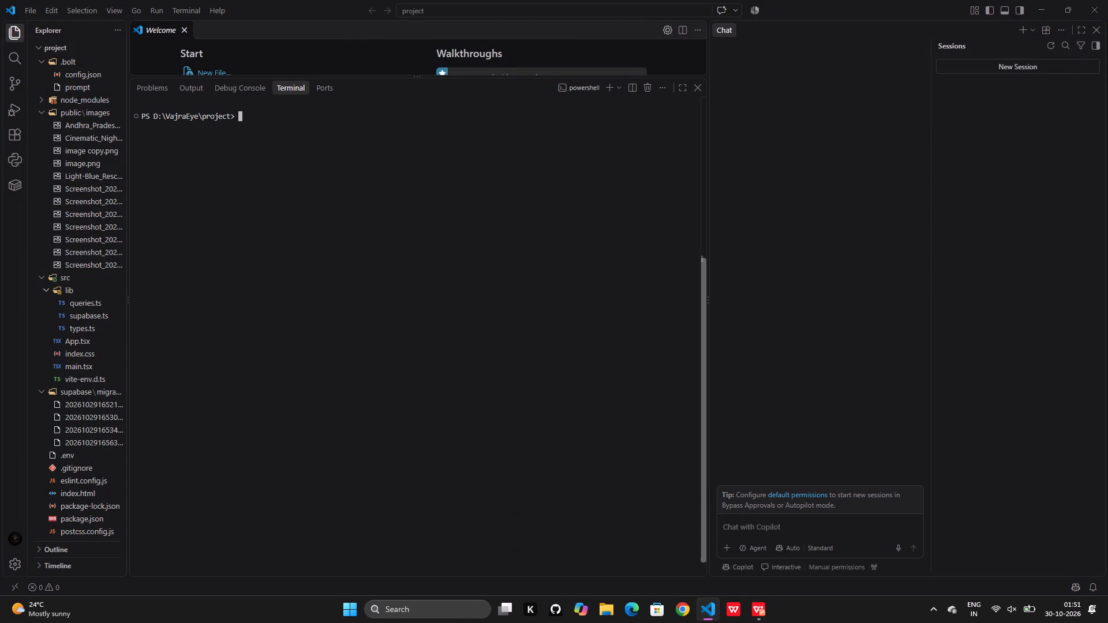
pyautogui.write('no')
pyautogui.press('BackSpace')
pyautogui.write('pm run dev')
pyautogui.press('Return')
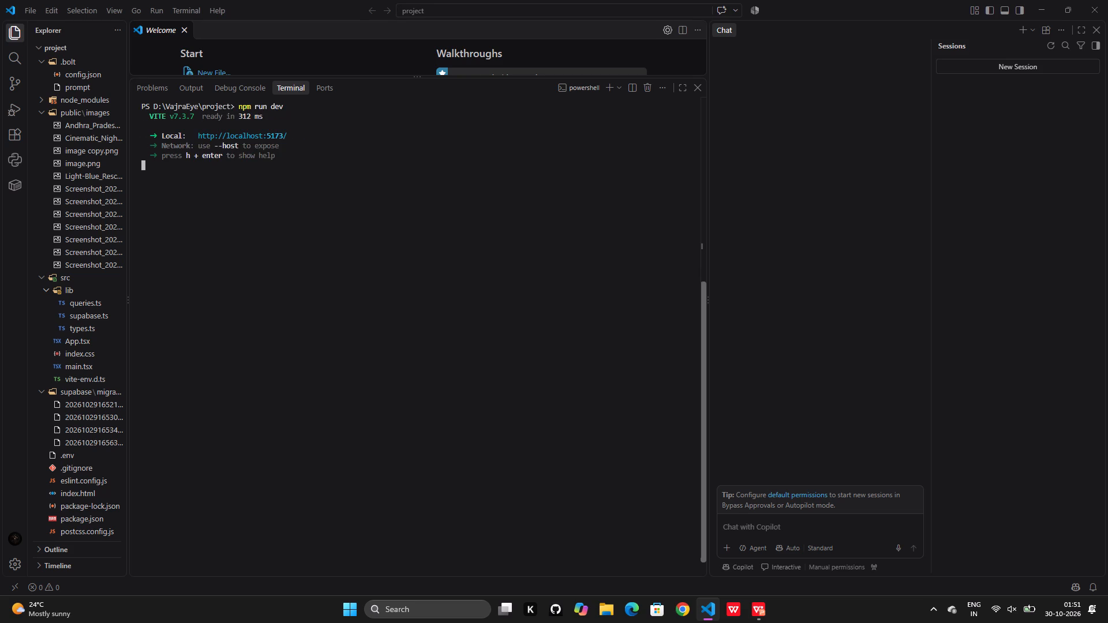
pyautogui.moveTo(294, 139); pyautogui.dragTo(184, 134)
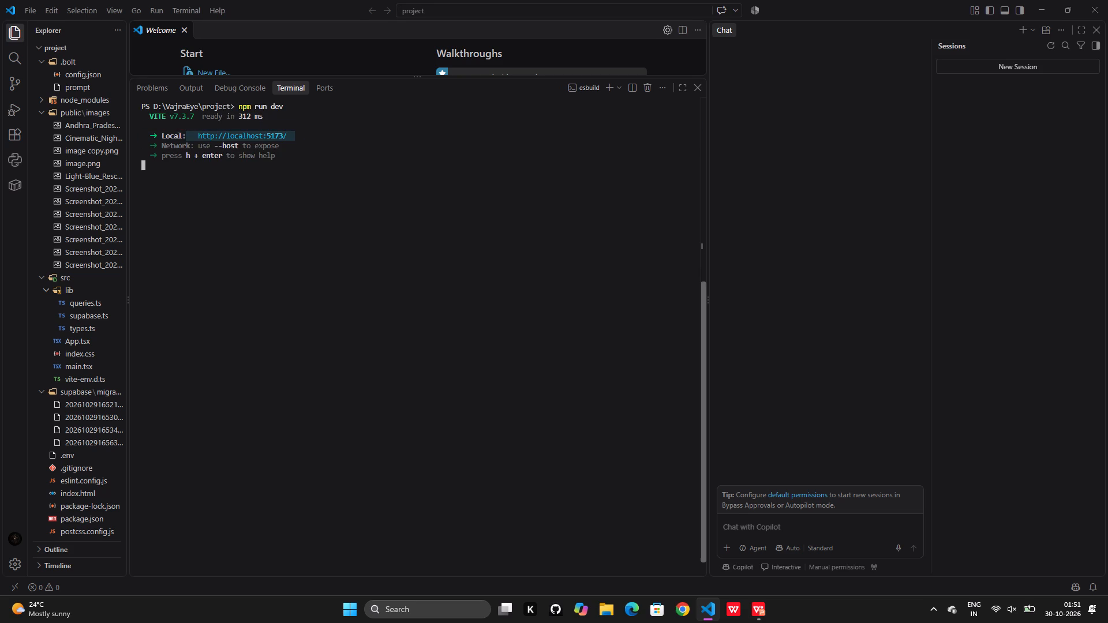
pyautogui.hotkey('ctrl', 'c')
# Move the WPS Office shortcut on the taskbar so that it sits directly before the GitHub icon.
pyautogui.hotkey('alt', 'Tab')
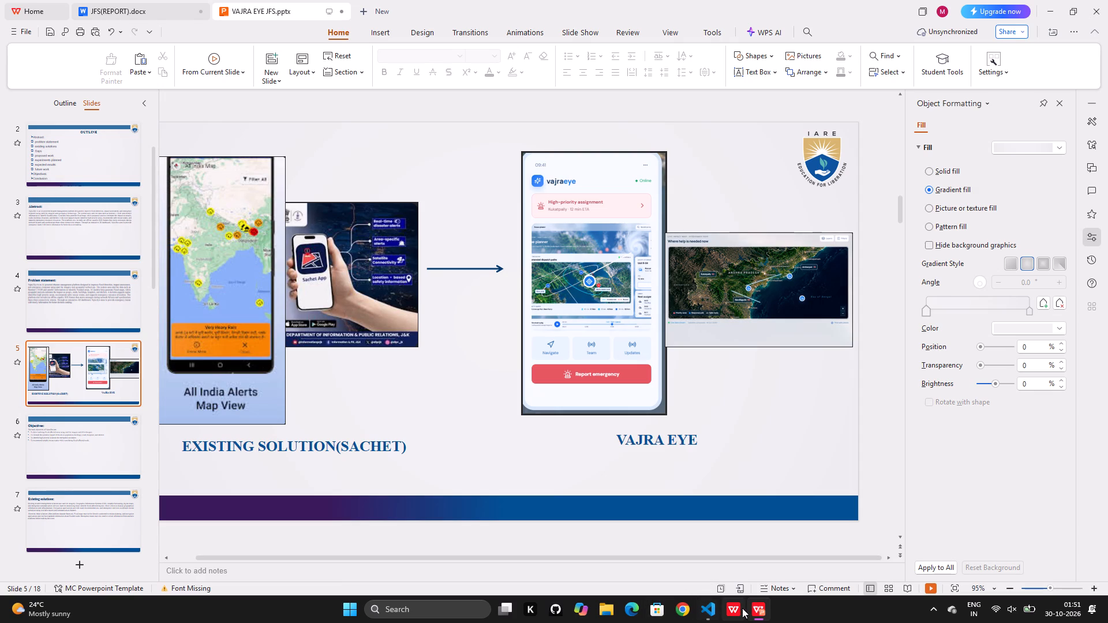
pyautogui.moveTo(742, 608); pyautogui.dragTo(695, 610)
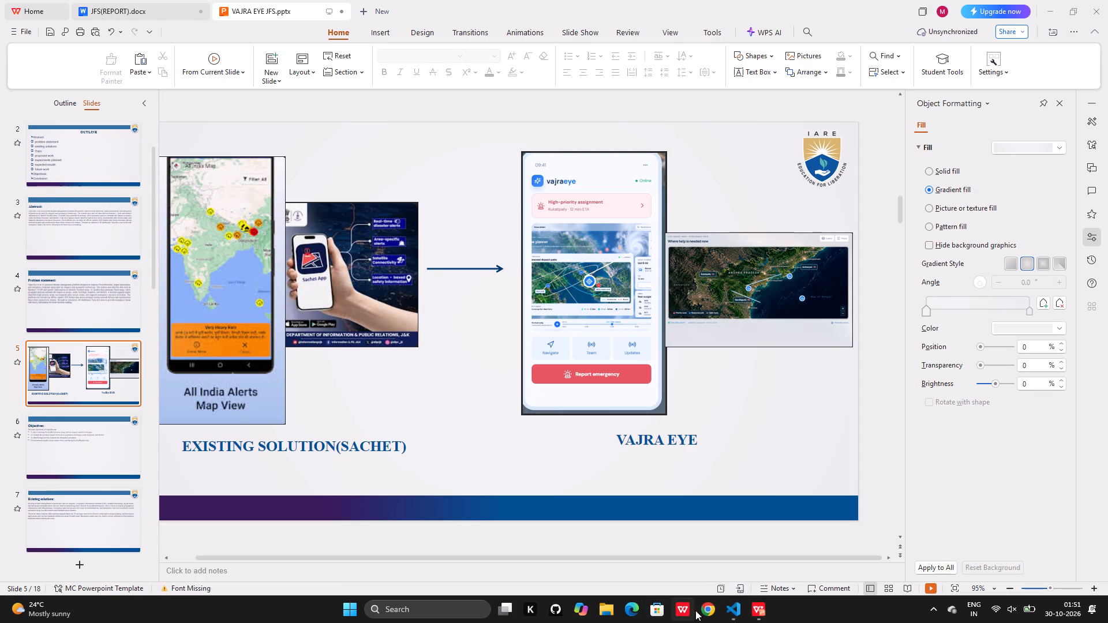
pyautogui.click(680, 609)
pyautogui.press('Delete')
pyautogui.moveTo(684, 610); pyautogui.dragTo(555, 622)
# Open Chrome with the Person 1 profile and close the restored Vajra Eye and ChatGPT tabs.
pyautogui.click(711, 615)
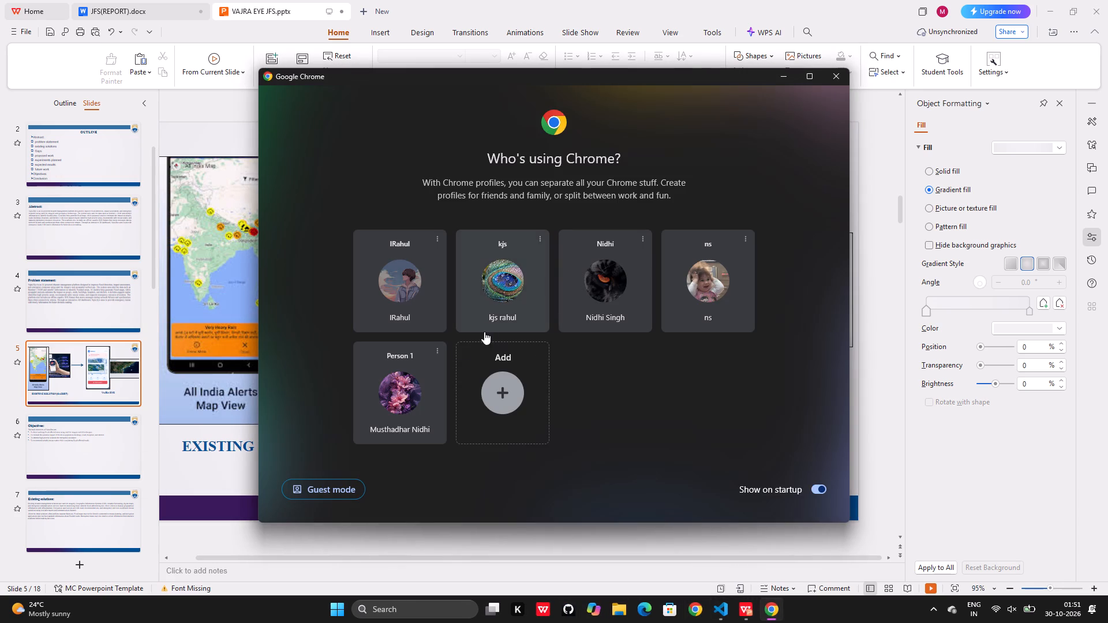
pyautogui.click(407, 369)
pyautogui.click(399, 397)
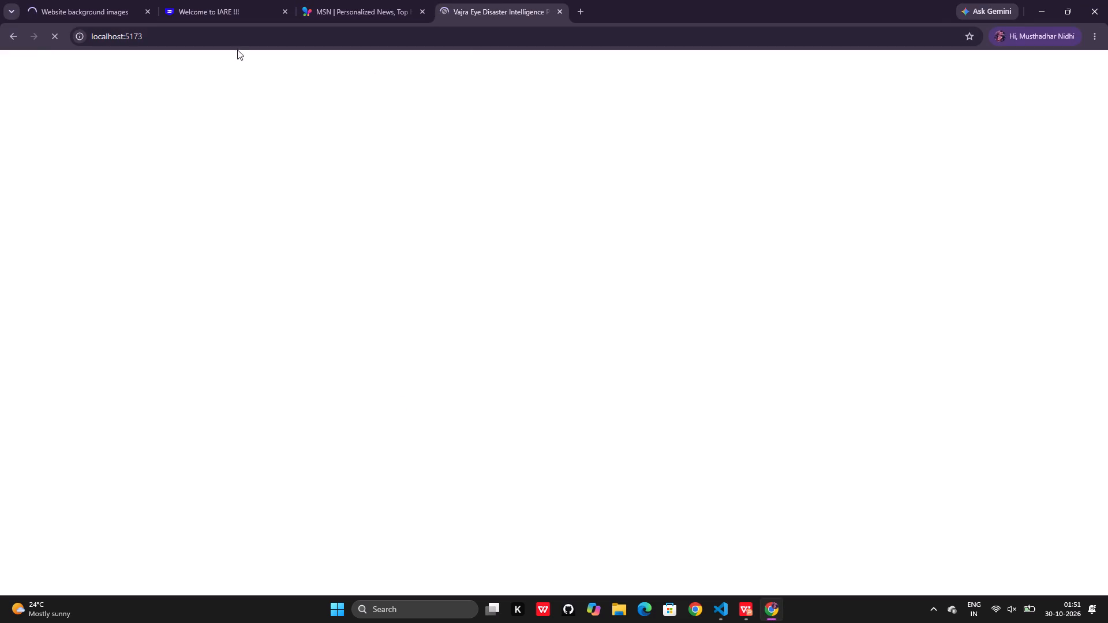
pyautogui.click(562, 12)
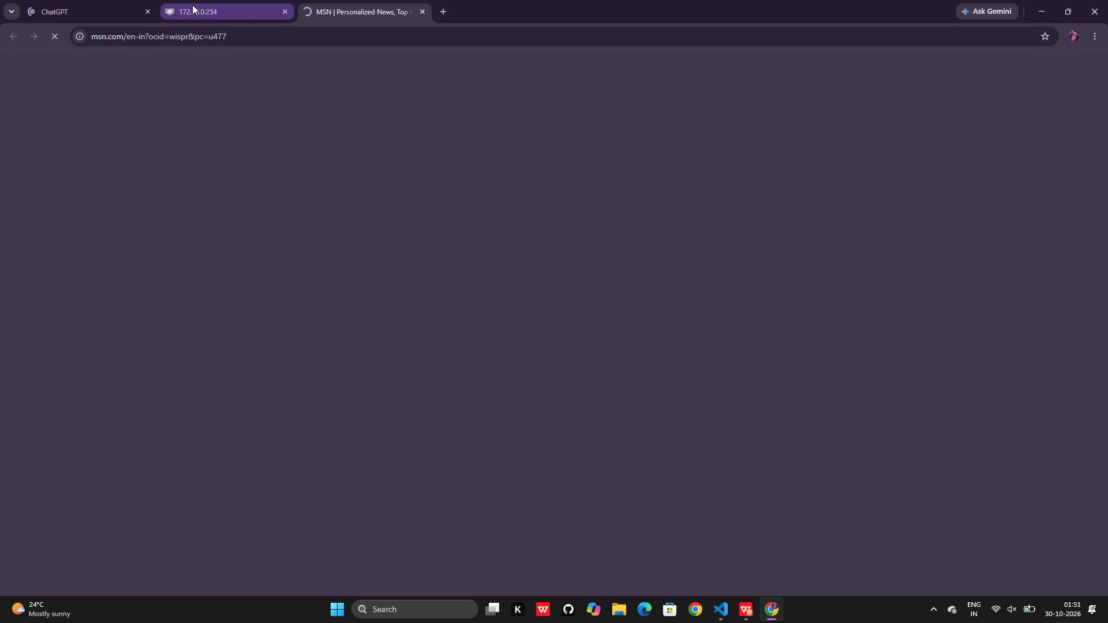
pyautogui.click(144, 11)
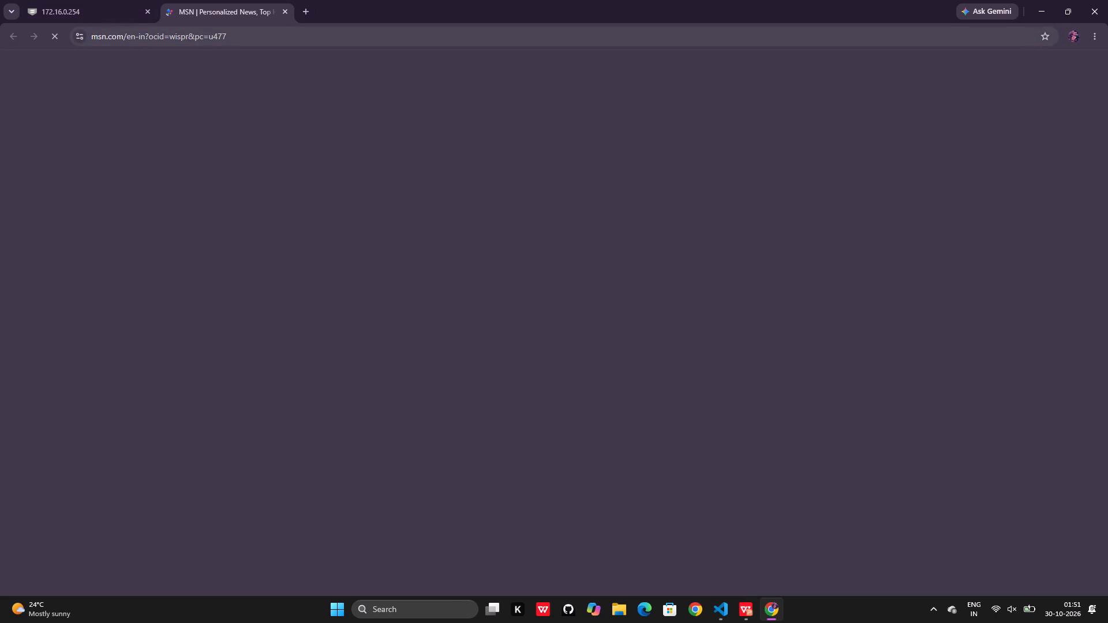
pyautogui.click(235, 36)
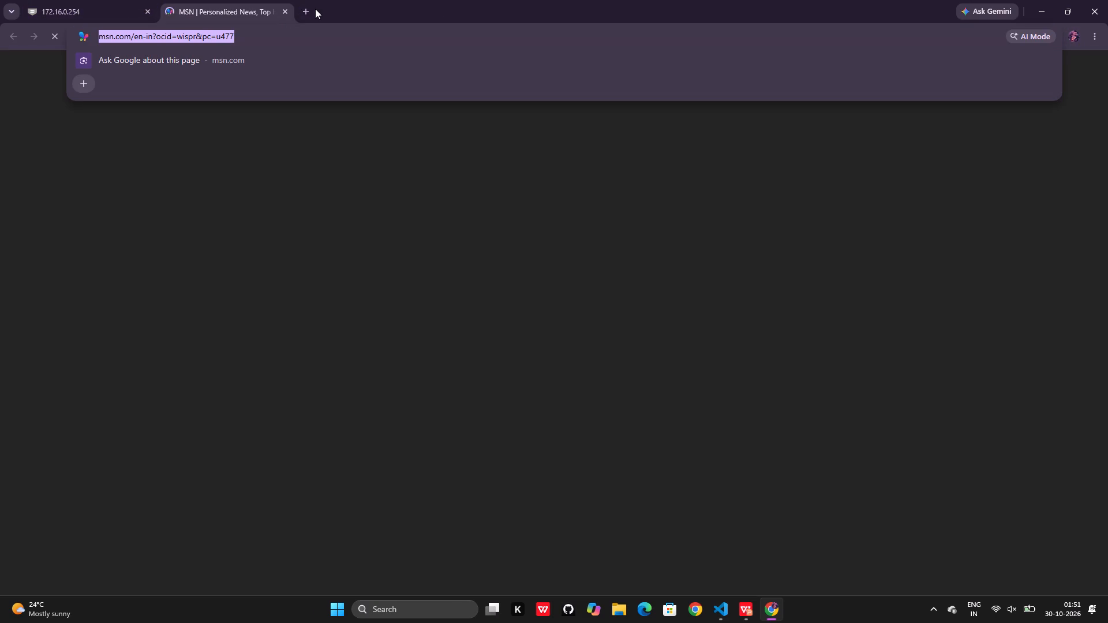
pyautogui.click(308, 9)
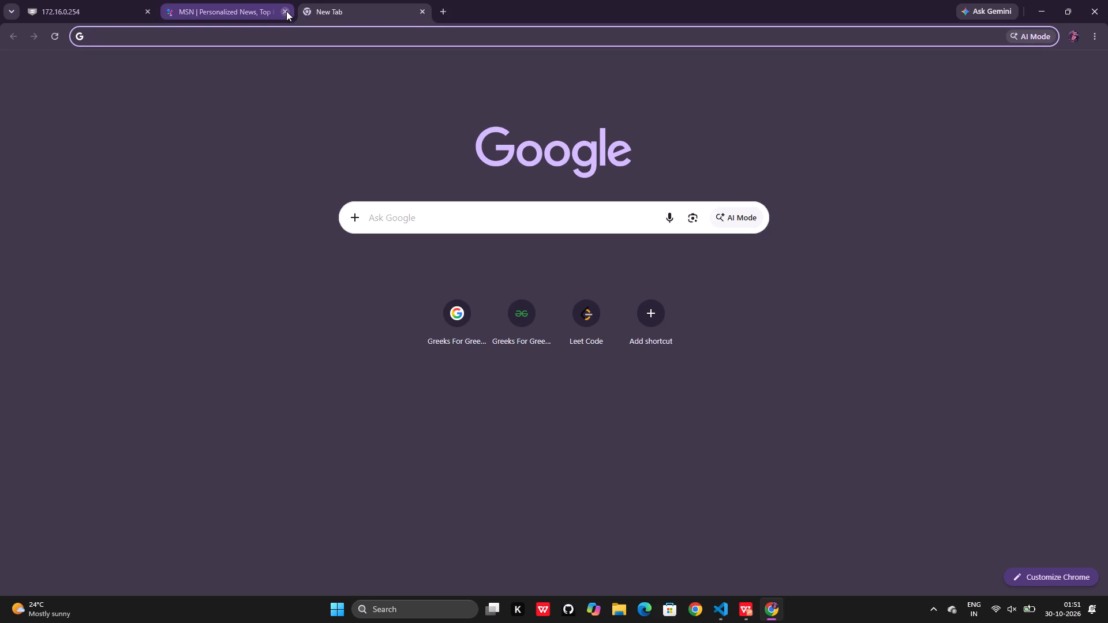
pyautogui.click(286, 11)
pyautogui.click(191, 36)
pyautogui.hotkey('ctrl', 'v')
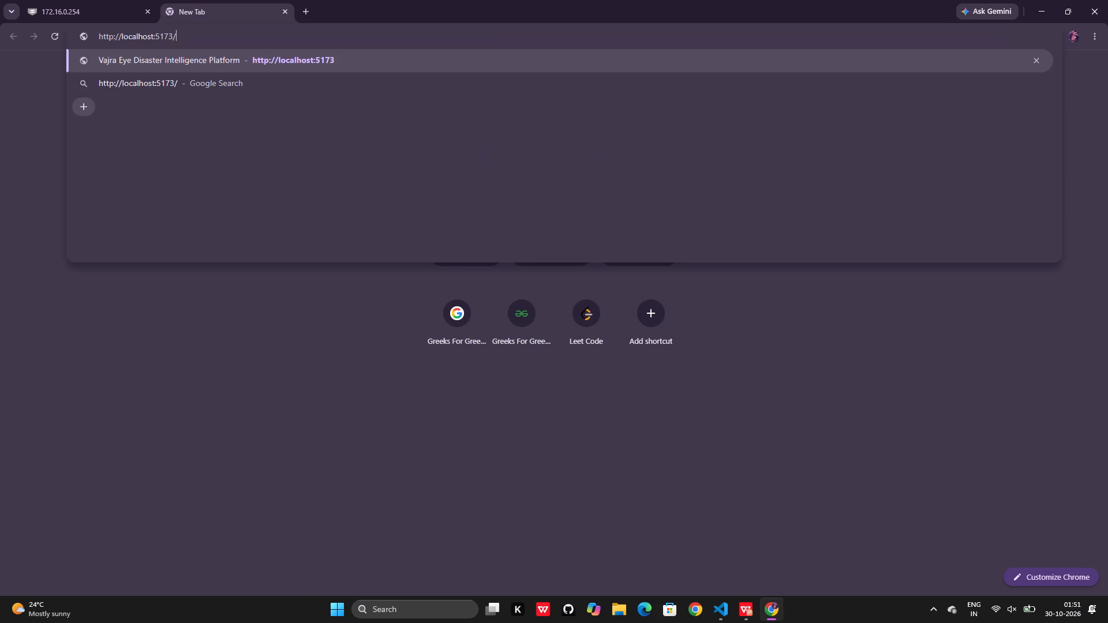
pyautogui.press('Return')
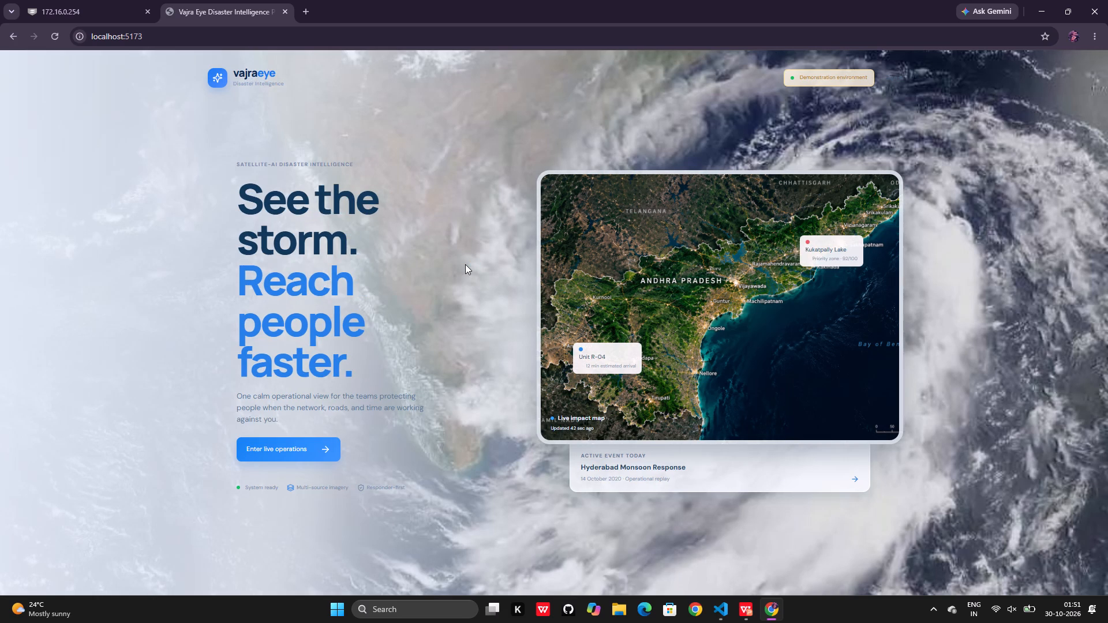
# Return to the WPS presentation and copy the second student's name and roll number from title slide 1.
pyautogui.hotkey('alt', 'Tab')
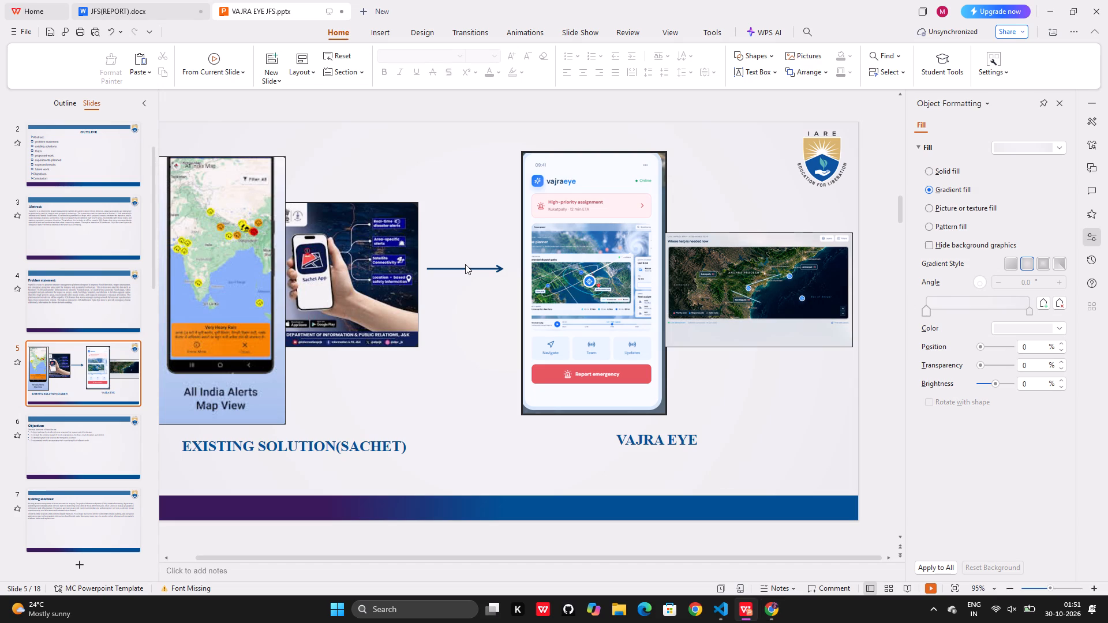
pyautogui.scroll(6, 91, 175)
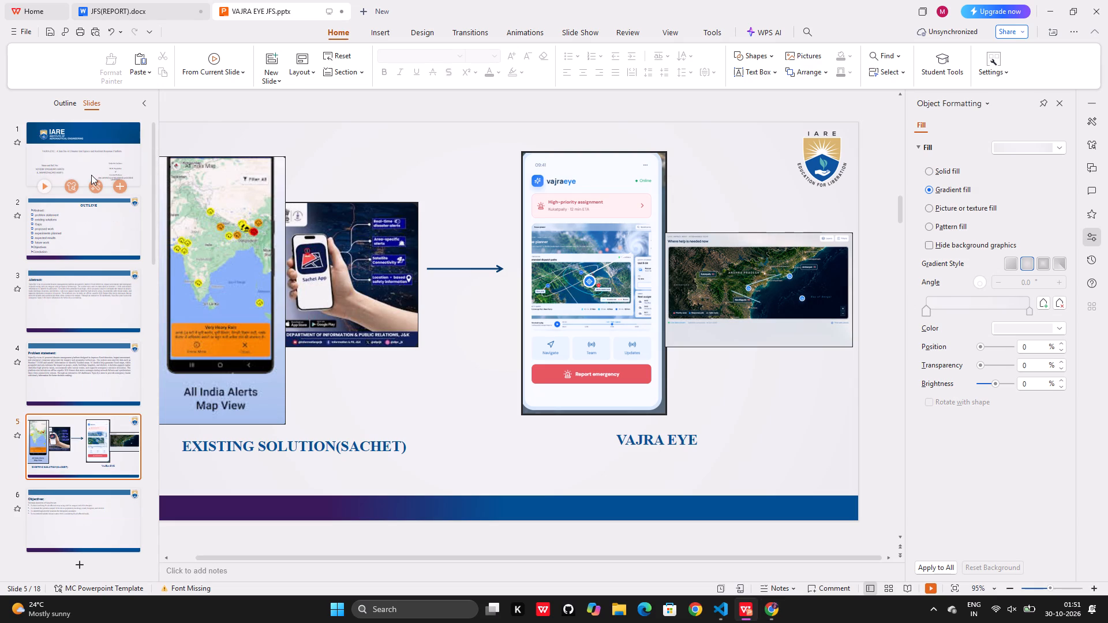
pyautogui.click(91, 175)
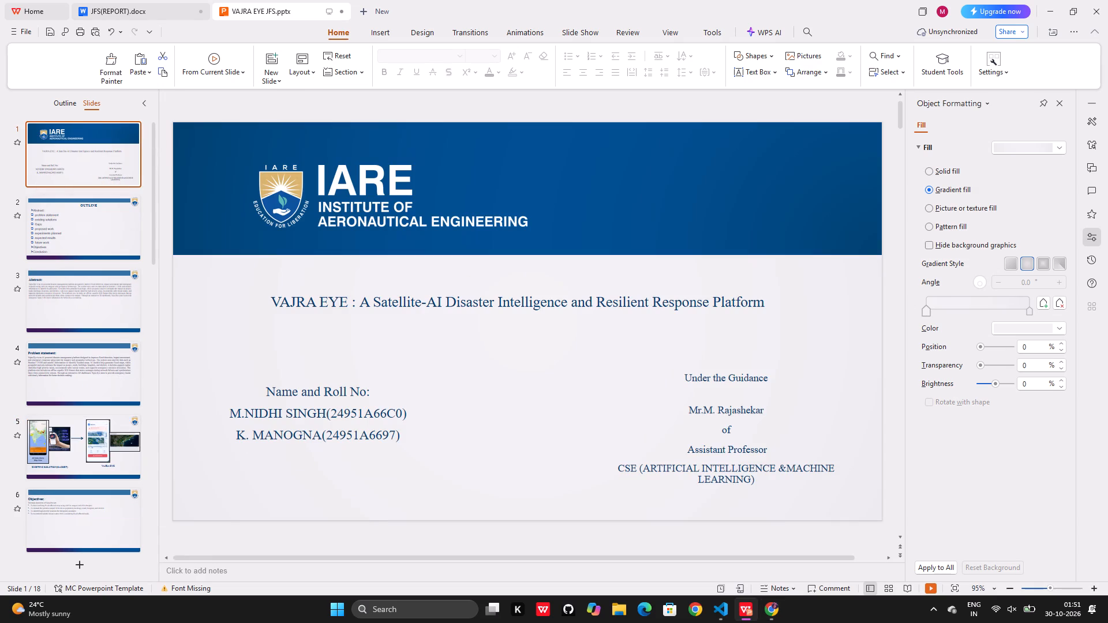
pyautogui.moveTo(403, 431); pyautogui.dragTo(242, 437)
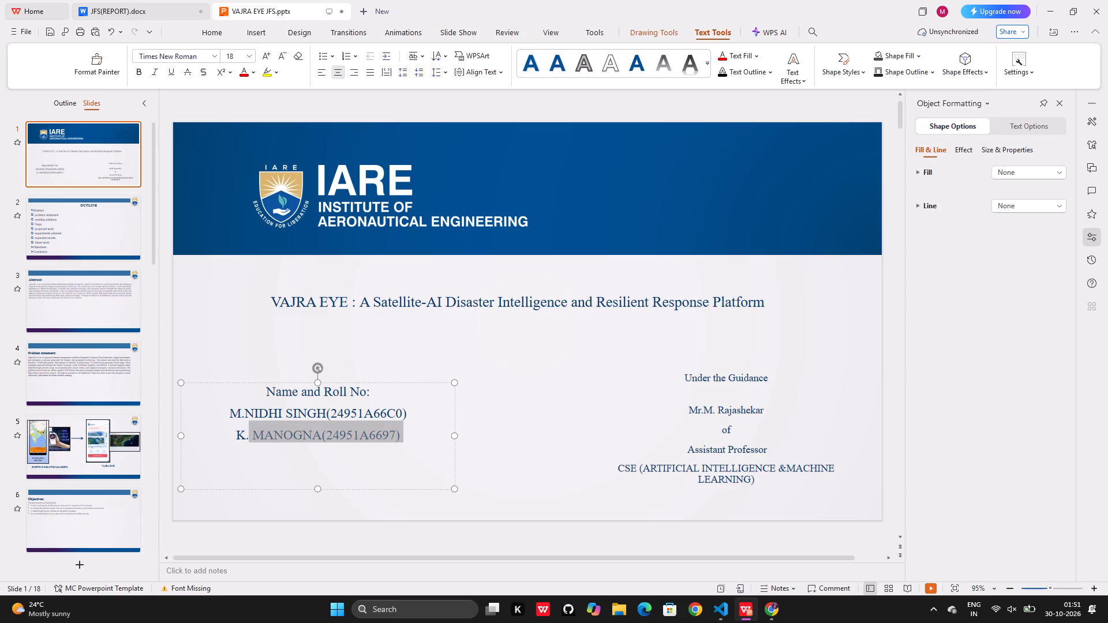
pyautogui.moveTo(242, 437); pyautogui.dragTo(233, 437)
pyautogui.hotkey('ctrl', 'c')
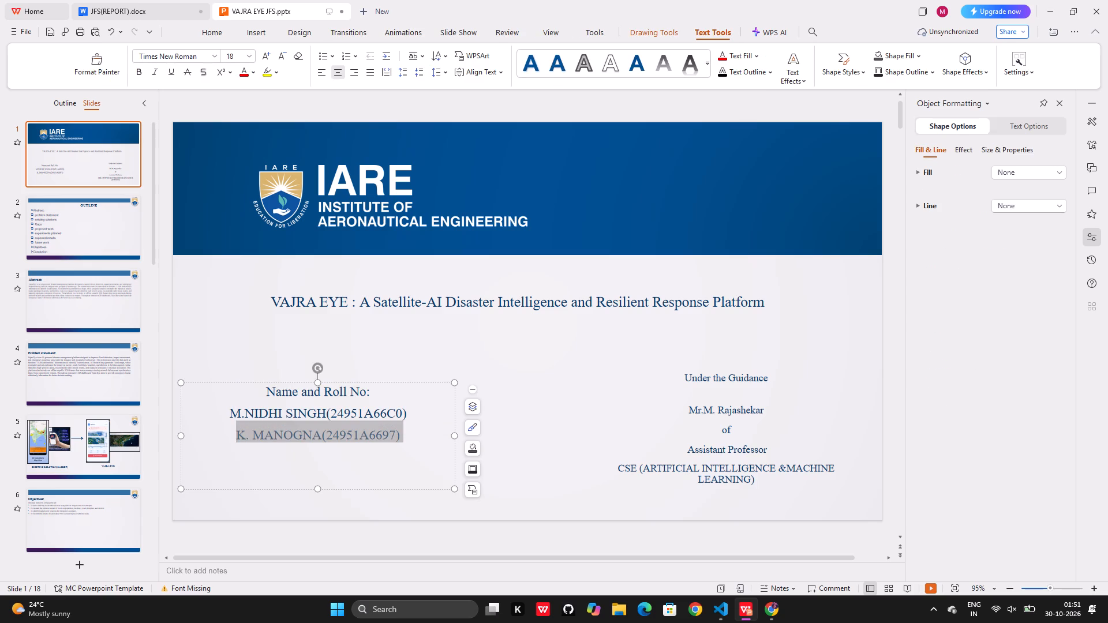
# Set the whole student name and roll number block on title slide 1 to font size 14.
pyautogui.click(521, 370)
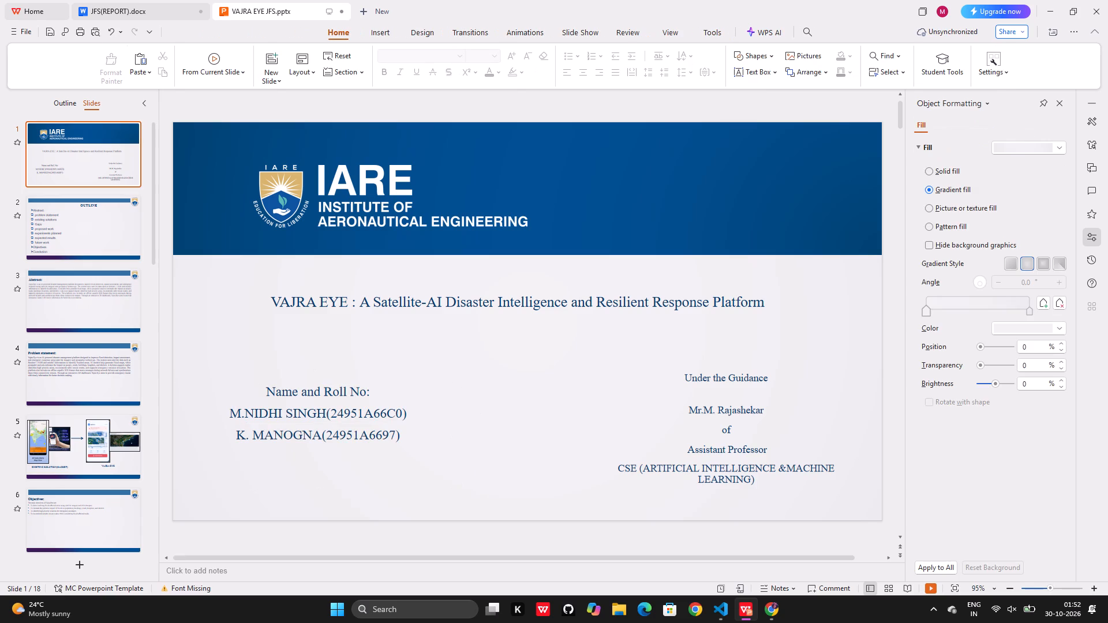
pyautogui.click(711, 416)
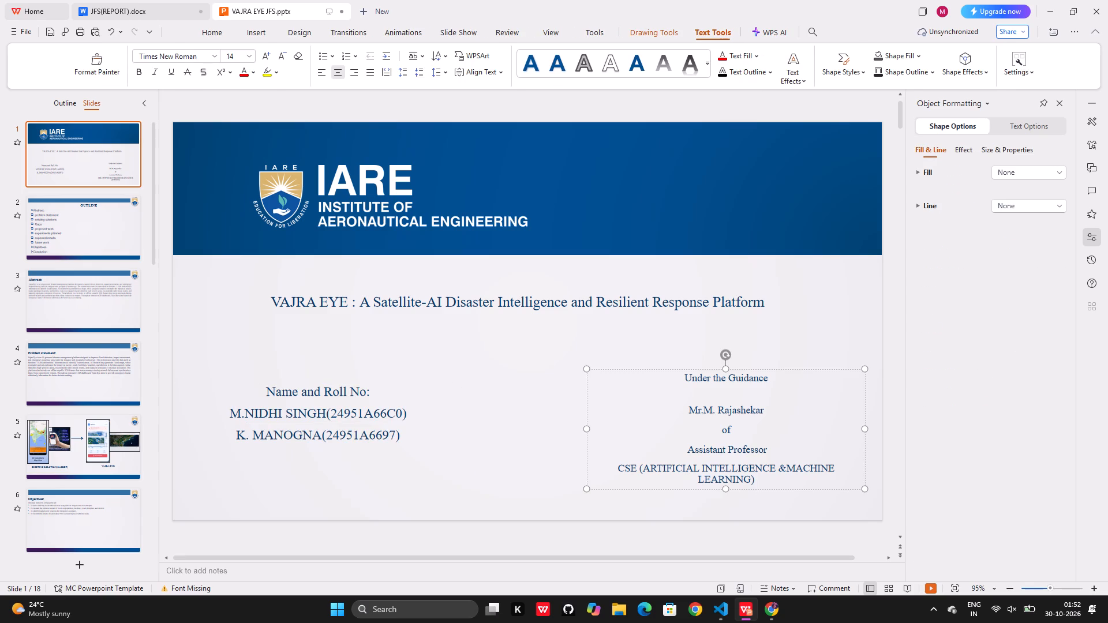
pyautogui.click(394, 412)
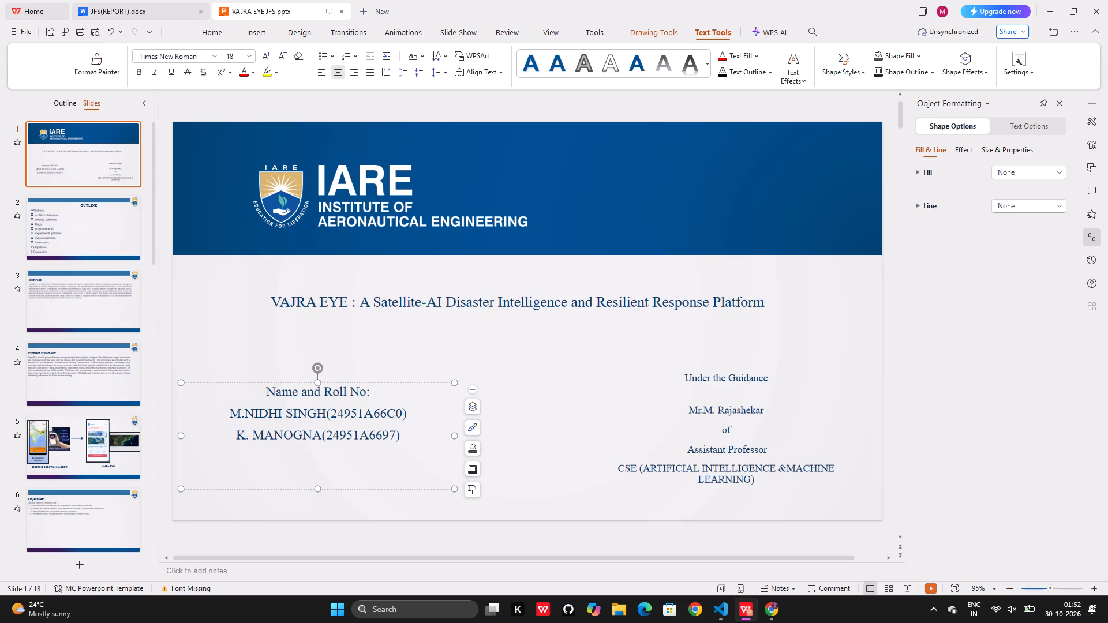
pyautogui.moveTo(399, 432); pyautogui.dragTo(254, 393)
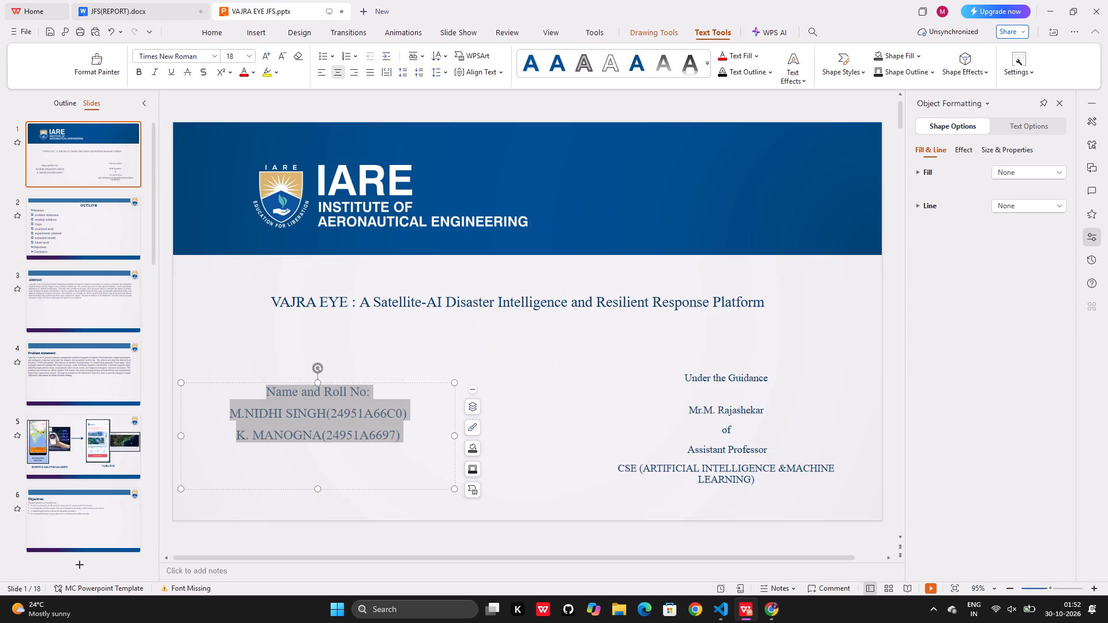
pyautogui.click(248, 52)
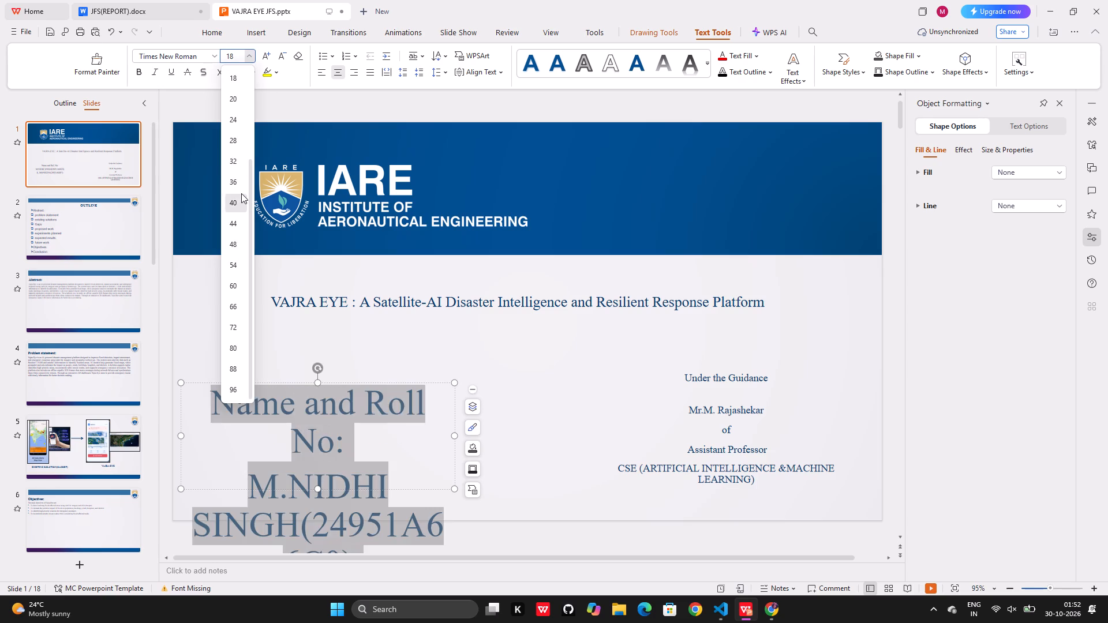
pyautogui.scroll(2, 241, 188)
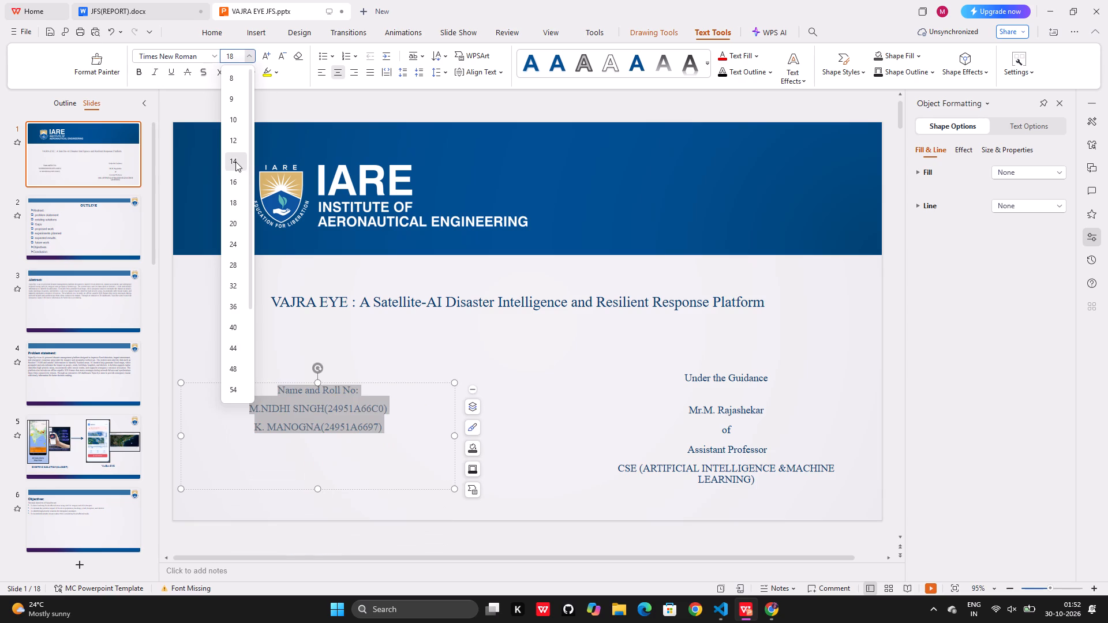
pyautogui.click(235, 166)
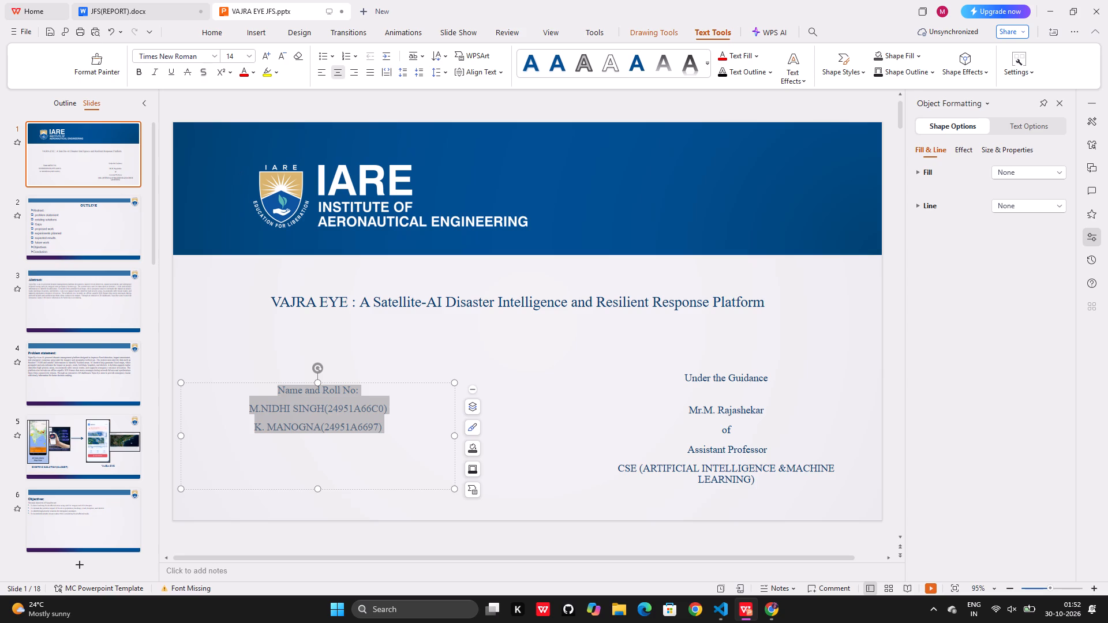
# Move the student name and roll number text box slightly lower on title slide 1.
pyautogui.click(378, 377)
pyautogui.click(363, 393)
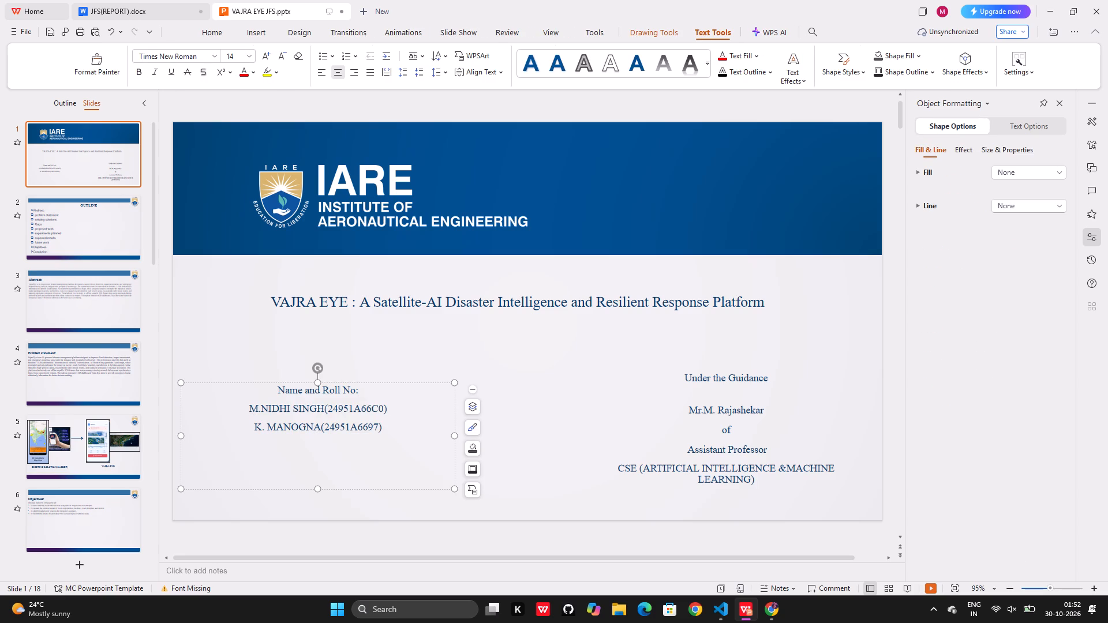
pyautogui.moveTo(343, 489); pyautogui.dragTo(338, 506)
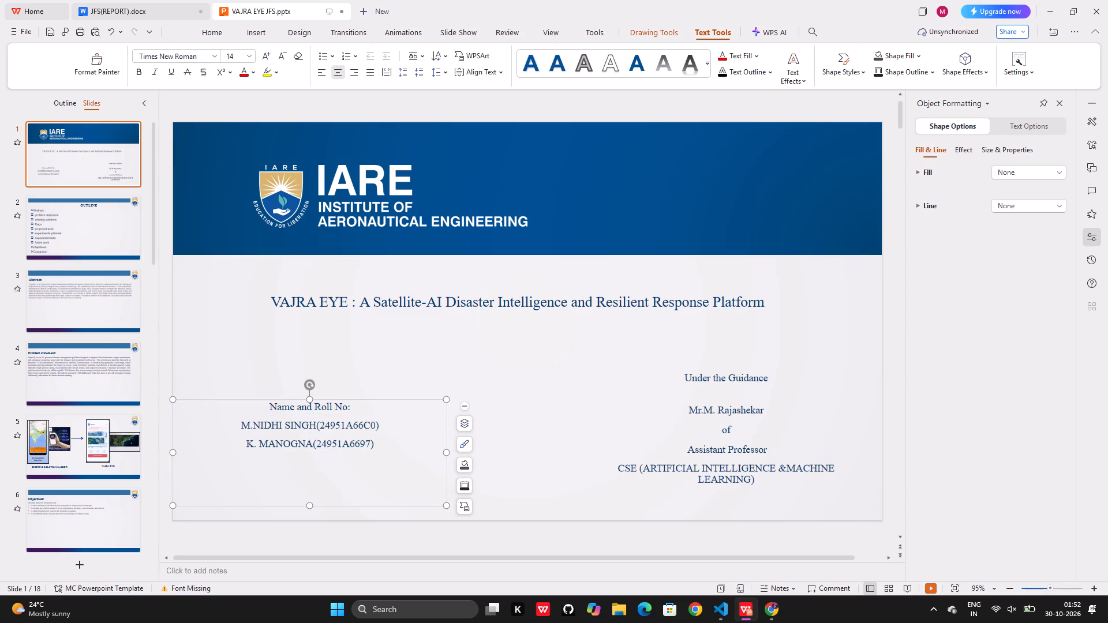
pyautogui.click(577, 405)
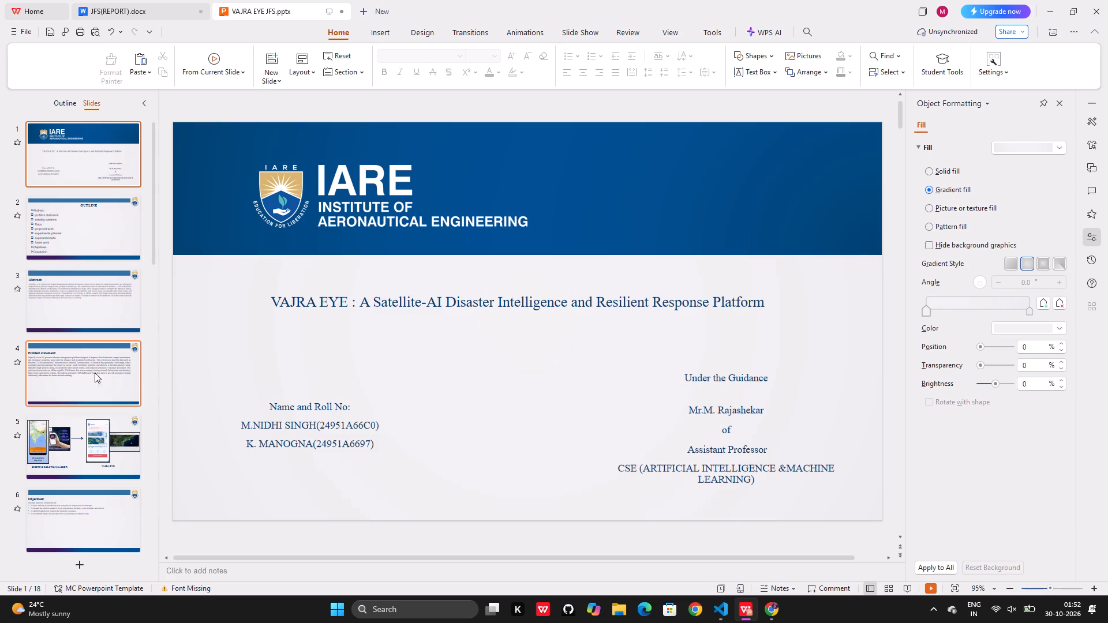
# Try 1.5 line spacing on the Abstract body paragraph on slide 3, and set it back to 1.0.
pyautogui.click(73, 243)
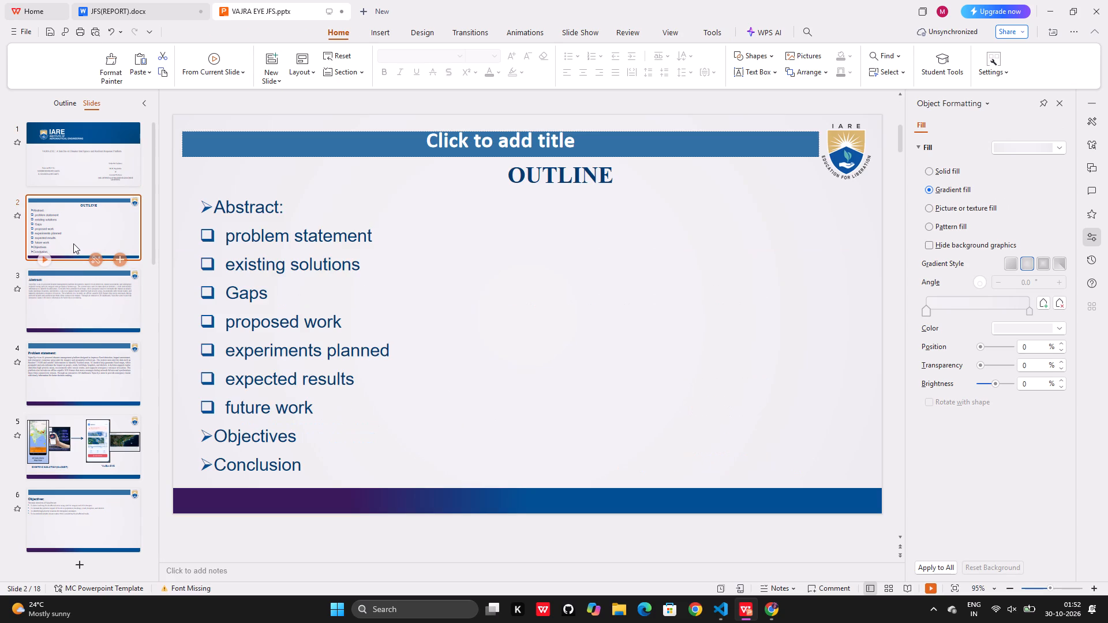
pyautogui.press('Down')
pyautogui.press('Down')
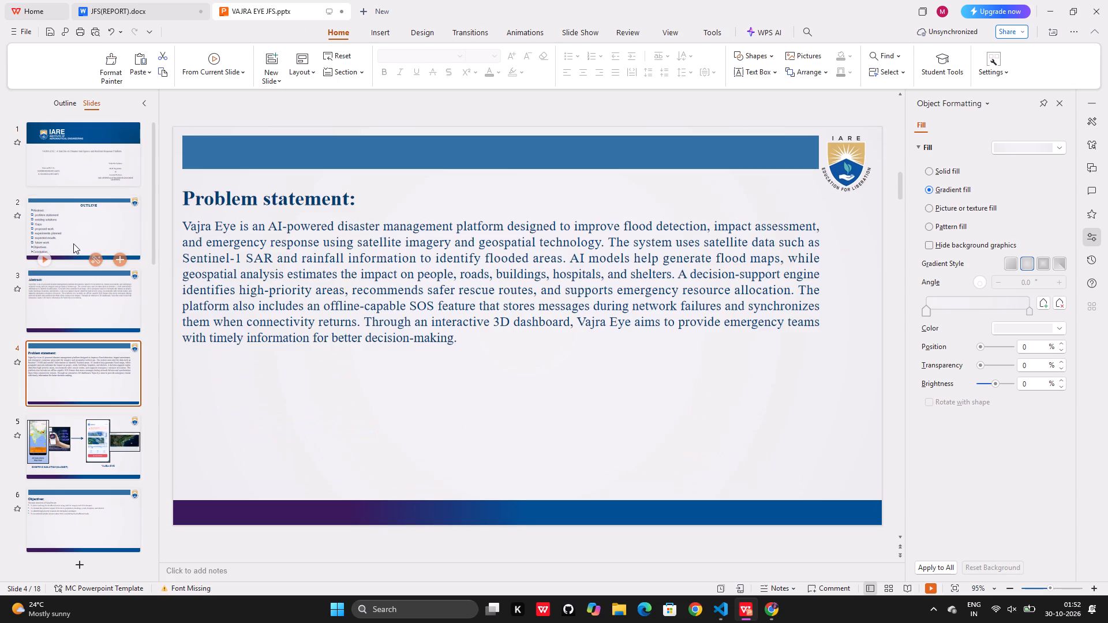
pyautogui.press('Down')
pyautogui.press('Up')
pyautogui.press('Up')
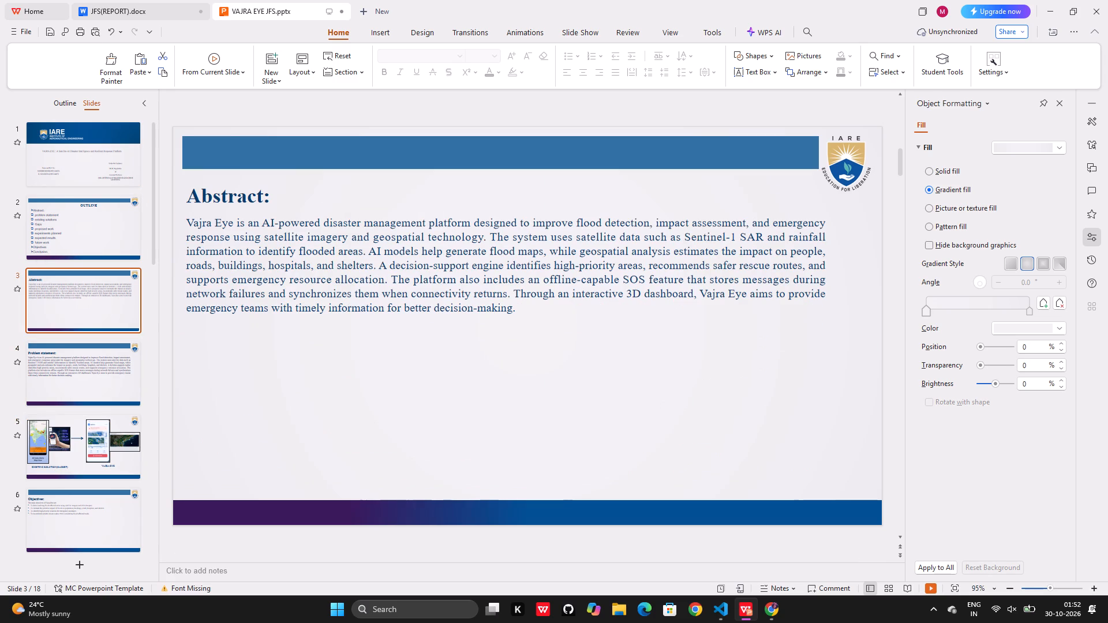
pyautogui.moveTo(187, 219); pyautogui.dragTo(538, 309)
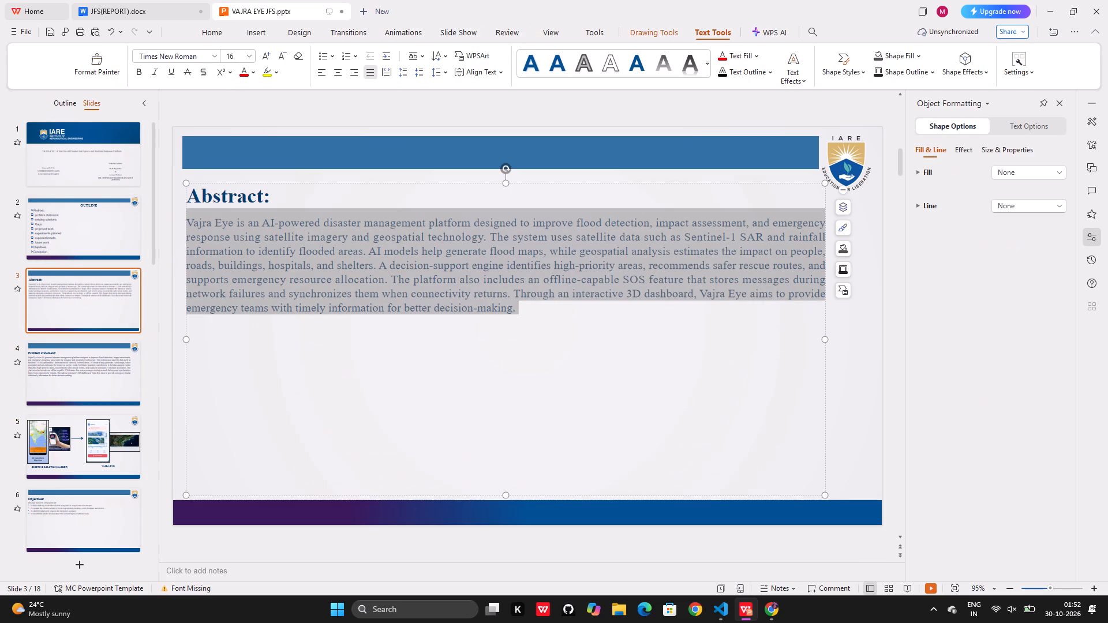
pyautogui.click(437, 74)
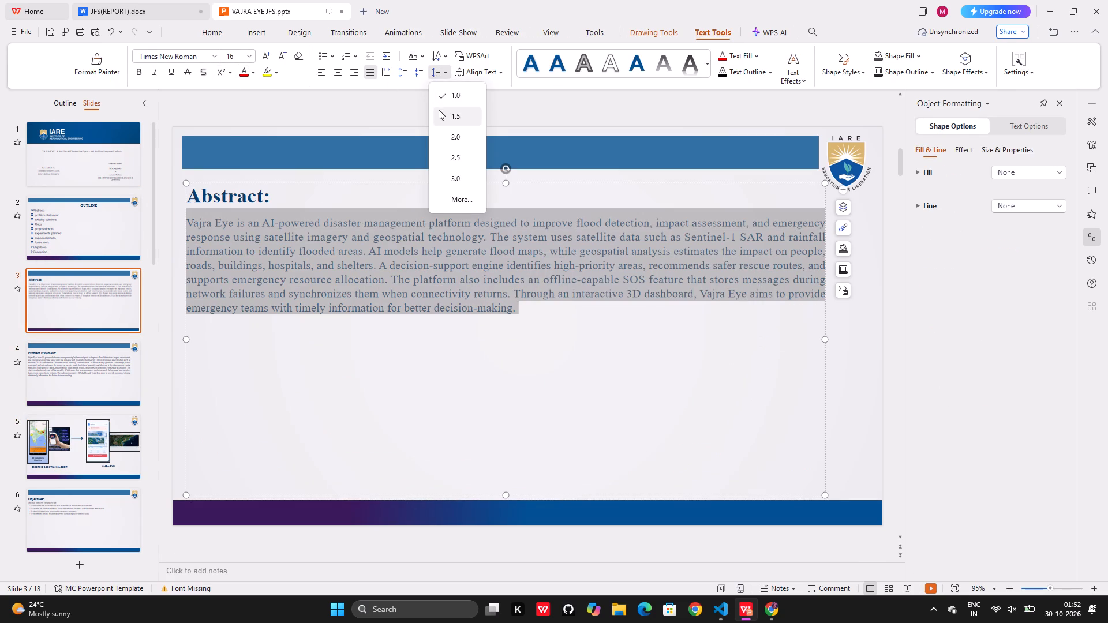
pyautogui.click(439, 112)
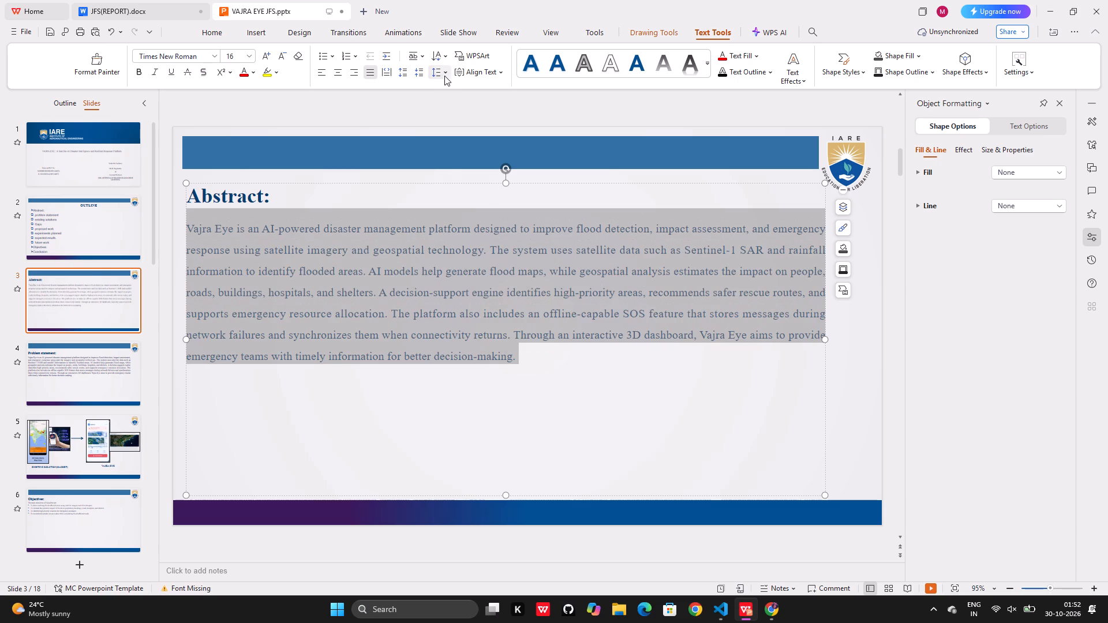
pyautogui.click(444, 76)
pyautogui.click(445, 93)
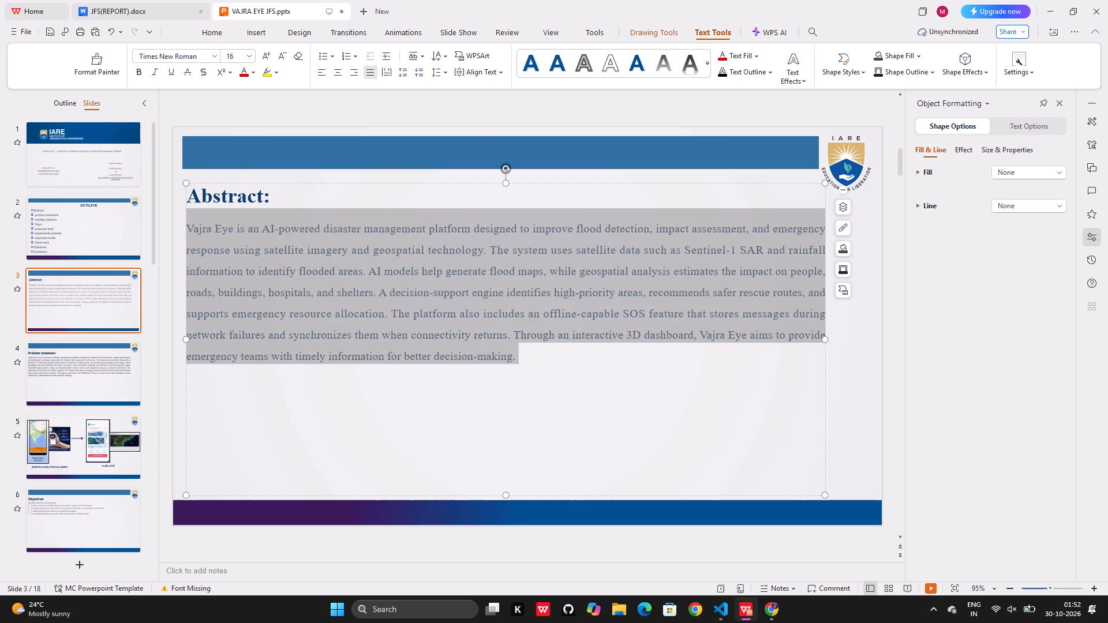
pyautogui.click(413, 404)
# Set the Problem statement body paragraph on slide 4 to font size 16.
pyautogui.click(98, 374)
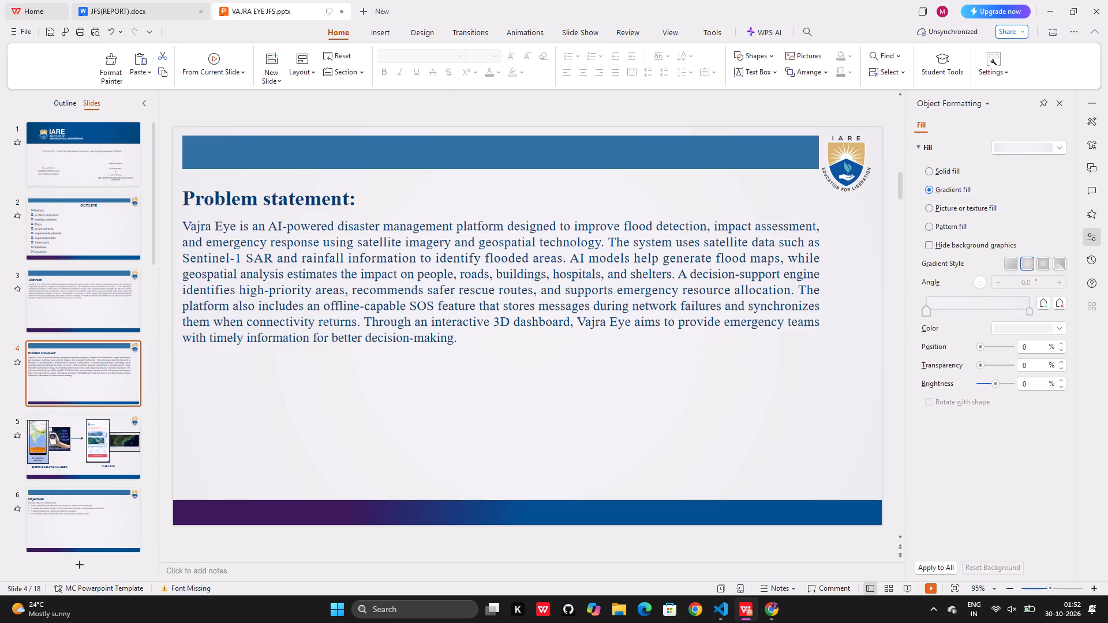
pyautogui.click(275, 310)
pyautogui.moveTo(457, 344); pyautogui.dragTo(183, 227)
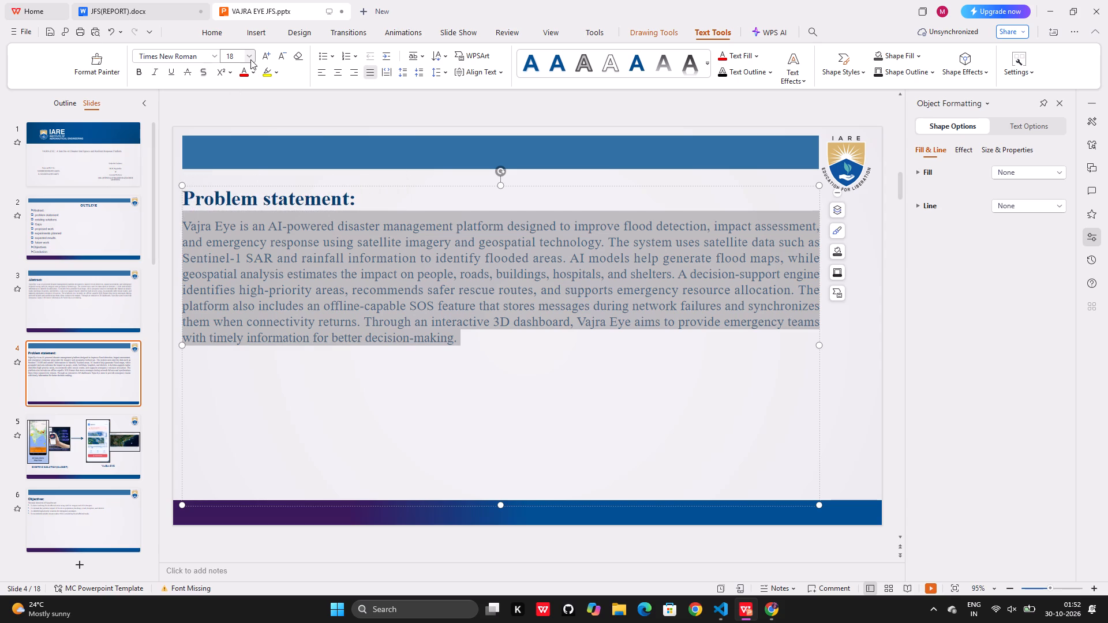
pyautogui.click(250, 59)
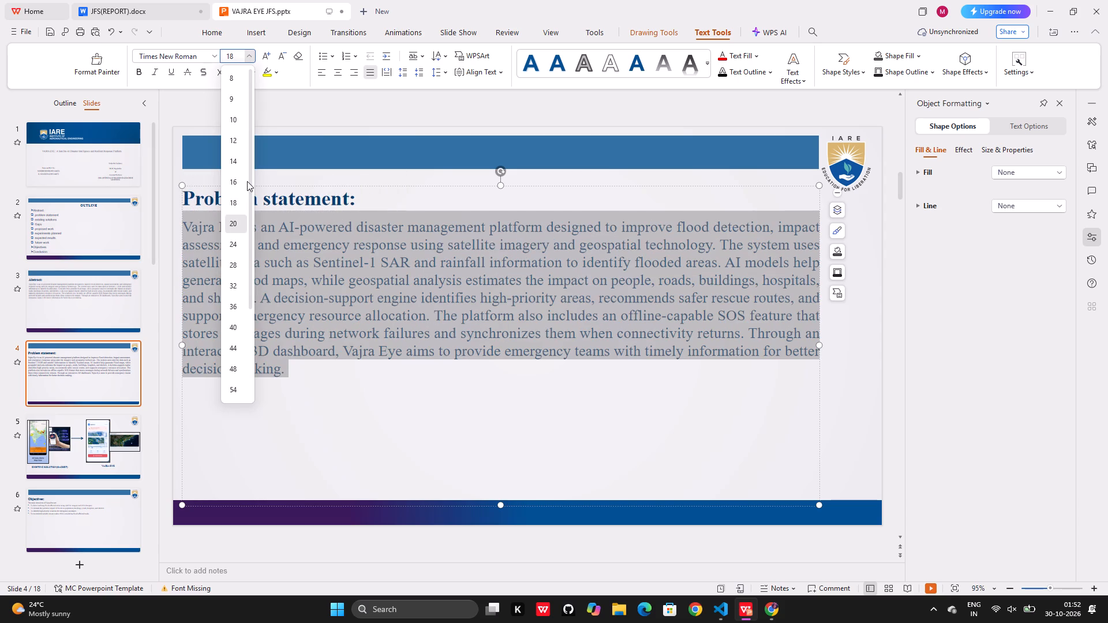
pyautogui.click(240, 181)
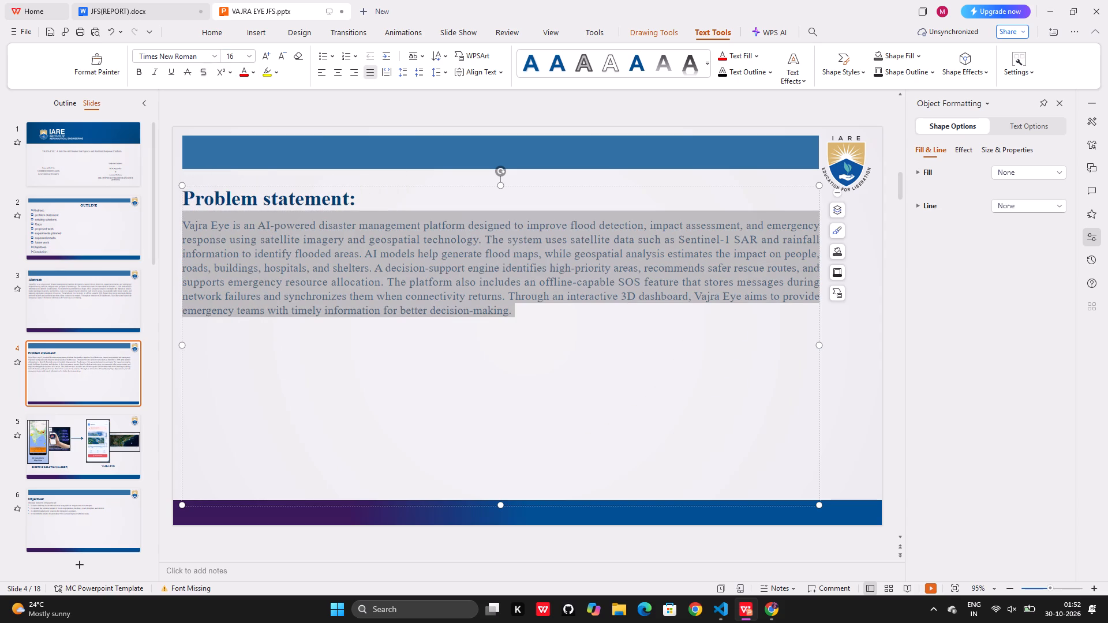
pyautogui.click(359, 408)
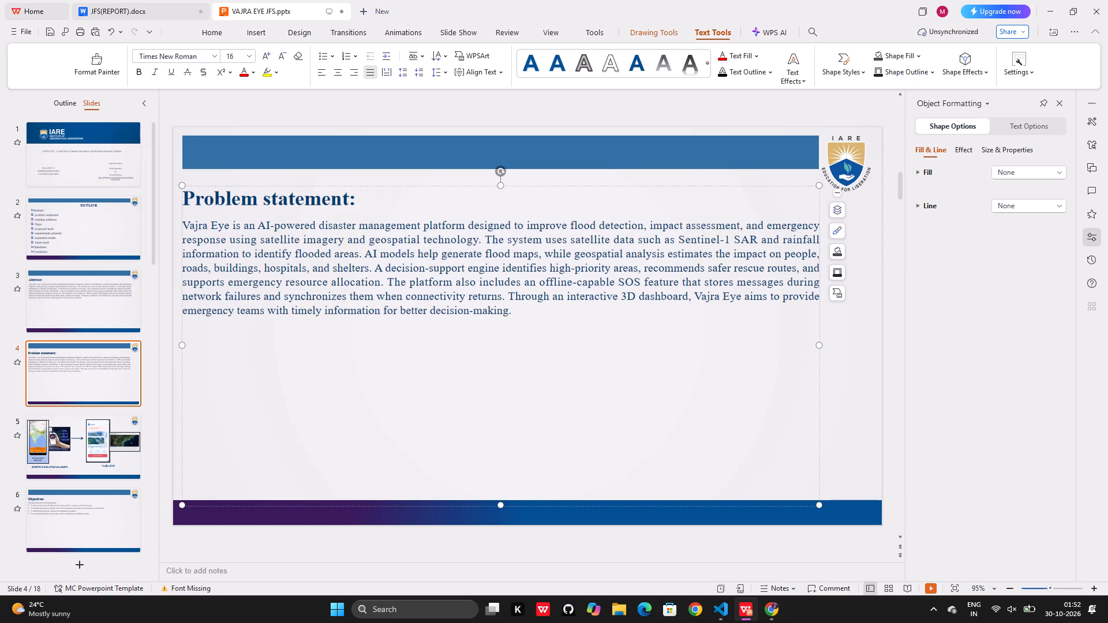
pyautogui.click(358, 400)
# Shift the Sachet app picture and the All India Alerts map picture on slide 5 slightly toward the arrow.
pyautogui.press('Down')
pyautogui.press('Down')
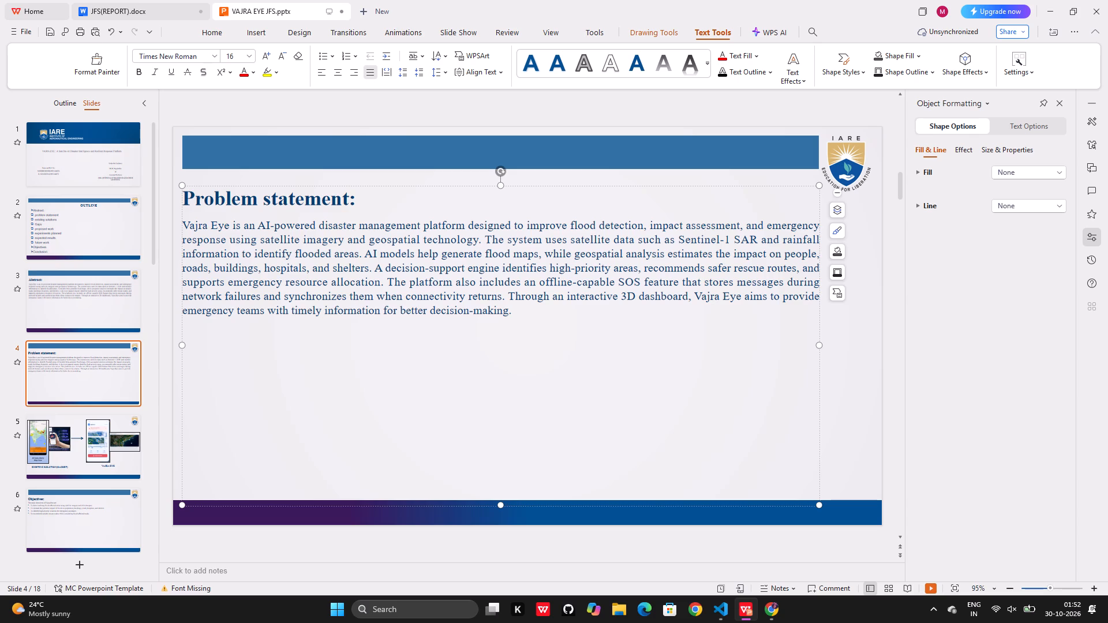
pyautogui.click(564, 177)
pyautogui.press('Down')
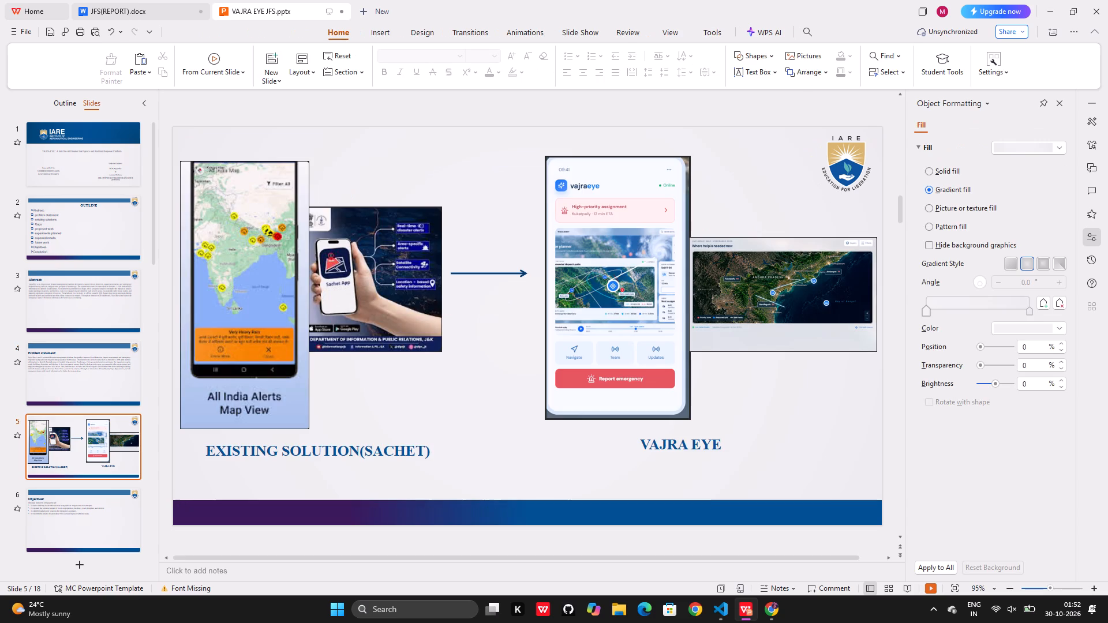
pyautogui.moveTo(400, 279); pyautogui.dragTo(406, 279)
pyautogui.moveTo(274, 289); pyautogui.dragTo(283, 289)
pyautogui.click(455, 164)
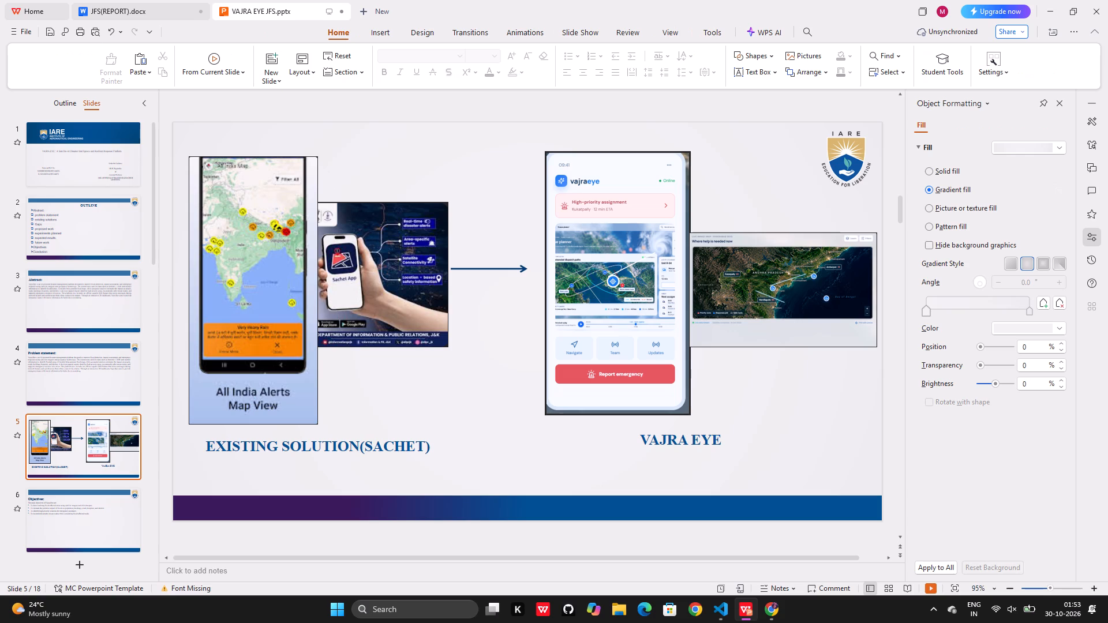
# Nudge the arrow between the Sachet and Vajra Eye pictures on slide 5 slightly toward the Vajra Eye side.
pyautogui.click(488, 266)
pyautogui.moveTo(486, 266); pyautogui.dragTo(493, 266)
pyautogui.click(515, 329)
# Review the slides from the problem statement through to the dashboard screenshot slide, checking their content and layout.
pyautogui.press('Left')
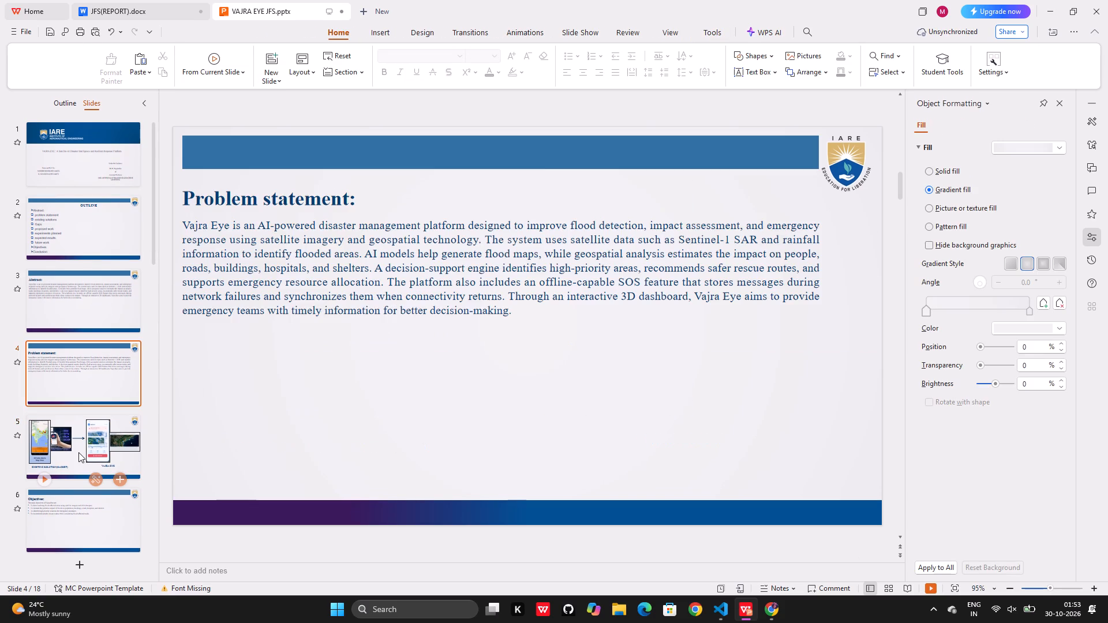
pyautogui.press('Down')
pyautogui.press('Down')
pyautogui.press('Down')
pyautogui.press('Down')
pyautogui.press('Down')
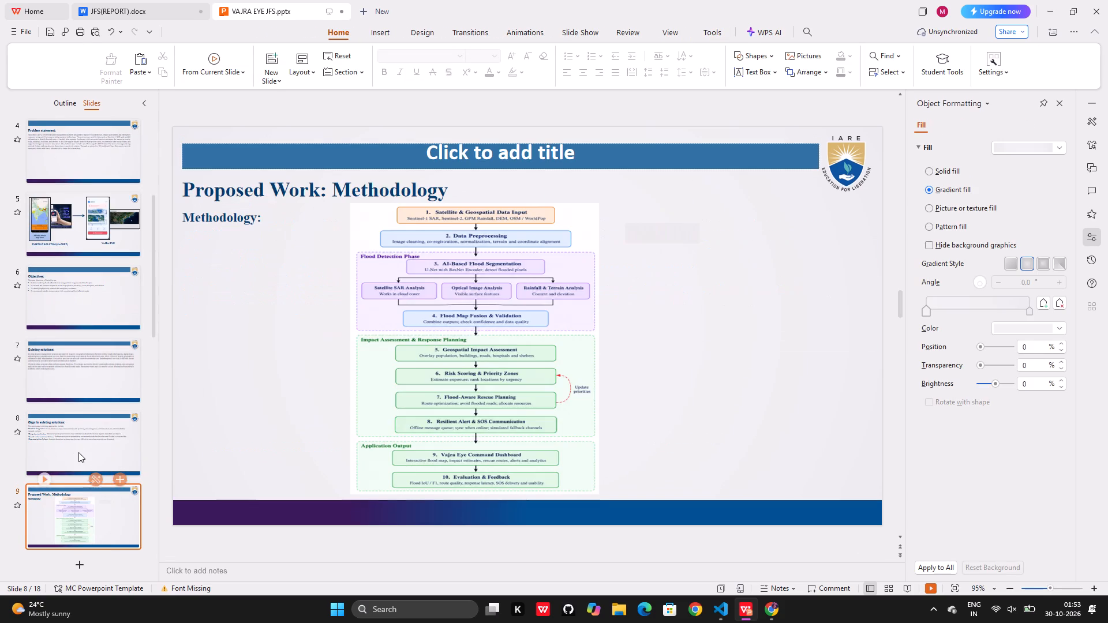
pyautogui.press('Down')
pyautogui.press('Down')
pyautogui.press('Down')
pyautogui.press('Down')
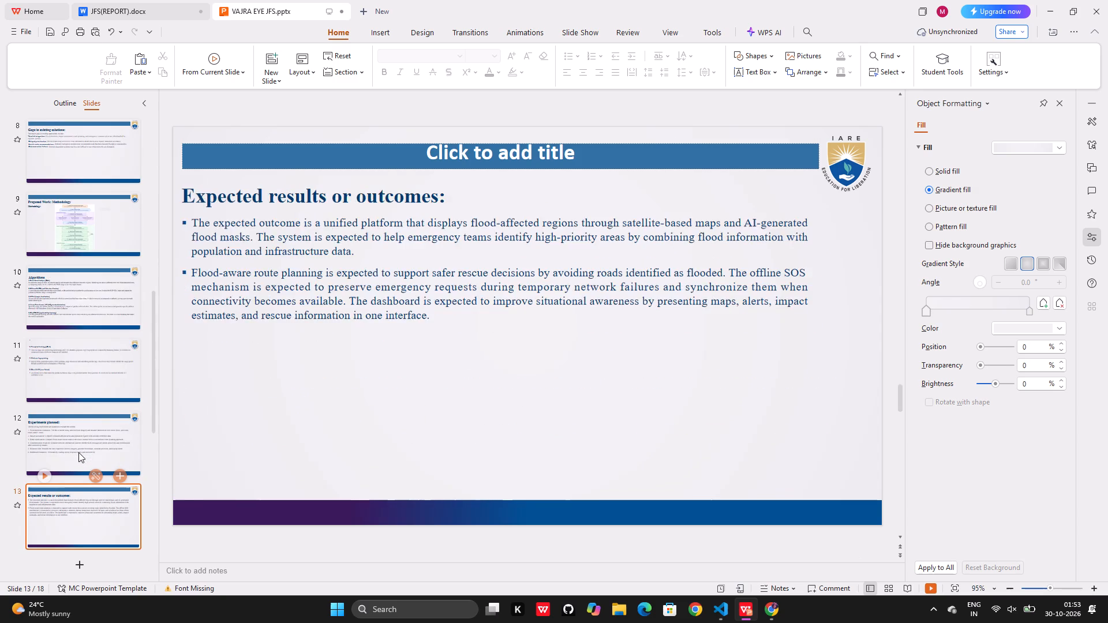
pyautogui.press('Down')
pyautogui.press('Down')
pyautogui.press('Down')
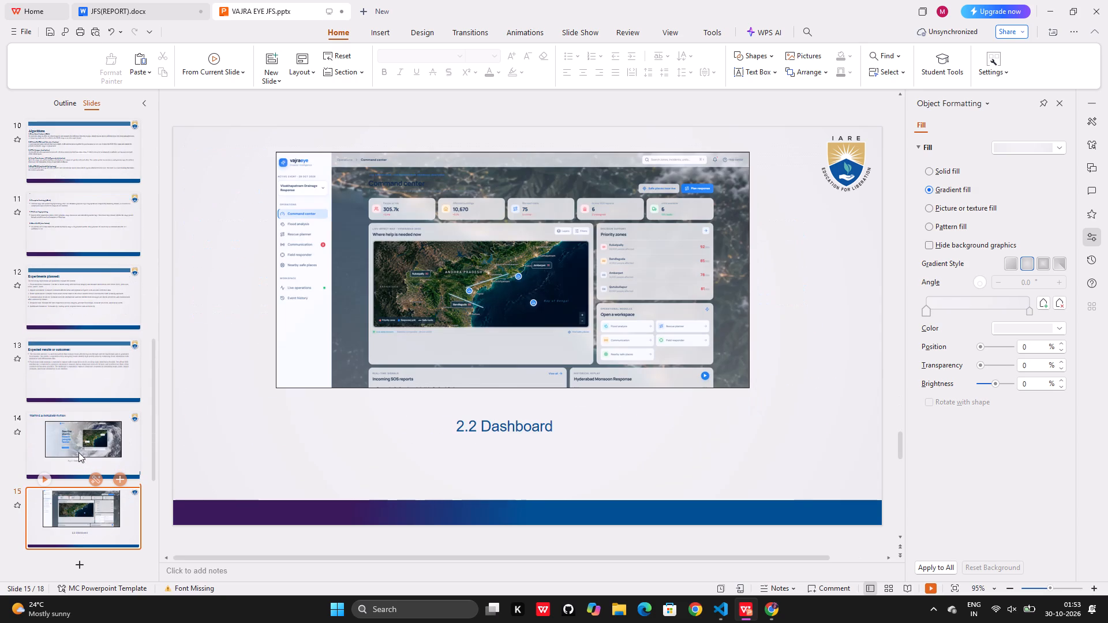
pyautogui.press('Up')
pyautogui.press('Up')
pyautogui.press('Down')
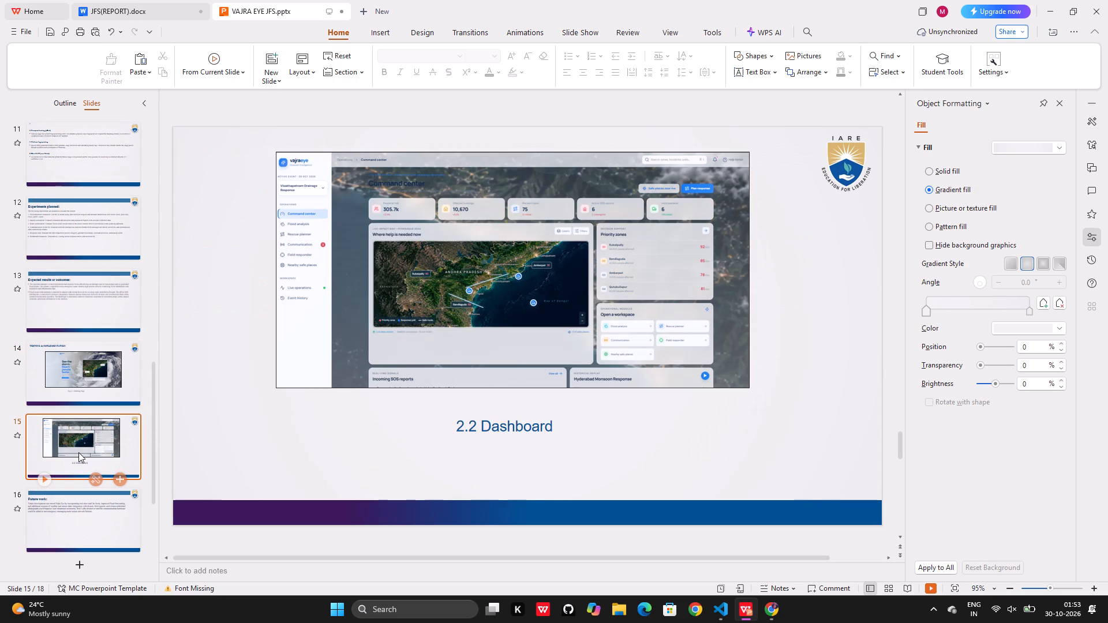
# Open the "2.2 Dashboard" caption on slide 15 for editing at its figure number.
pyautogui.click(464, 426)
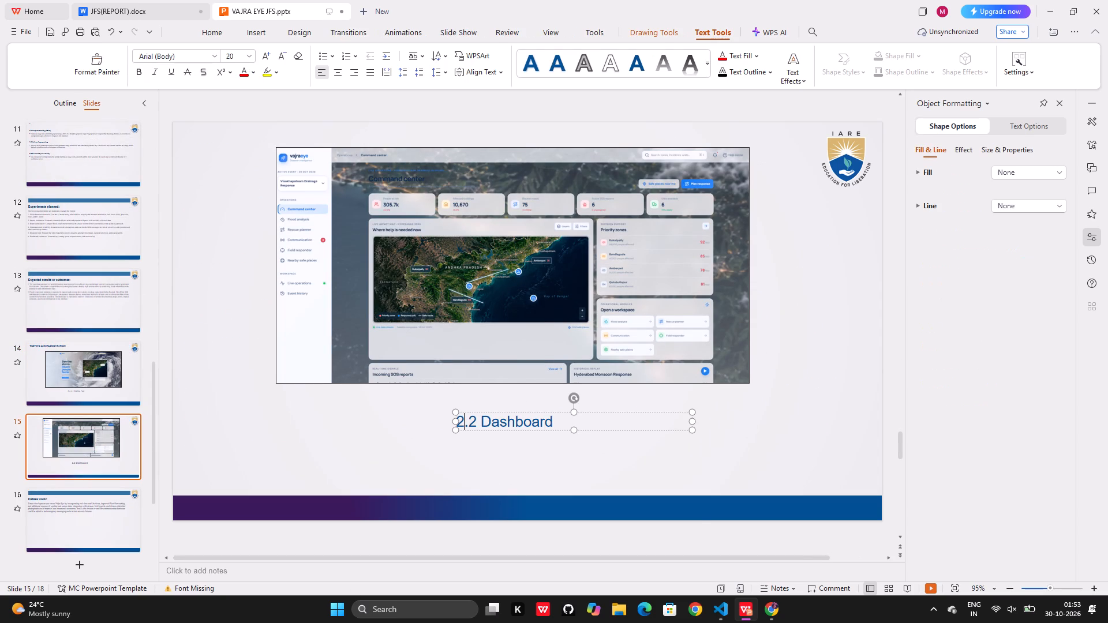
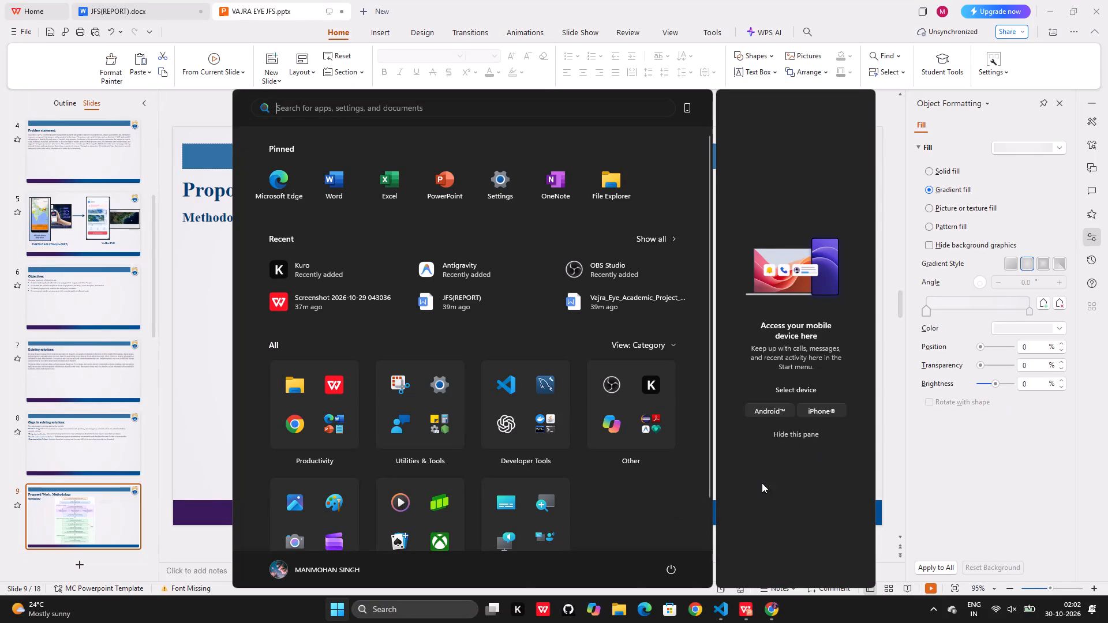
# Dismiss the app launcher and display the title slide of the VAJRA EYE JFS presentation.
pyautogui.click(885, 469)
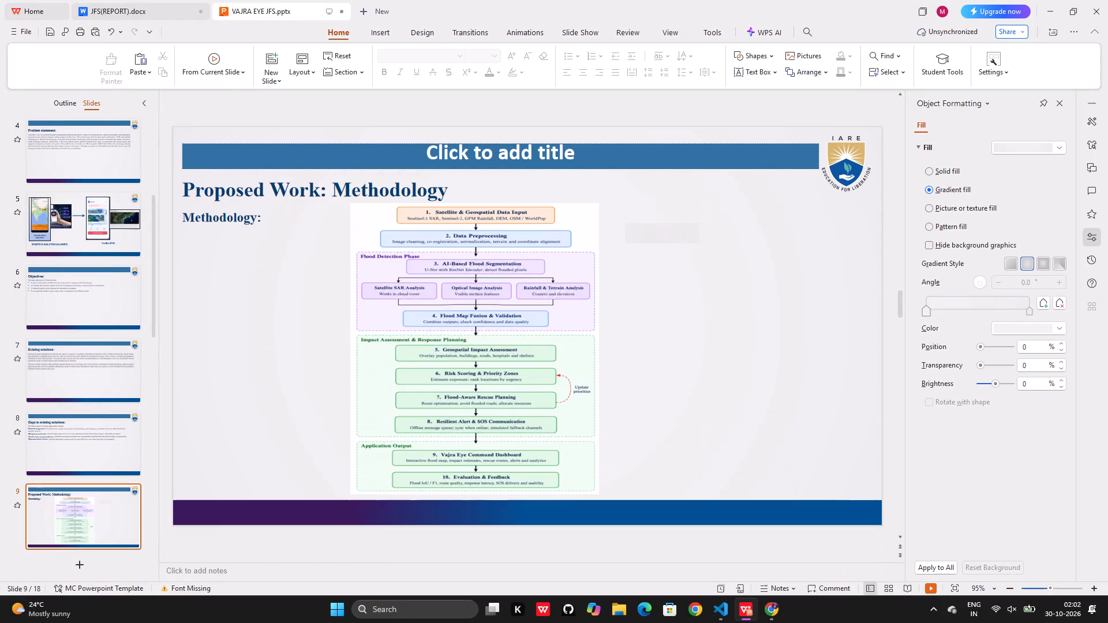
pyautogui.scroll(1, 71, 318)
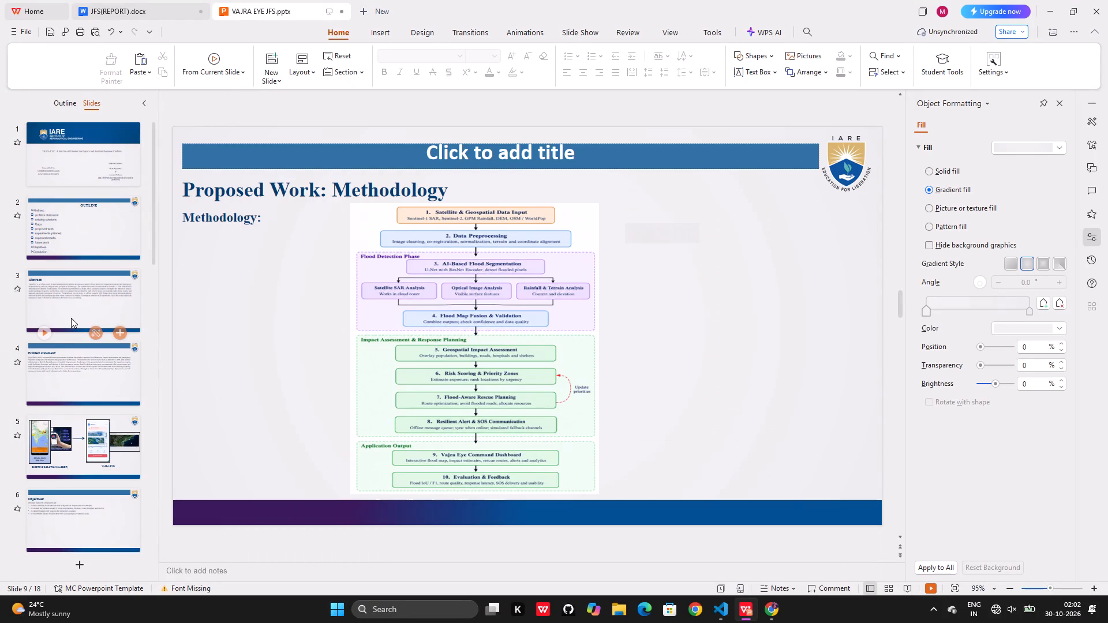
pyautogui.scroll(1, 71, 318)
pyautogui.click(90, 153)
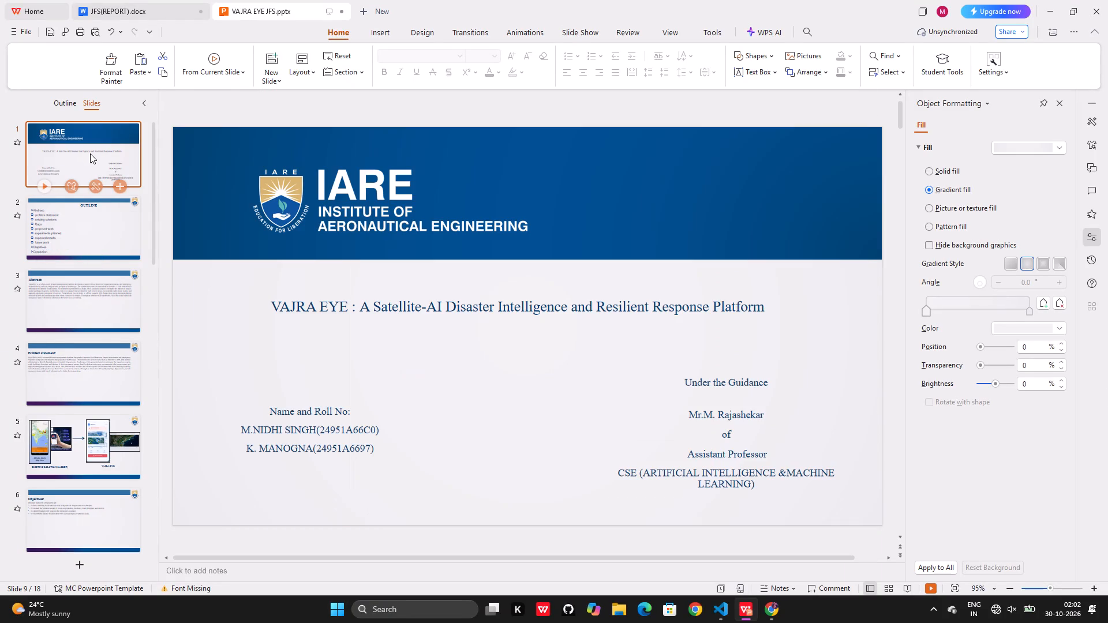
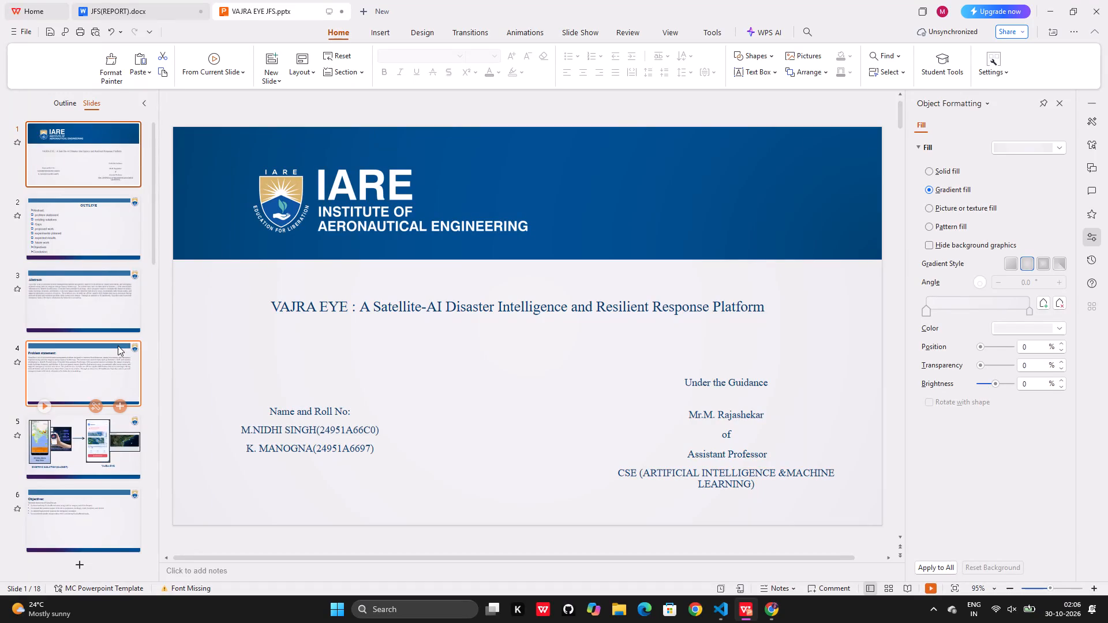
# Display the Future work slide, slide 16 of the VAJRA EYE JFS presentation.
pyautogui.scroll(-6, 118, 346)
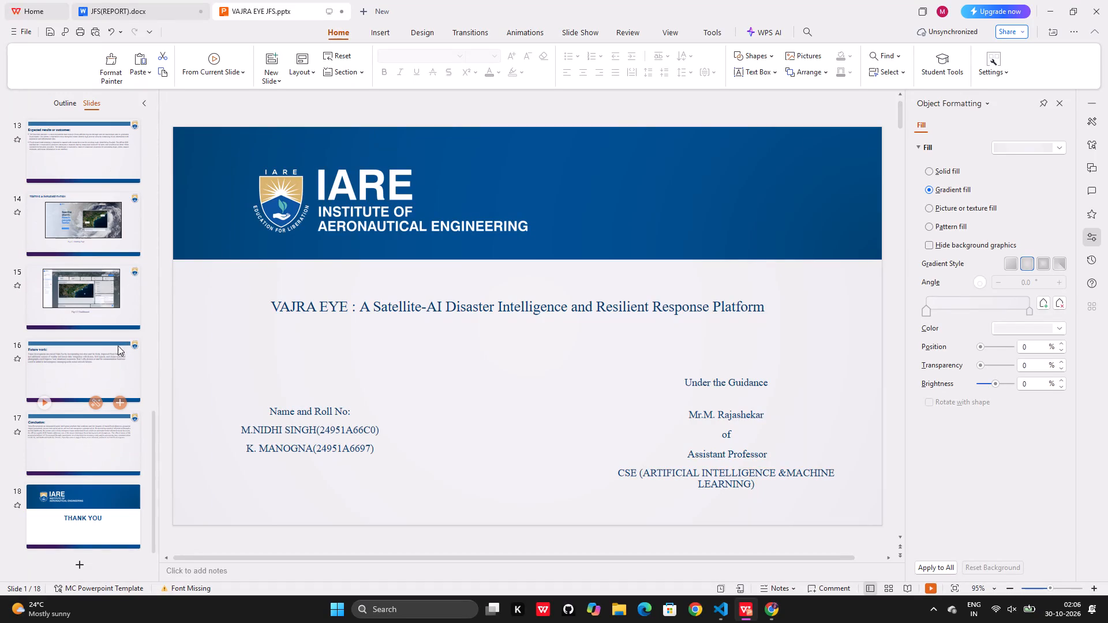
pyautogui.click(108, 350)
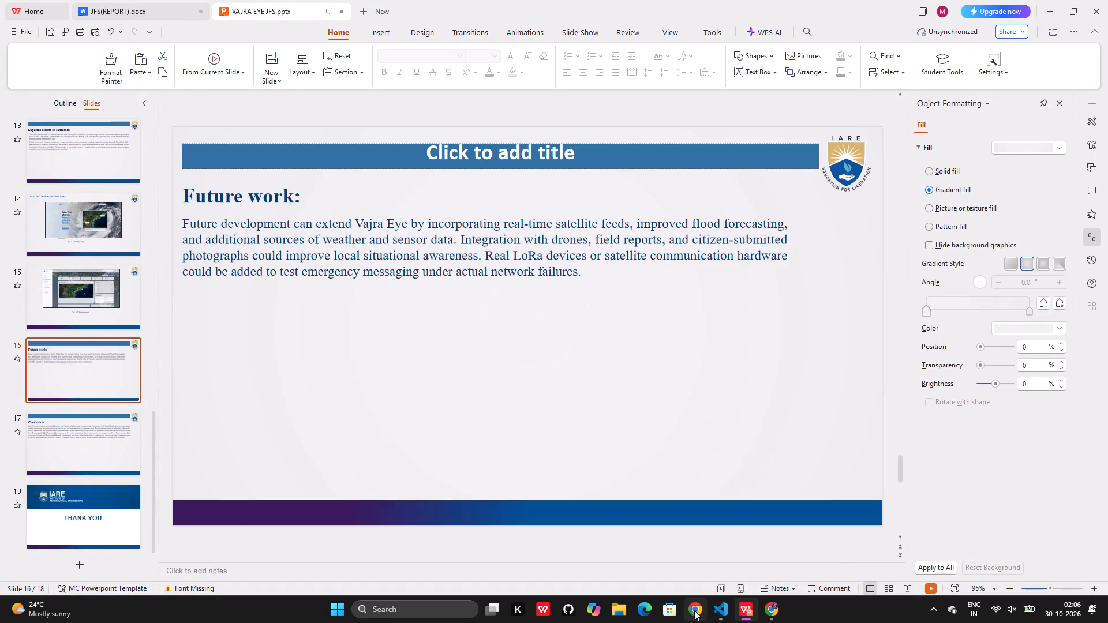
# Switch to Google Chrome with the Nidhi profile and open the first Vajra Eye Overview conversation in ChatGPT.
pyautogui.click(689, 611)
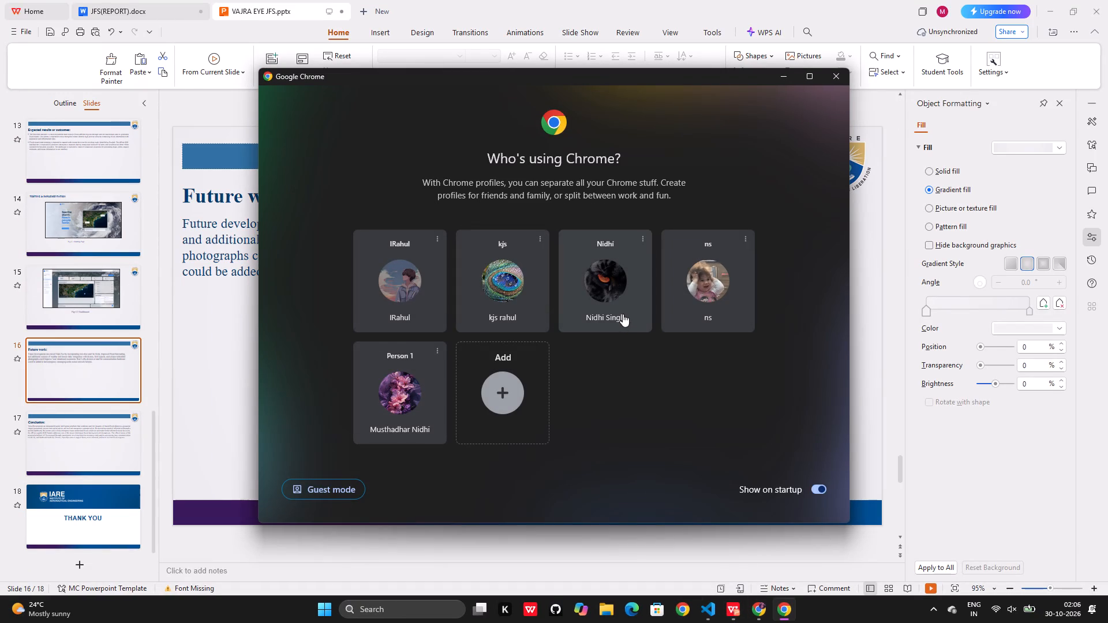
pyautogui.click(602, 285)
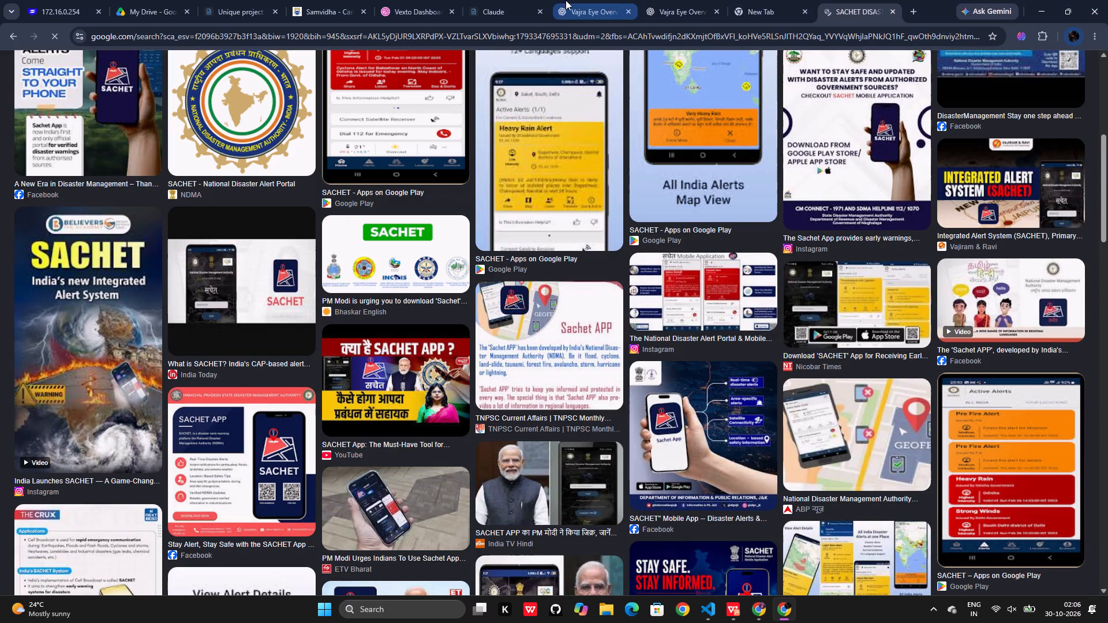
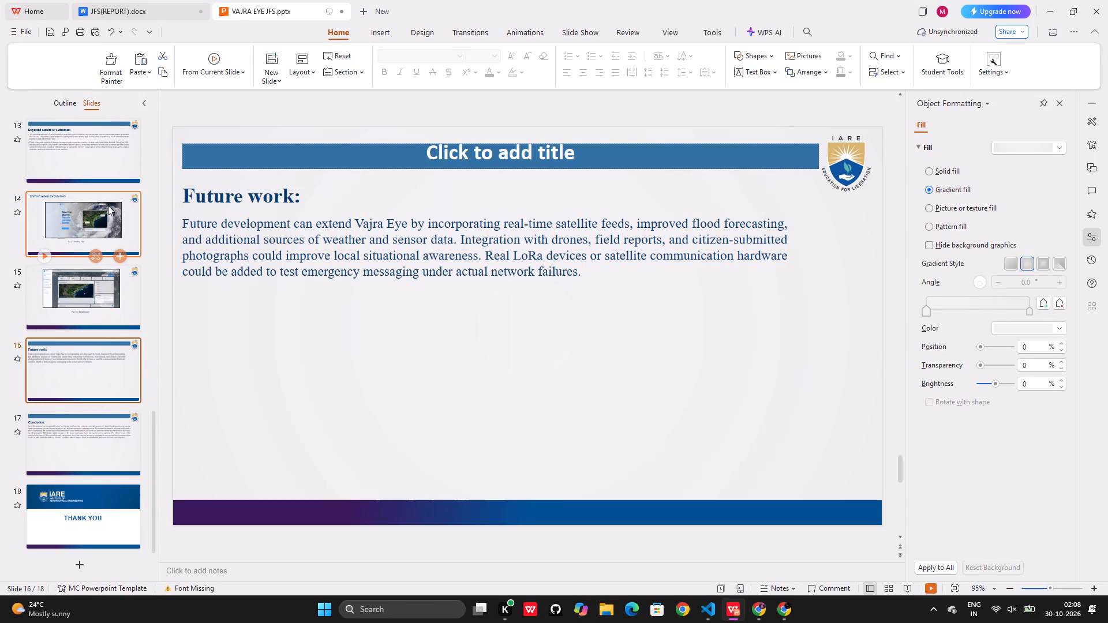
# Add a new slide after the Proposed Work / Methodology slide and paste the copied technologies table onto it.
pyautogui.scroll(1, 108, 205)
pyautogui.click(99, 136)
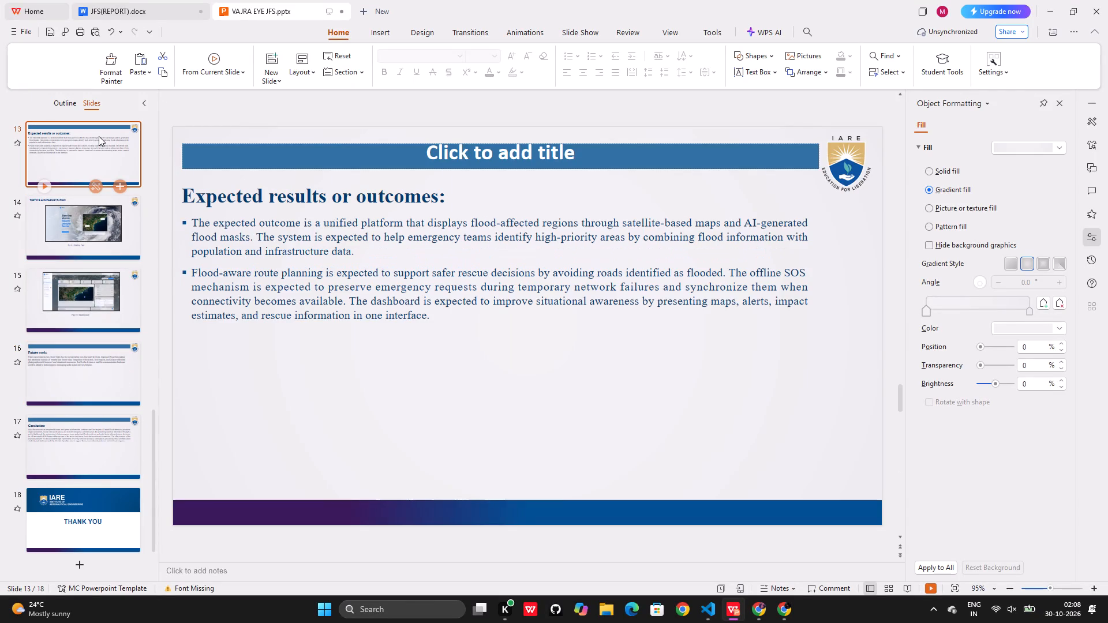
pyautogui.press('Up')
pyautogui.press('Up')
pyautogui.press('Up')
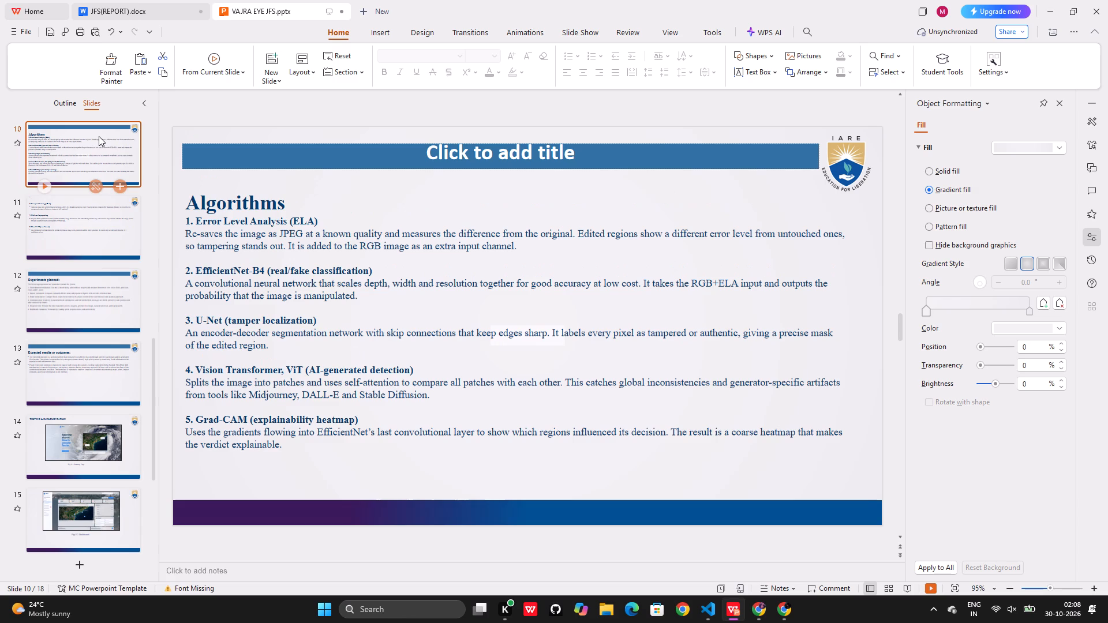
pyautogui.moveTo(189, 207); pyautogui.dragTo(273, 279)
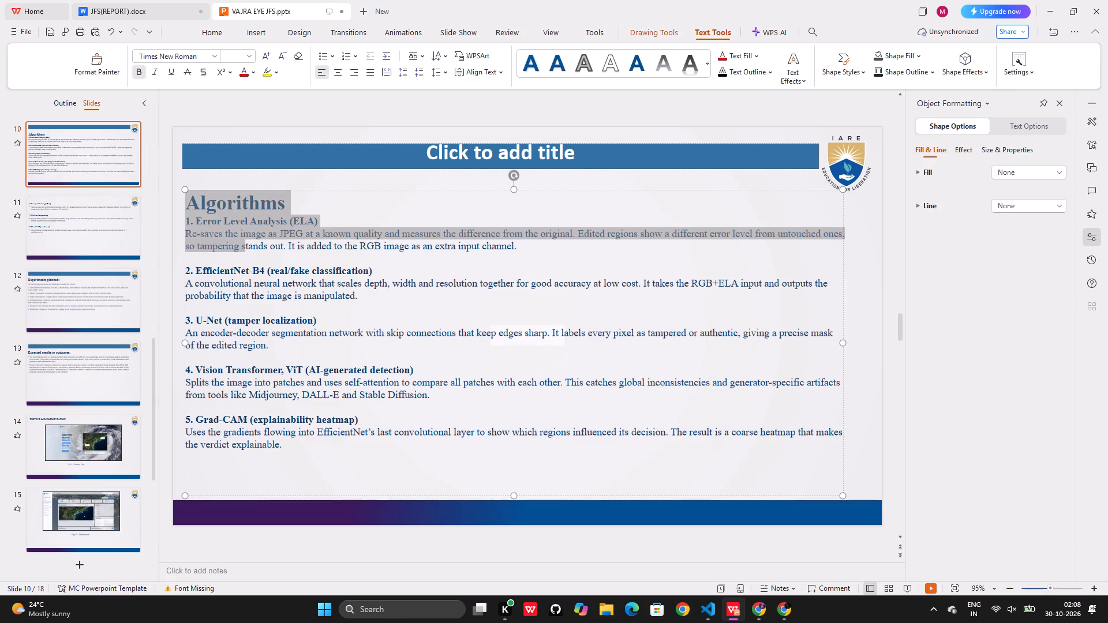
pyautogui.moveTo(273, 279); pyautogui.dragTo(290, 505)
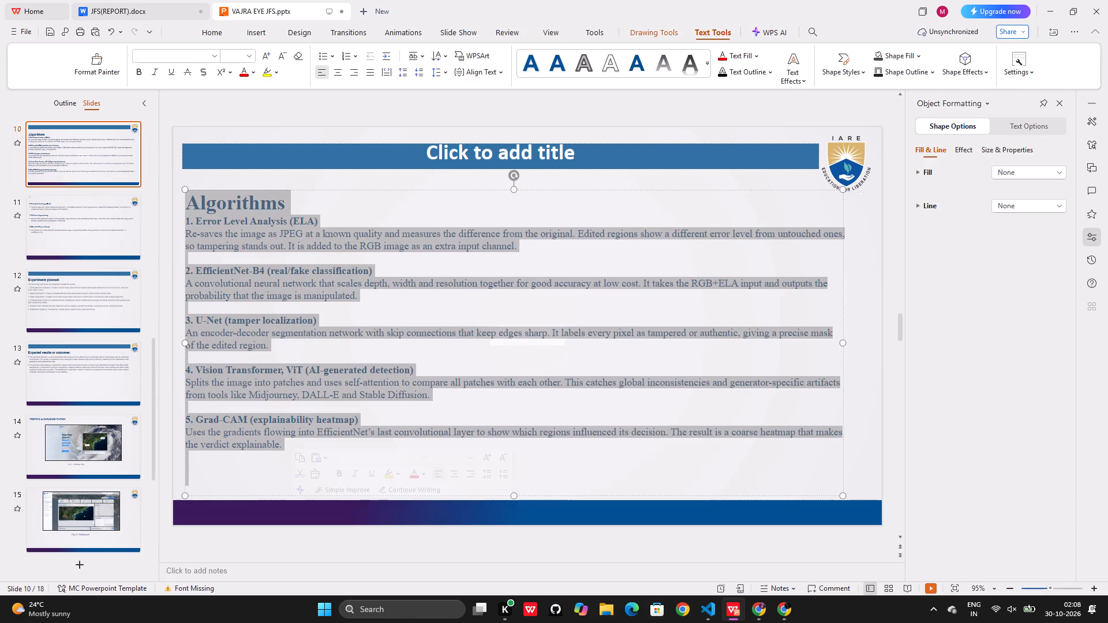
pyautogui.click(226, 115)
pyautogui.scroll(1, 85, 170)
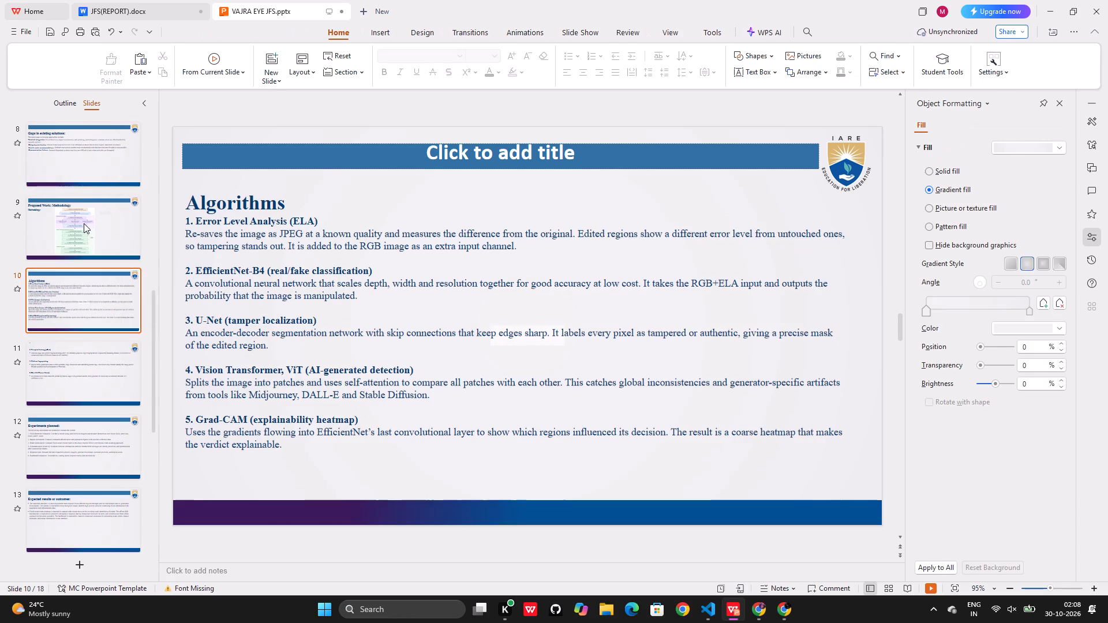
pyautogui.click(84, 223)
pyautogui.click(119, 257)
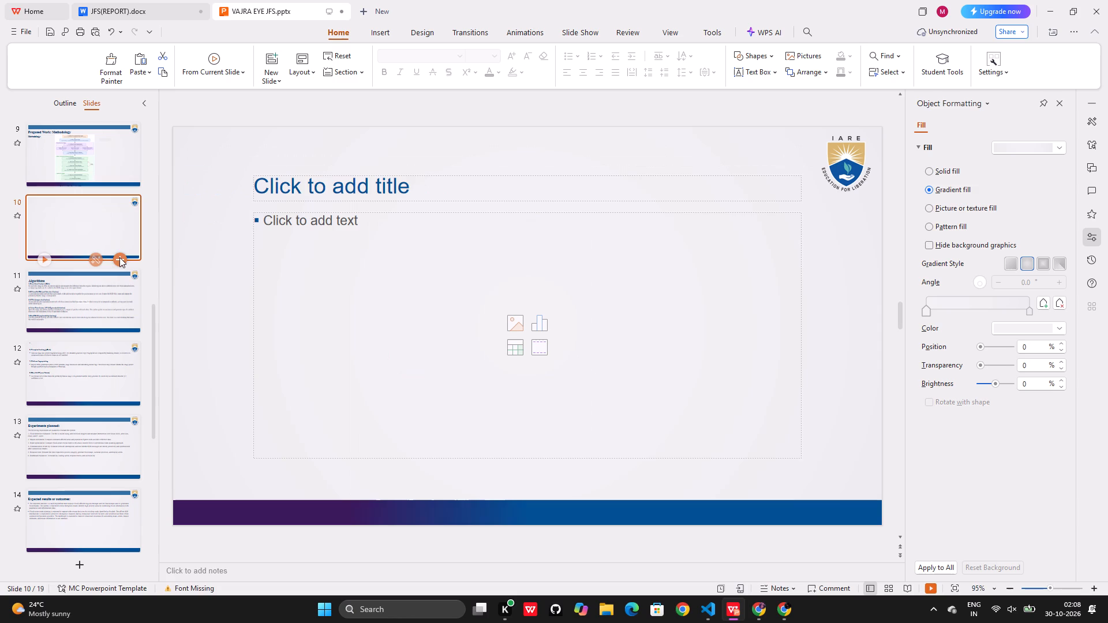
pyautogui.click(286, 191)
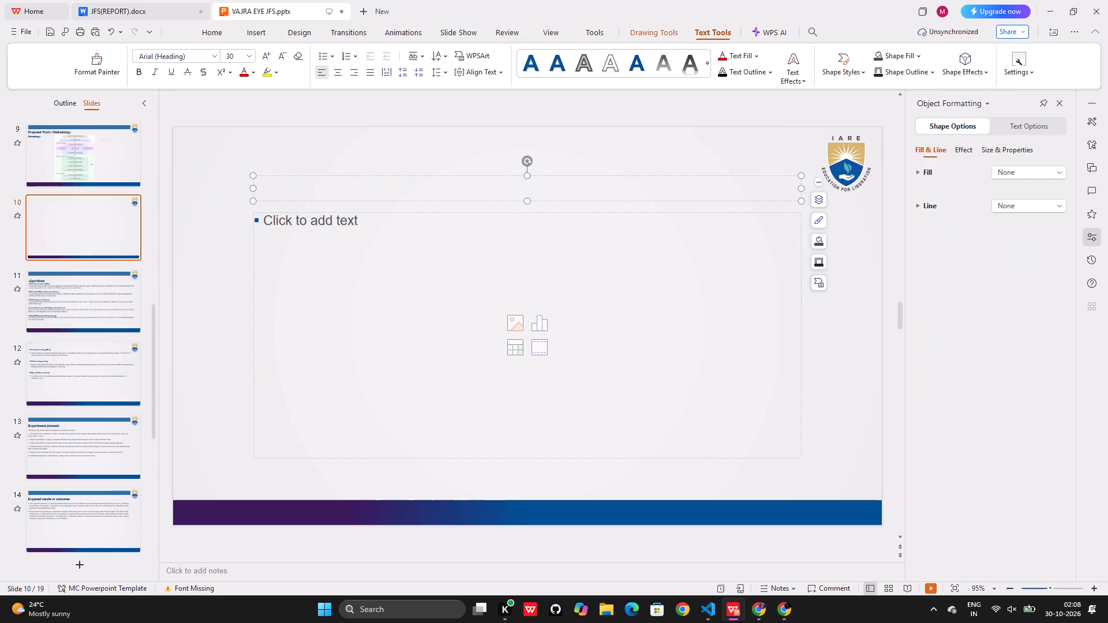
pyautogui.hotkey('ctrl', 'v')
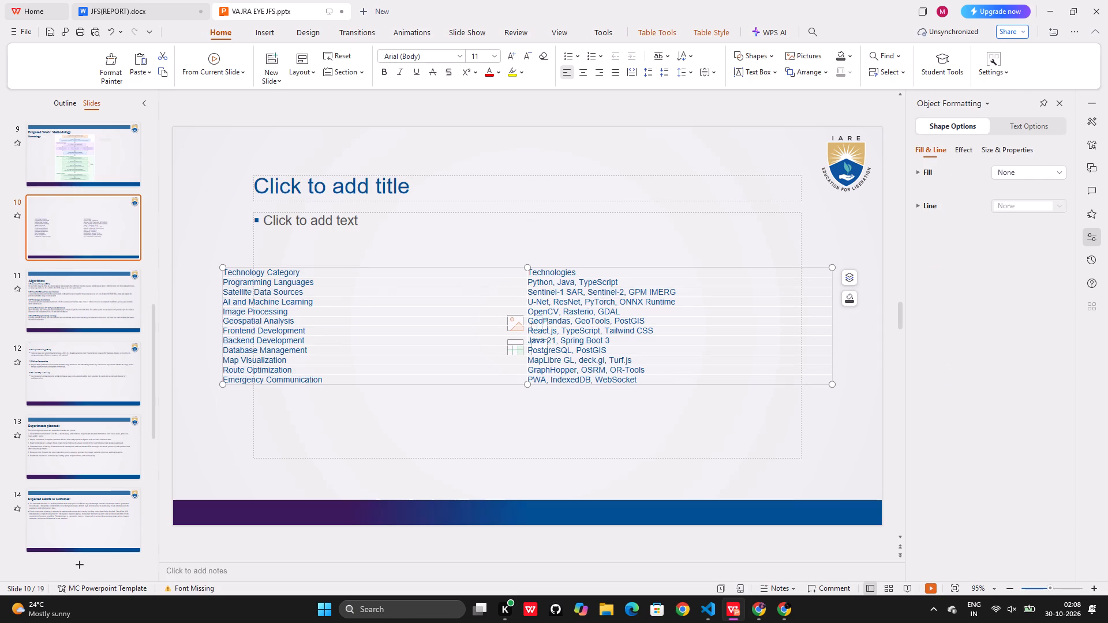
# Delete the empty text and title placeholders from the new technologies slide.
pyautogui.click(367, 213)
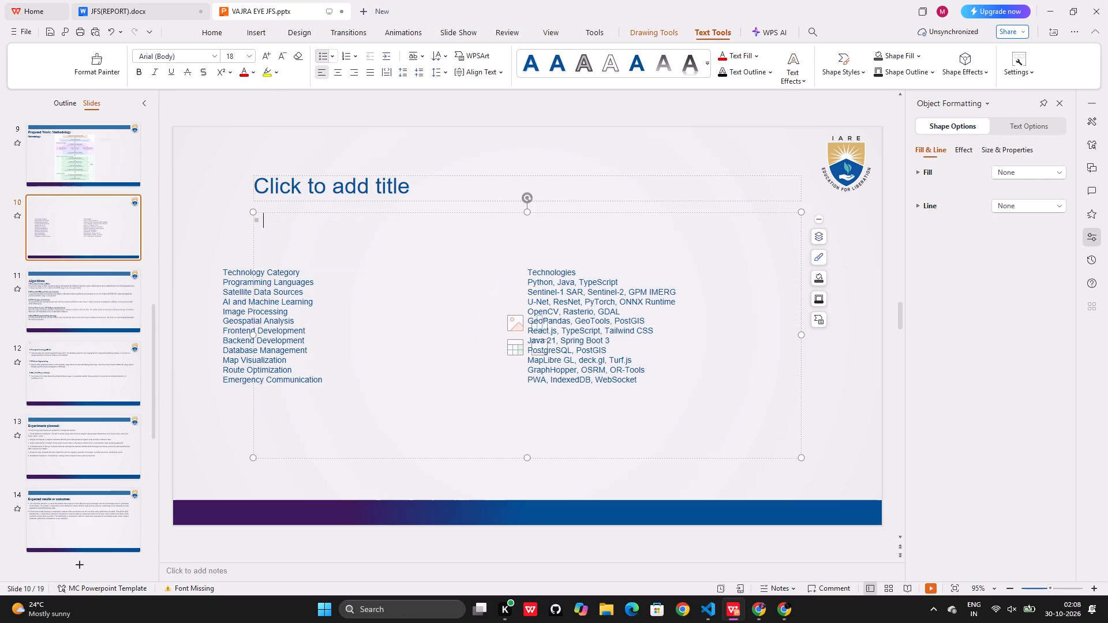
pyautogui.press('Delete')
pyautogui.click(367, 213)
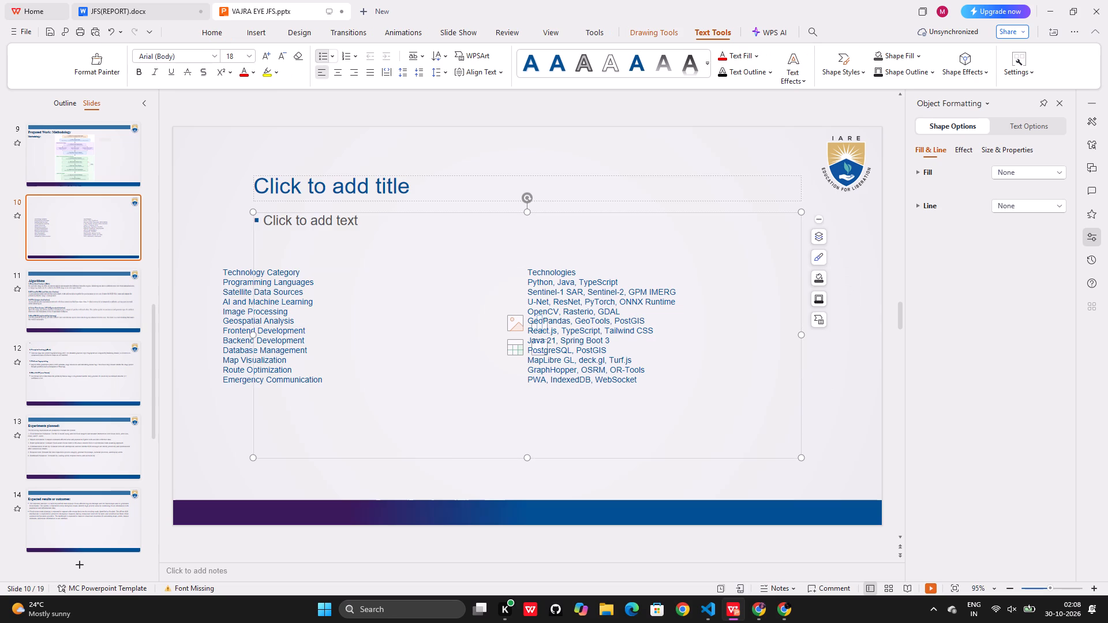
pyautogui.press('Delete')
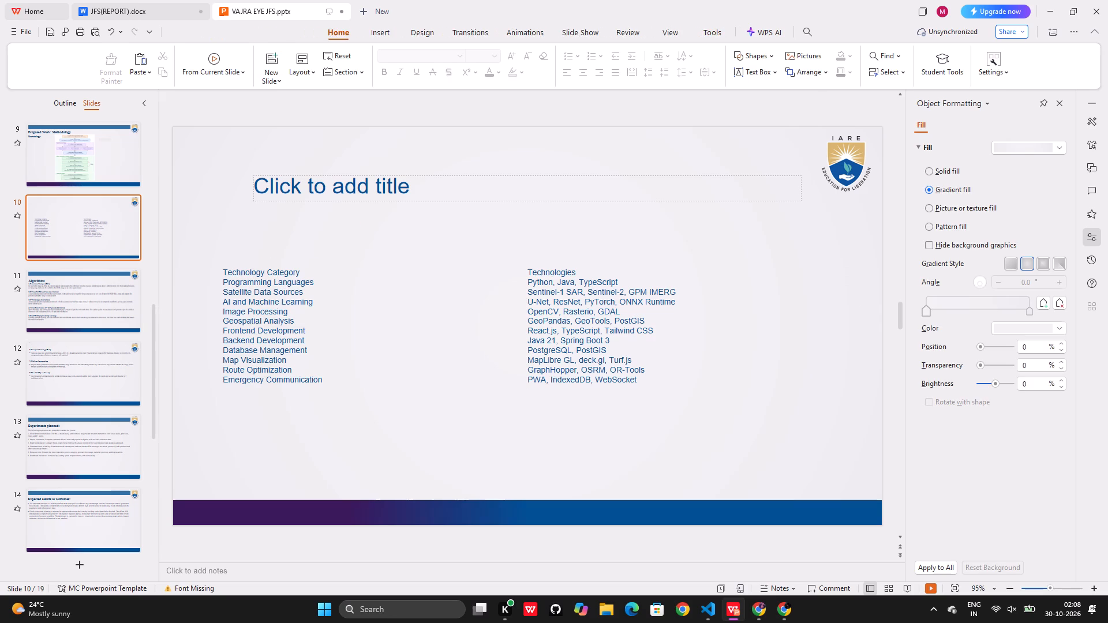
pyautogui.click(368, 175)
pyautogui.press('Delete')
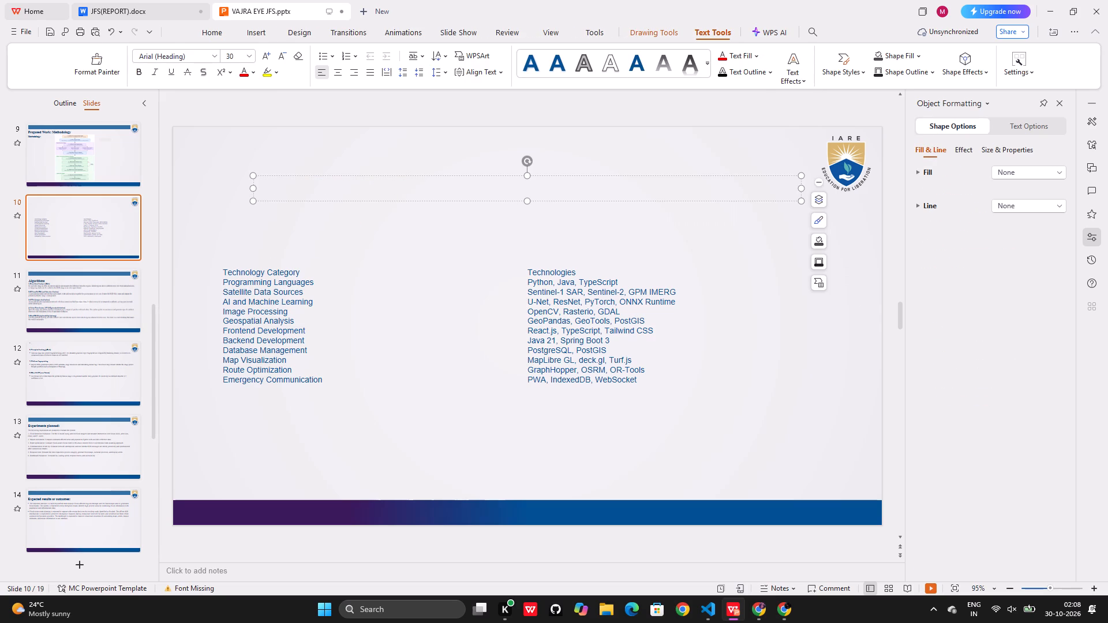
pyautogui.click(371, 175)
pyautogui.press('Delete')
# Move the technologies table up near the top of the slide and stretch it taller to space out its rows.
pyautogui.click(349, 339)
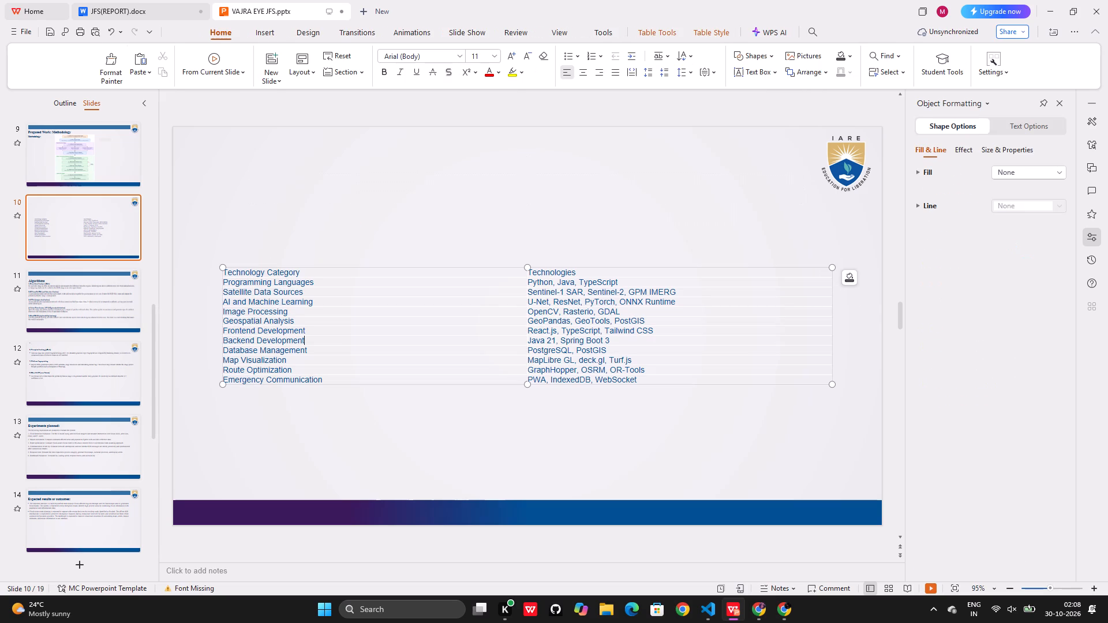
pyautogui.moveTo(330, 267); pyautogui.dragTo(308, 163)
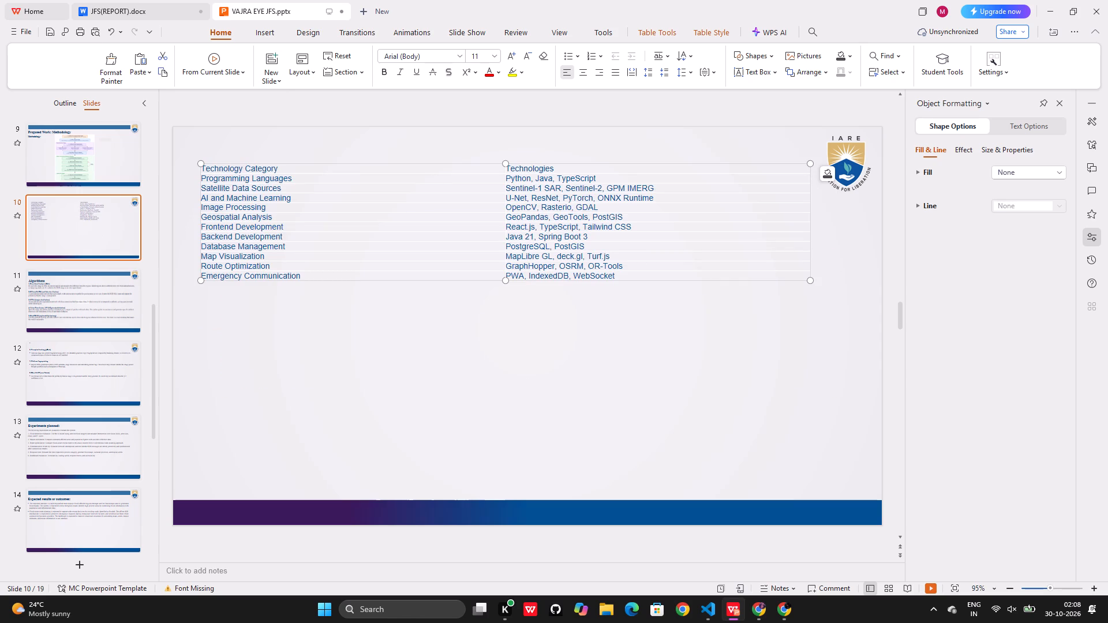
pyautogui.moveTo(503, 283); pyautogui.dragTo(519, 368)
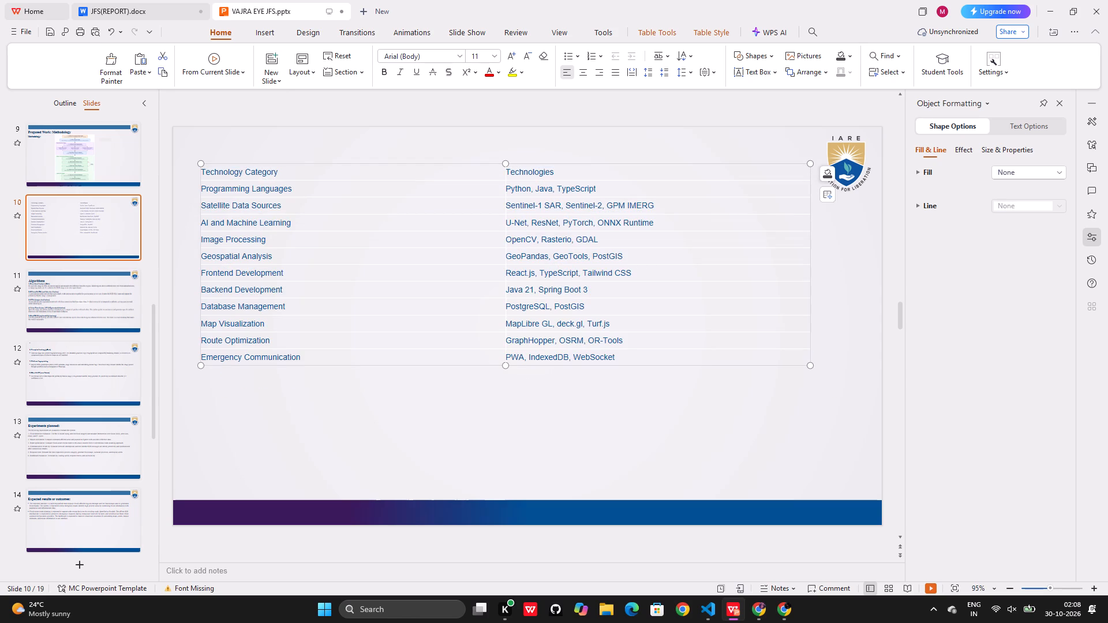
pyautogui.click(504, 366)
pyautogui.moveTo(504, 366); pyautogui.dragTo(506, 401)
# Clear both cells of the Emergency Communication row in the technologies table.
pyautogui.moveTo(625, 360); pyautogui.dragTo(302, 369)
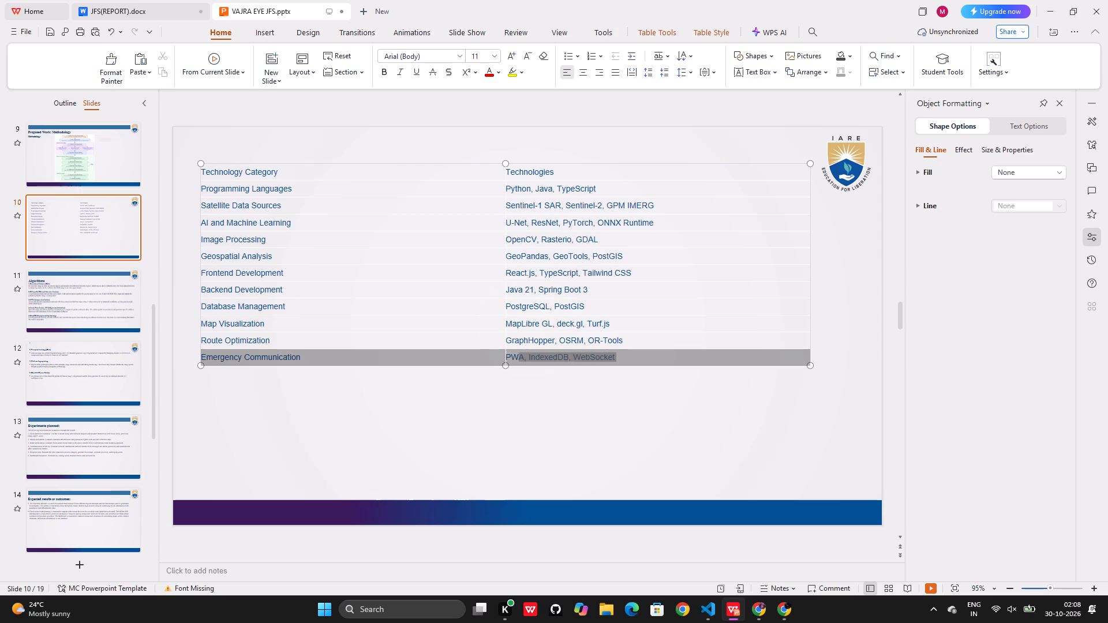
pyautogui.moveTo(302, 369); pyautogui.dragTo(275, 374)
pyautogui.press('BackSpace')
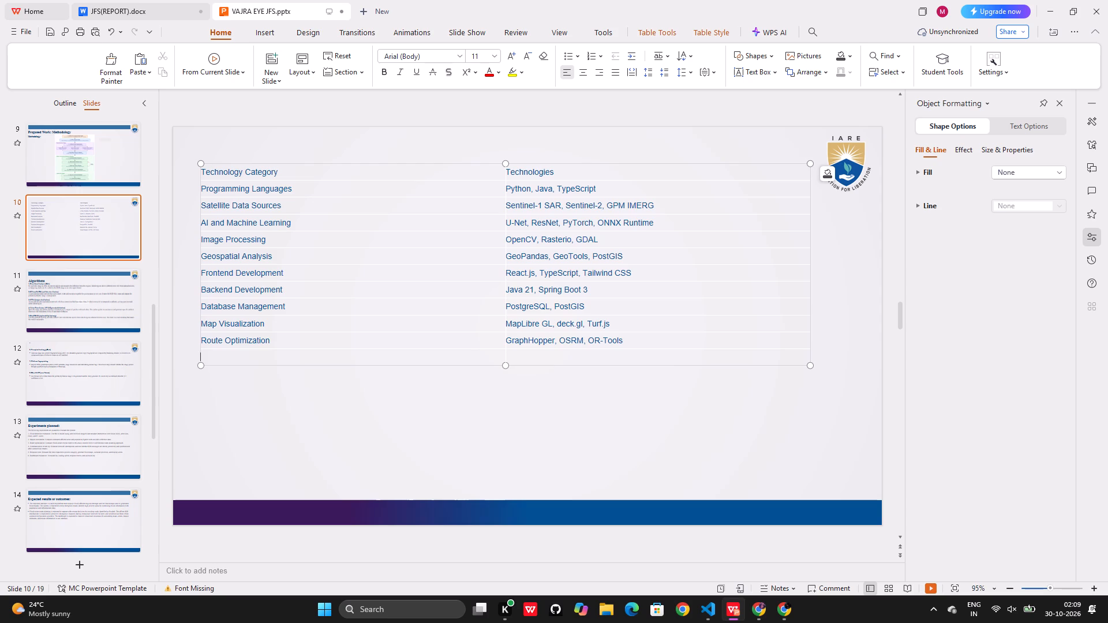
# Remove GPM IMERG from the Satellite Data Sources row, leaving "Sentinel-1 SAR, Sentinel-2".
pyautogui.click(652, 206)
pyautogui.press('BackSpace')
pyautogui.press('BackSpace')
pyautogui.press('BackSpace')
pyautogui.press('BackSpace')
pyautogui.press('BackSpace')
pyautogui.press('BackSpace')
pyautogui.press('BackSpace')
pyautogui.press('BackSpace')
pyautogui.press('BackSpace')
pyautogui.press('BackSpace')
pyautogui.press('BackSpace')
# Remove ONNX Runtime from the AI and Machine Learning row, leaving "U-Net, ResNet, PyTorch".
pyautogui.click(668, 223)
pyautogui.press('BackSpace')
pyautogui.press('BackSpace')
pyautogui.press('BackSpace')
pyautogui.press('BackSpace')
pyautogui.press('BackSpace')
pyautogui.press('BackSpace')
pyautogui.press('BackSpace')
pyautogui.press('BackSpace')
pyautogui.press('BackSpace')
pyautogui.press('BackSpace')
pyautogui.press('BackSpace')
pyautogui.press('BackSpace')
pyautogui.press('BackSpace')
pyautogui.press('BackSpace')
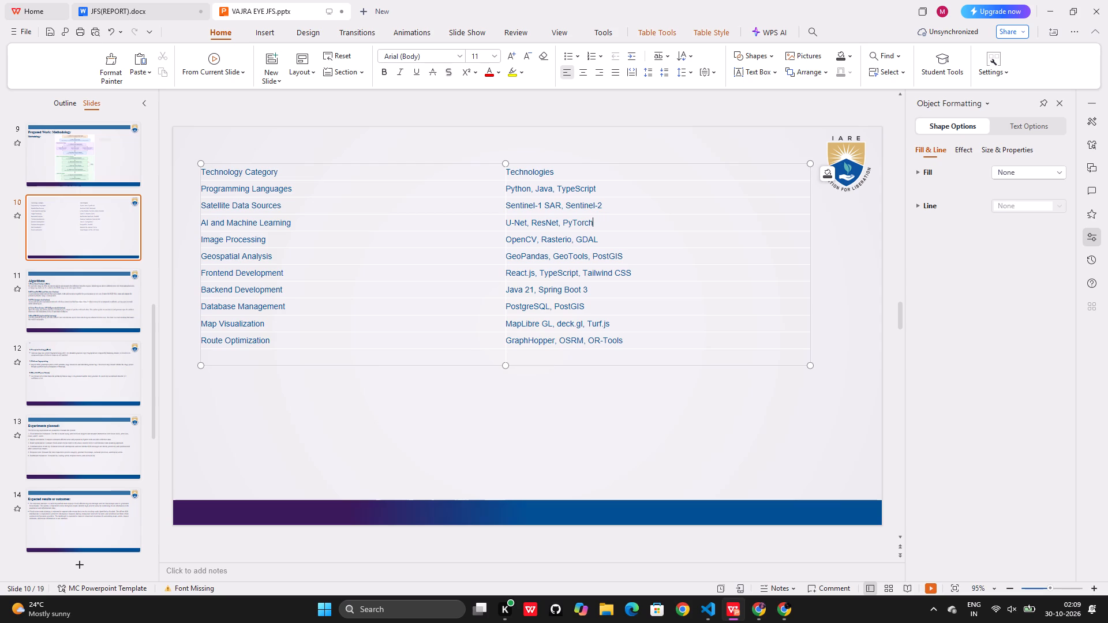
# Remove GDAL from the Image Processing row, leaving "OpenCV, Rasterio".
pyautogui.click(603, 240)
pyautogui.press('BackSpace')
pyautogui.press('BackSpace')
pyautogui.press('BackSpace')
pyautogui.press('BackSpace')
pyautogui.press('BackSpace')
pyautogui.press('BackSpace')
# Remove PostGIS from the Geospatial Analysis row, leaving "GeoPandas, GeoTools".
pyautogui.click(623, 255)
pyautogui.press('BackSpace')
pyautogui.press('BackSpace')
pyautogui.press('BackSpace')
pyautogui.press('BackSpace')
pyautogui.press('BackSpace')
pyautogui.press('BackSpace')
pyautogui.press('BackSpace')
pyautogui.press('BackSpace')
pyautogui.press('BackSpace')
# Copy the Development Tools row from the ChatGPT technologies table in Chrome and paste it into the slide table's empty last row.
pyautogui.hotkey('alt', 'Tab')
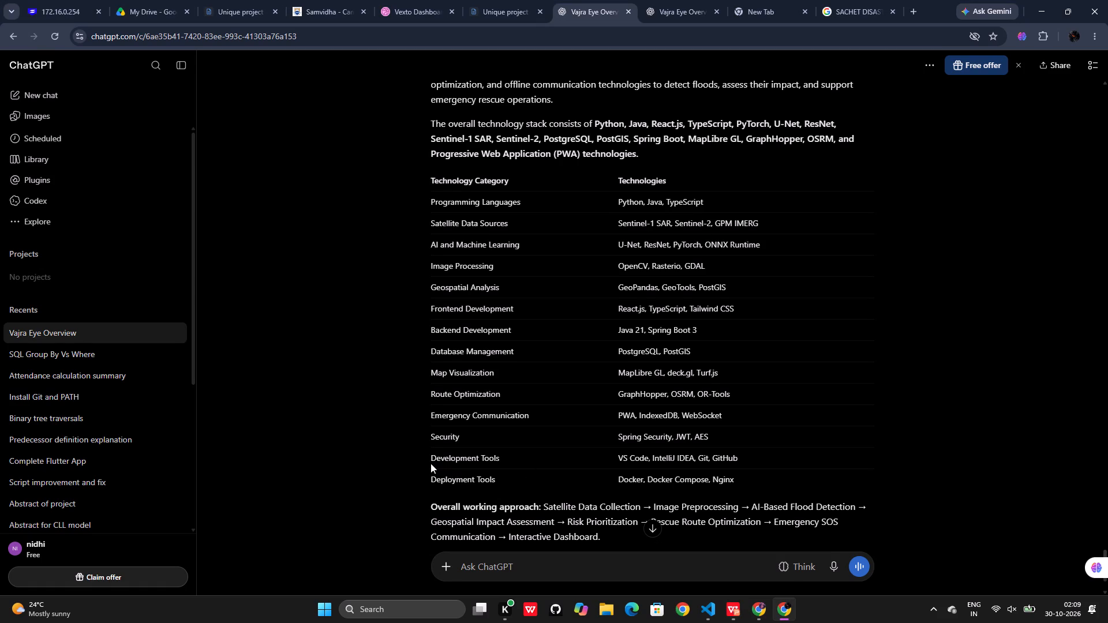
pyautogui.moveTo(426, 456); pyautogui.dragTo(757, 468)
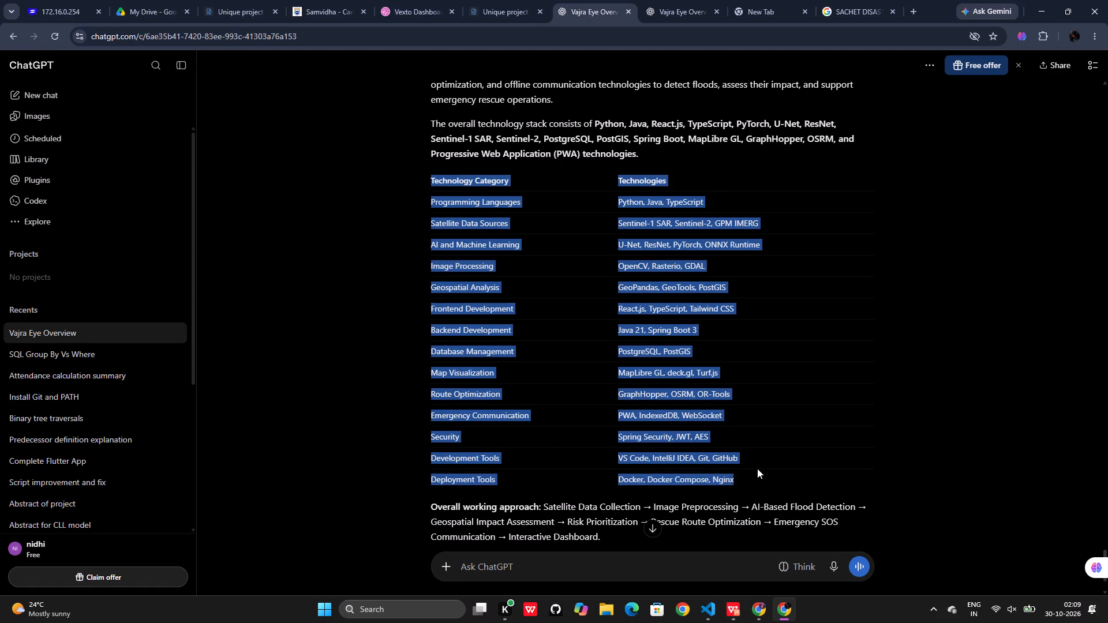
pyautogui.click(757, 468)
pyautogui.moveTo(746, 458); pyautogui.dragTo(429, 457)
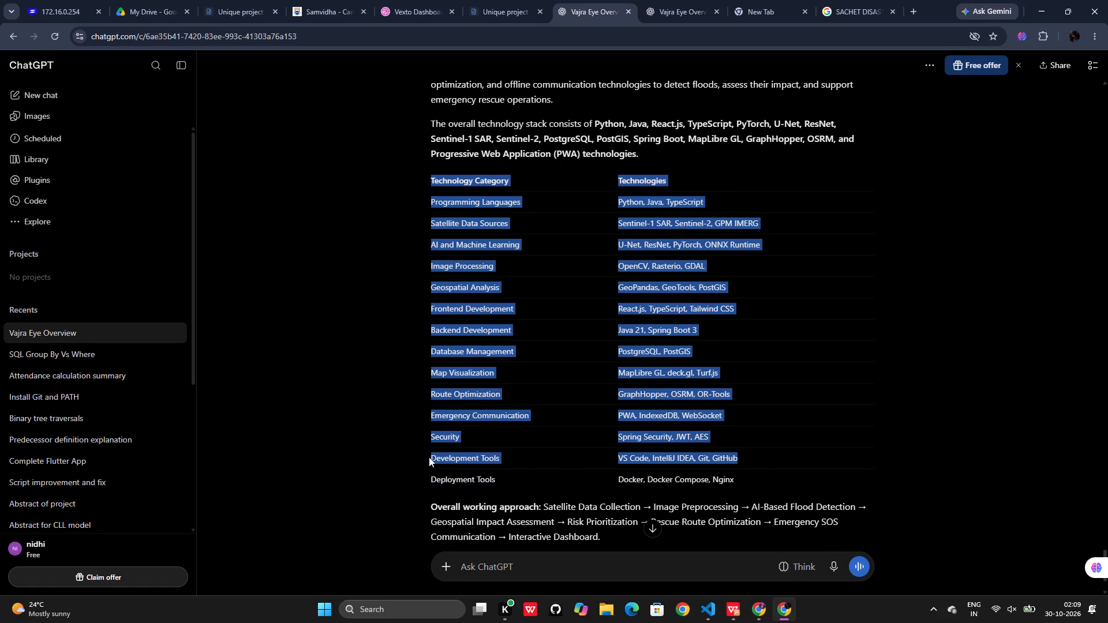
pyautogui.moveTo(429, 457); pyautogui.dragTo(435, 466)
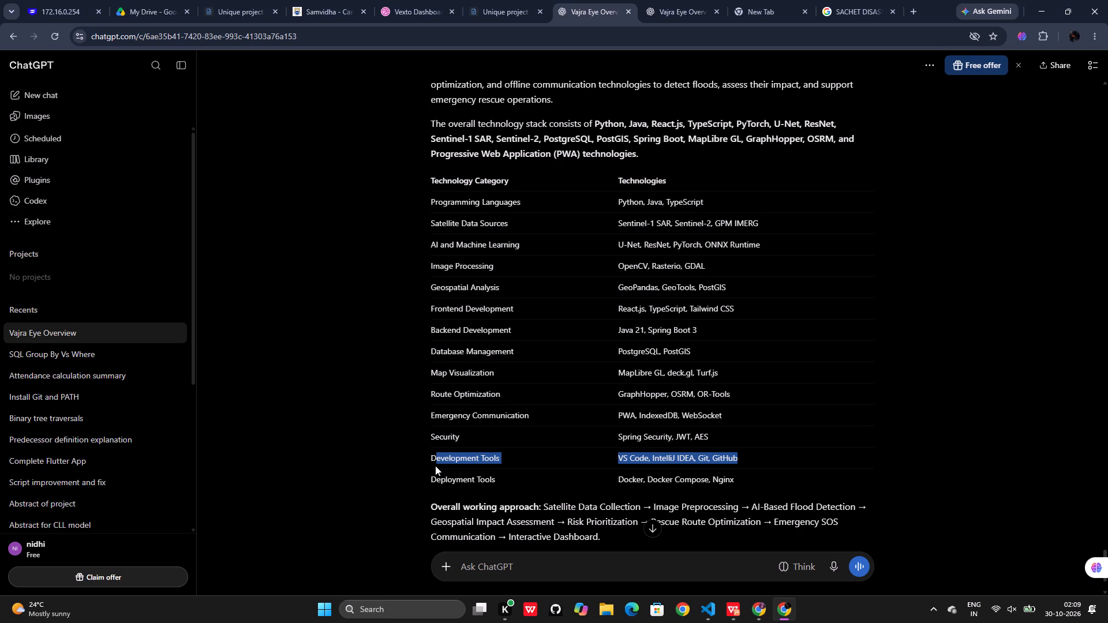
pyautogui.moveTo(435, 466); pyautogui.dragTo(432, 466)
pyautogui.hotkey('ctrl', 'c')
pyautogui.hotkey('alt', 'Tab')
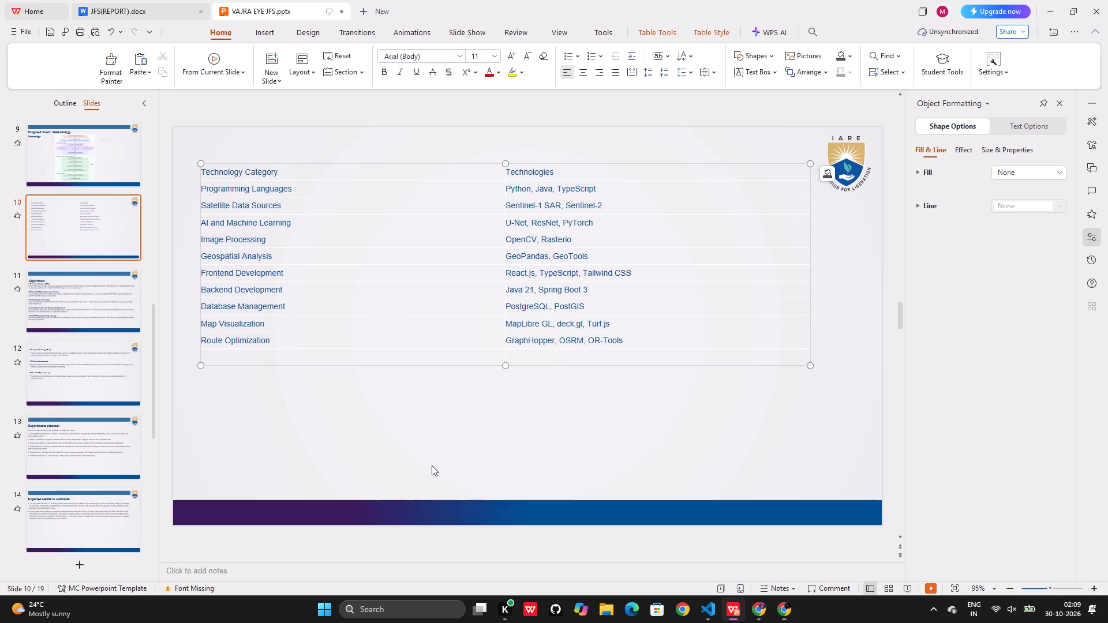
pyautogui.click(265, 354)
pyautogui.hotkey('ctrl', 'v')
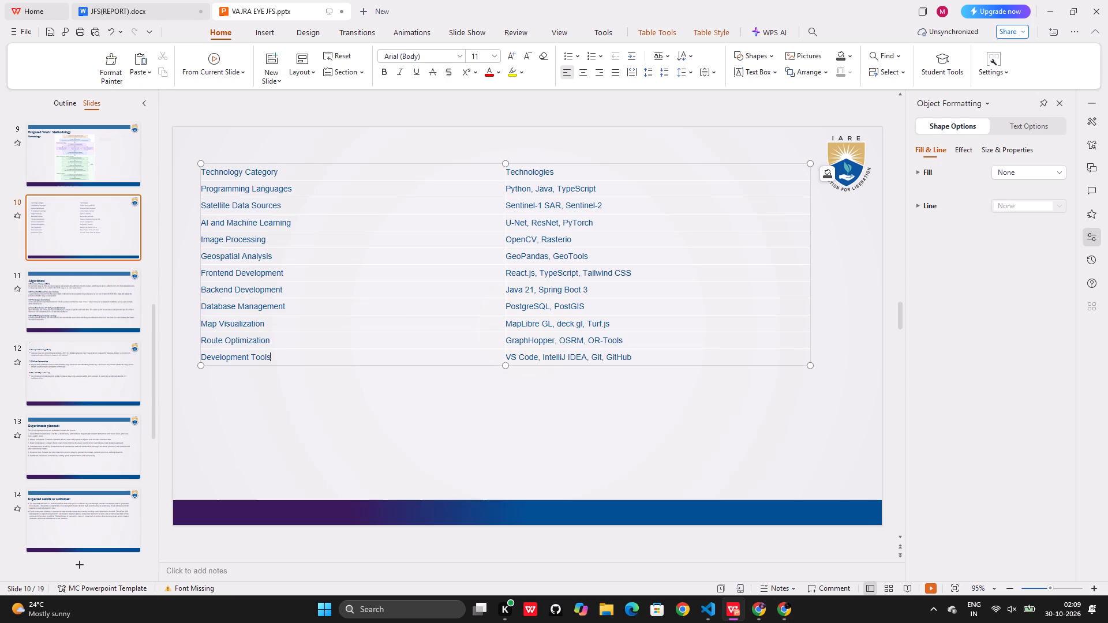
# Stretch the technologies table's bottom edge down so its rows fill most of the slide.
pyautogui.moveTo(504, 365); pyautogui.dragTo(506, 444)
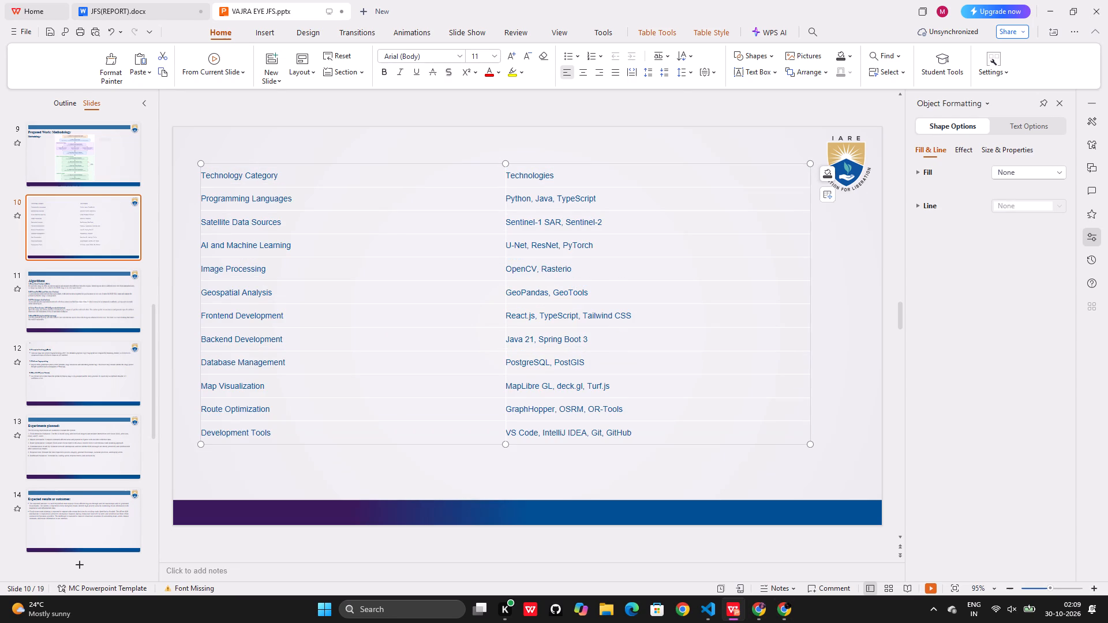
pyautogui.click(504, 311)
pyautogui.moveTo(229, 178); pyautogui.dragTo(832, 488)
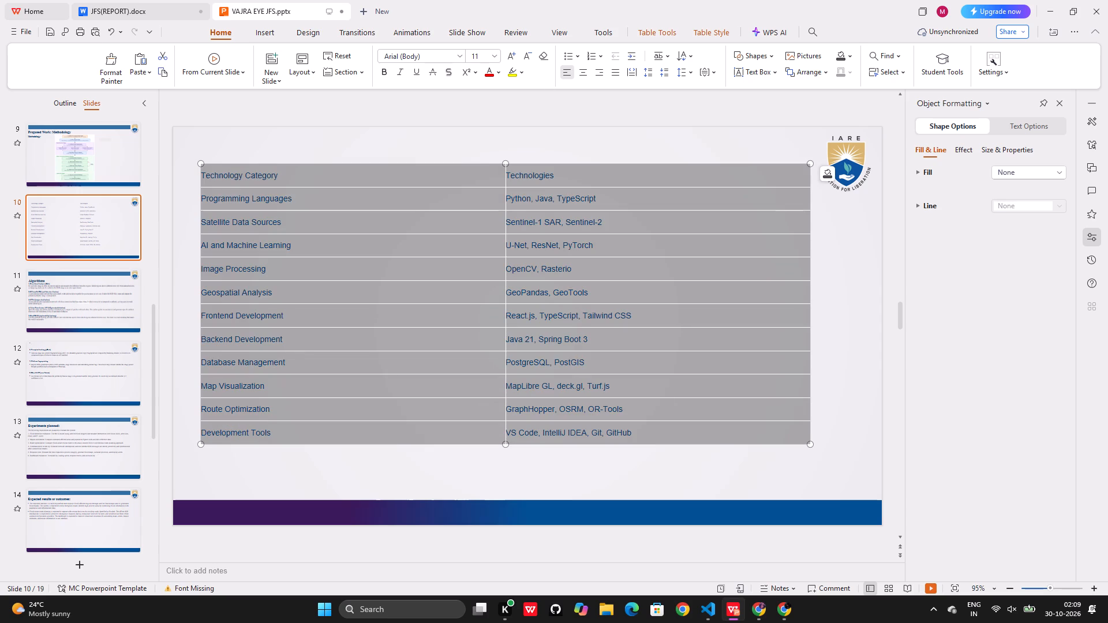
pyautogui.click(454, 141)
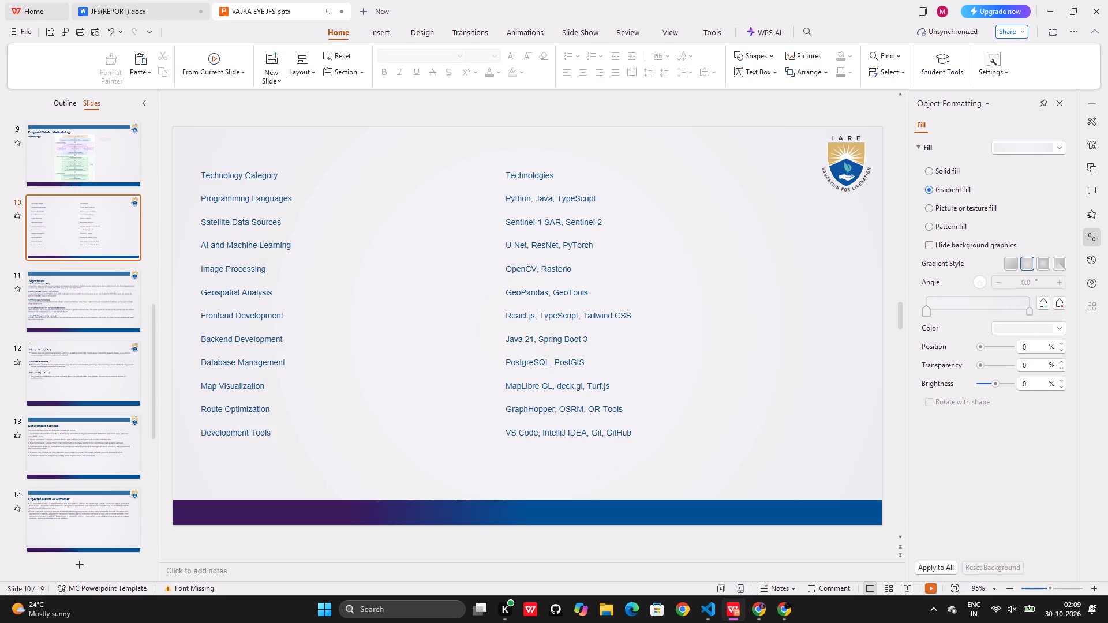
# Delete the "Technologies" text from the second header cell of the slide table.
pyautogui.click(200, 172)
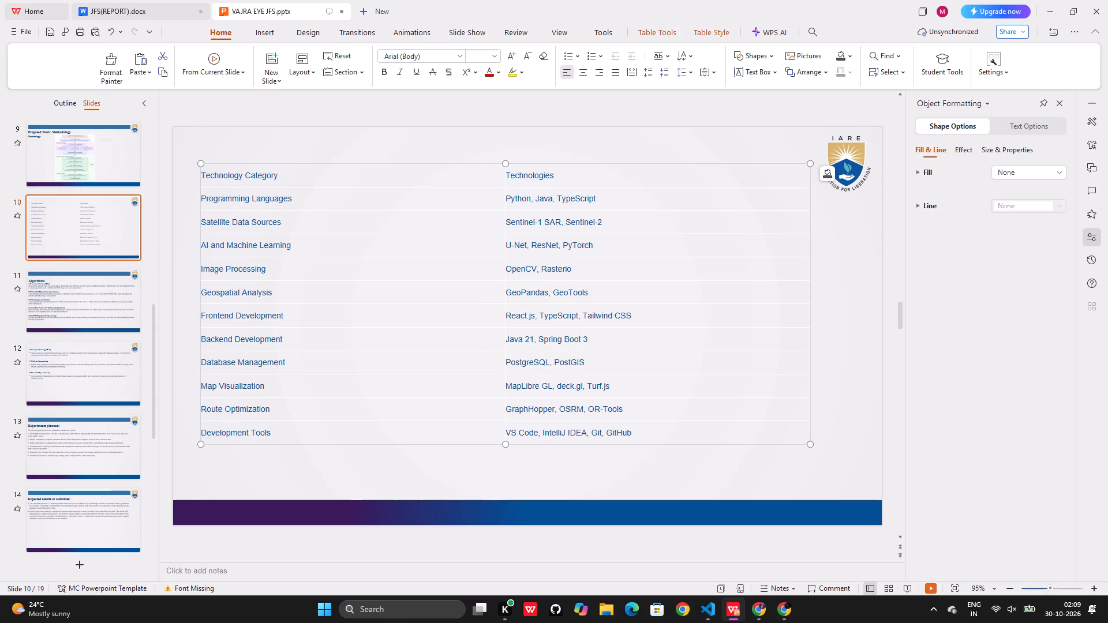
pyautogui.doubleClick(554, 178)
pyautogui.moveTo(554, 178); pyautogui.dragTo(628, 177)
pyautogui.press('BackSpace')
pyautogui.press('BackSpace')
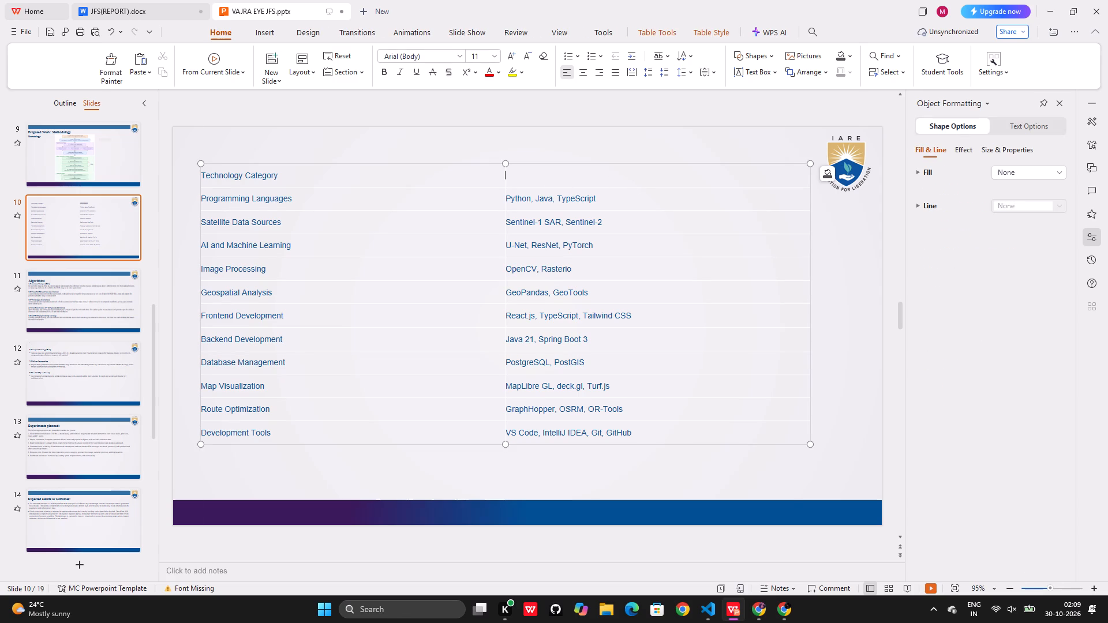
pyautogui.click(628, 177)
pyautogui.doubleClick(628, 177)
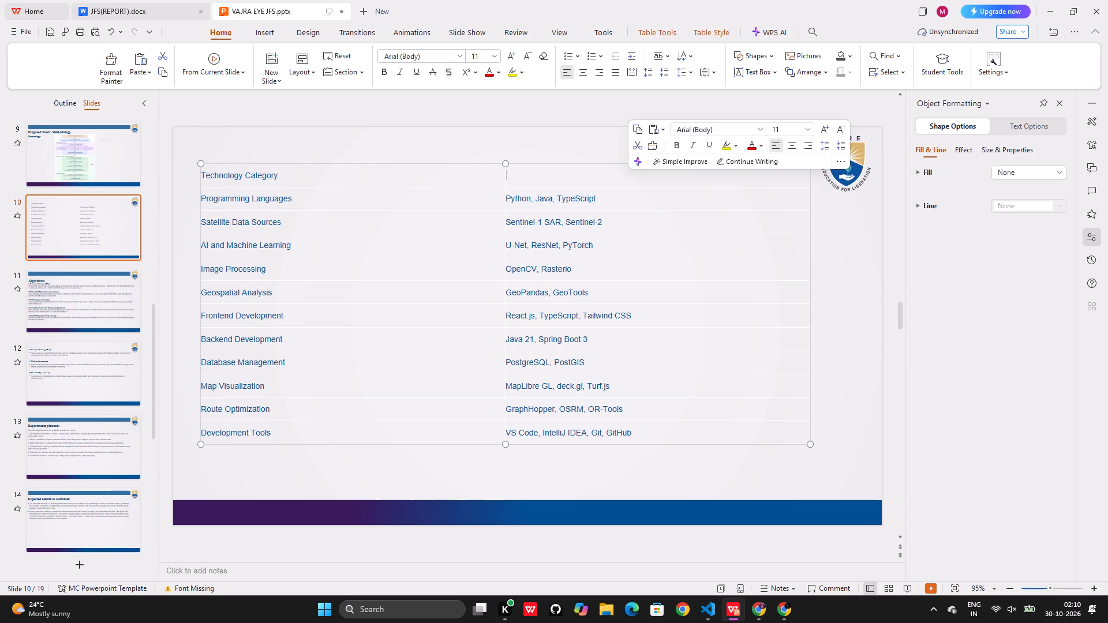
pyautogui.moveTo(661, 179); pyautogui.dragTo(556, 178)
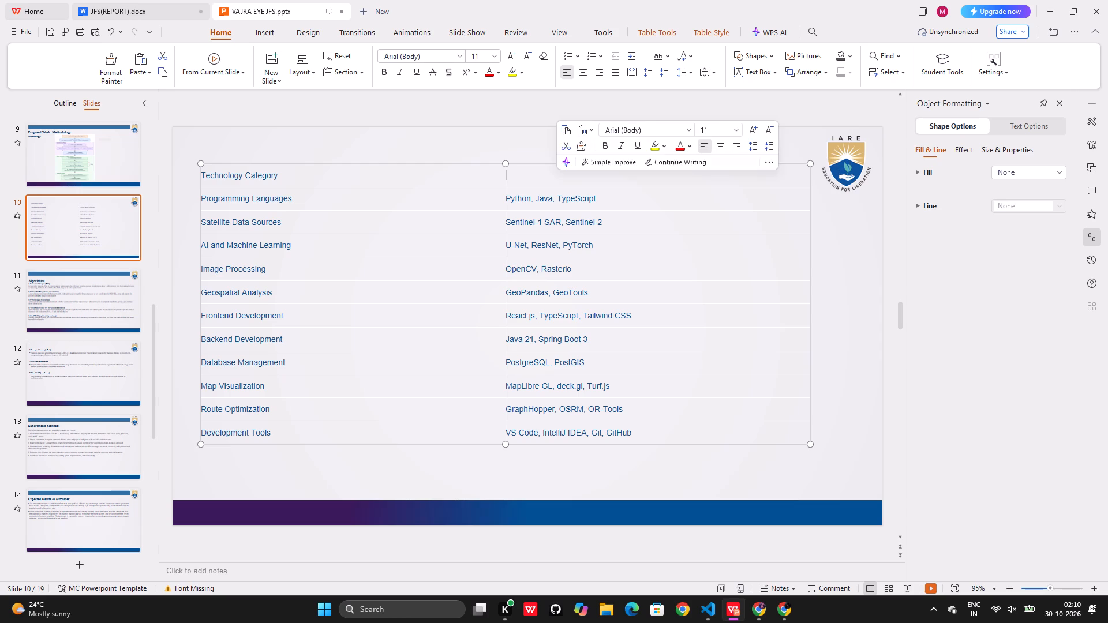
# Change the table's first header cell to read "Technologies Used".
pyautogui.click(328, 183)
pyautogui.press('BackSpace')
pyautogui.press('BackSpace')
pyautogui.press('BackSpace')
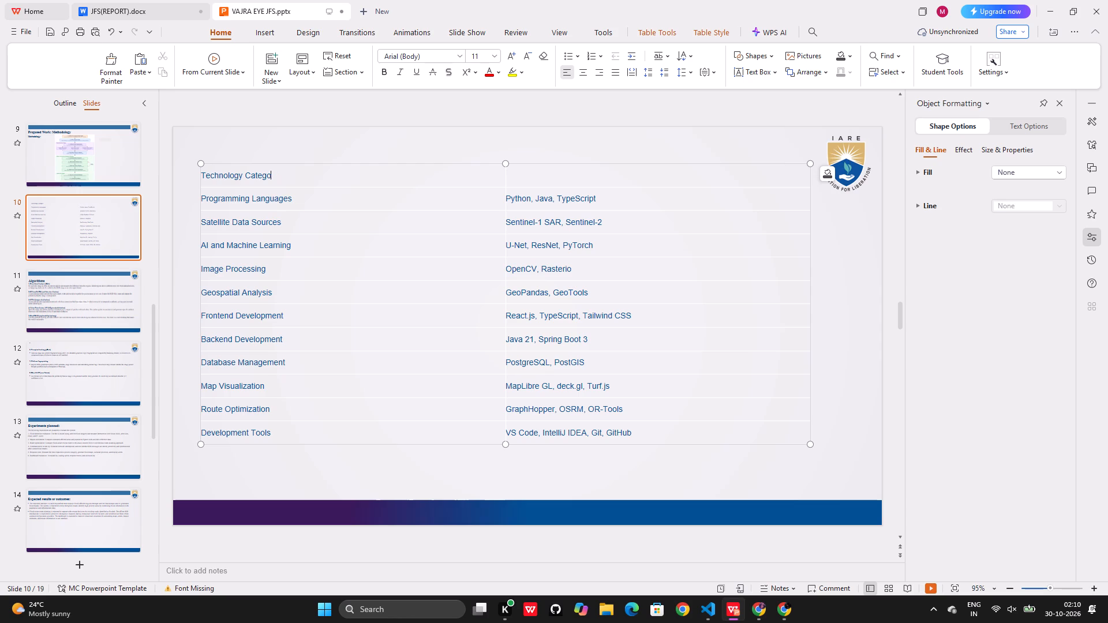
pyautogui.press('BackSpace')
pyautogui.press('BackSpace')
pyautogui.press('BackSpace')
pyautogui.press('BackSpace')
pyautogui.press('BackSpace')
pyautogui.write('USED')
pyautogui.click(244, 176)
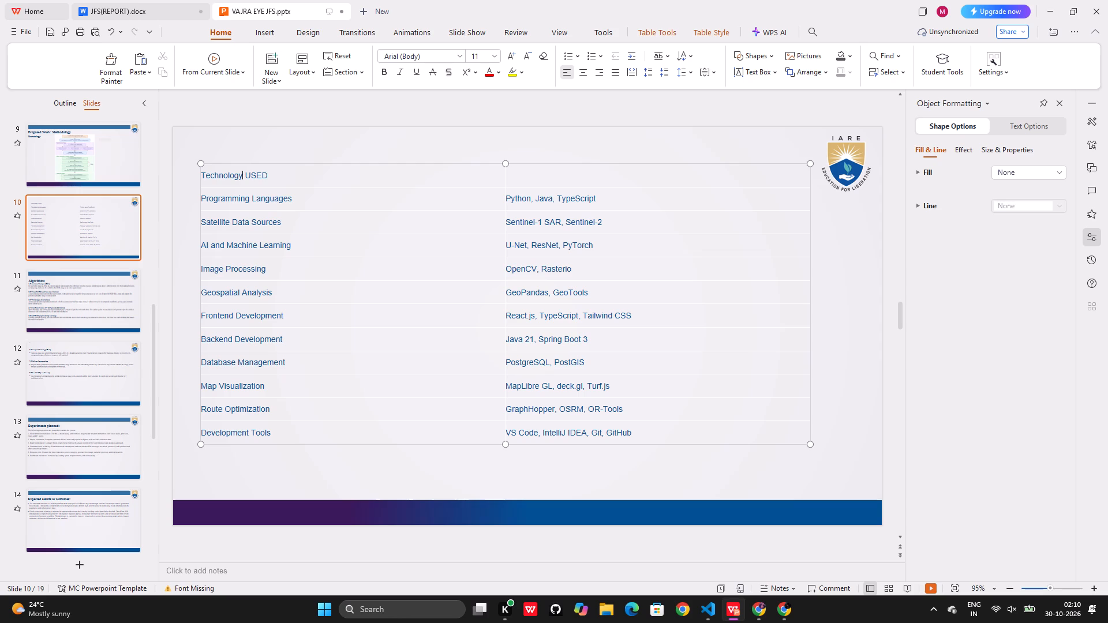
pyautogui.press('BackSpace')
pyautogui.write('IES')
pyautogui.press('BackSpace')
pyautogui.press('BackSpace')
pyautogui.press('BackSpace')
pyautogui.write('ies')
pyautogui.click(285, 177)
pyautogui.press('BackSpace')
pyautogui.press('BackSpace')
pyautogui.press('BackSpace')
pyautogui.write('sed')
# Format the "Technologies Used" heading as bold 18 pt Times New Roman in dark blue.
pyautogui.moveTo(285, 177); pyautogui.dragTo(198, 179)
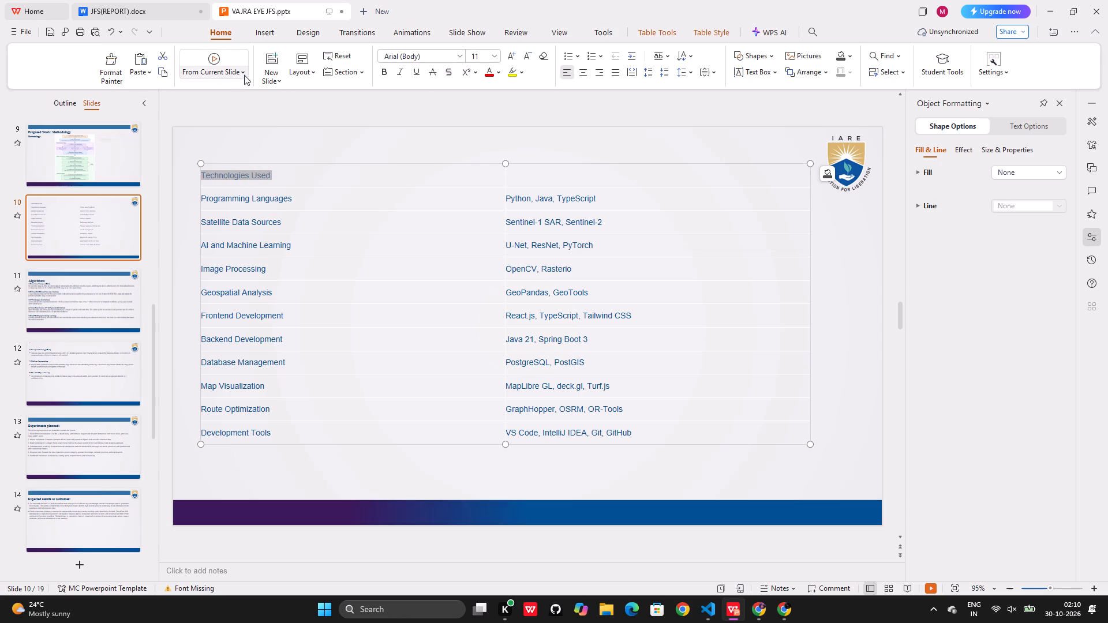
pyautogui.rightClick(264, 172)
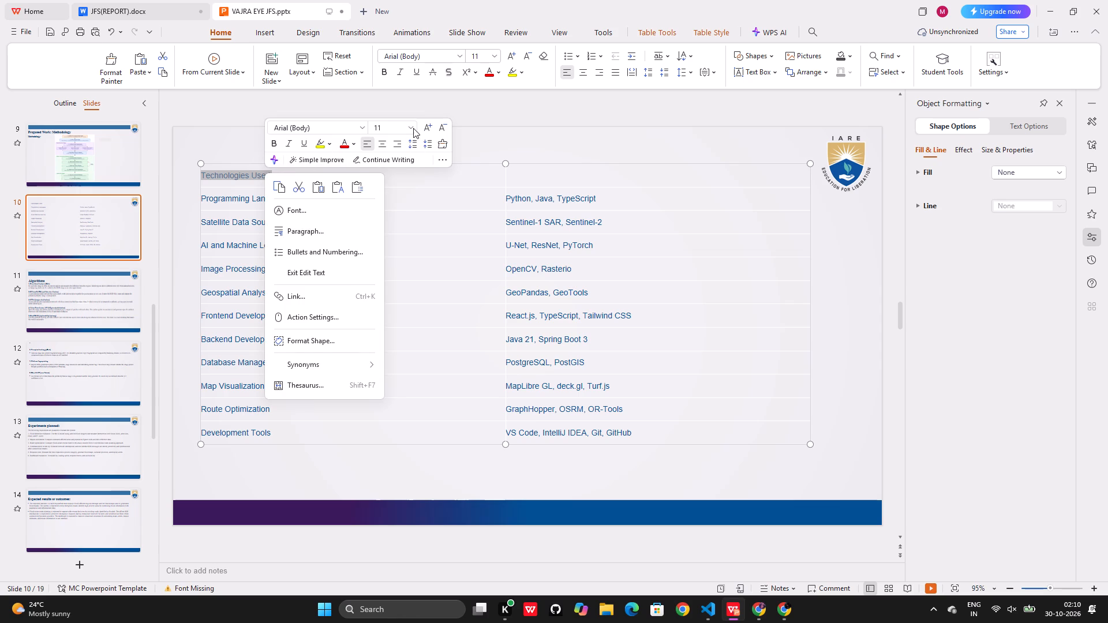
pyautogui.click(413, 128)
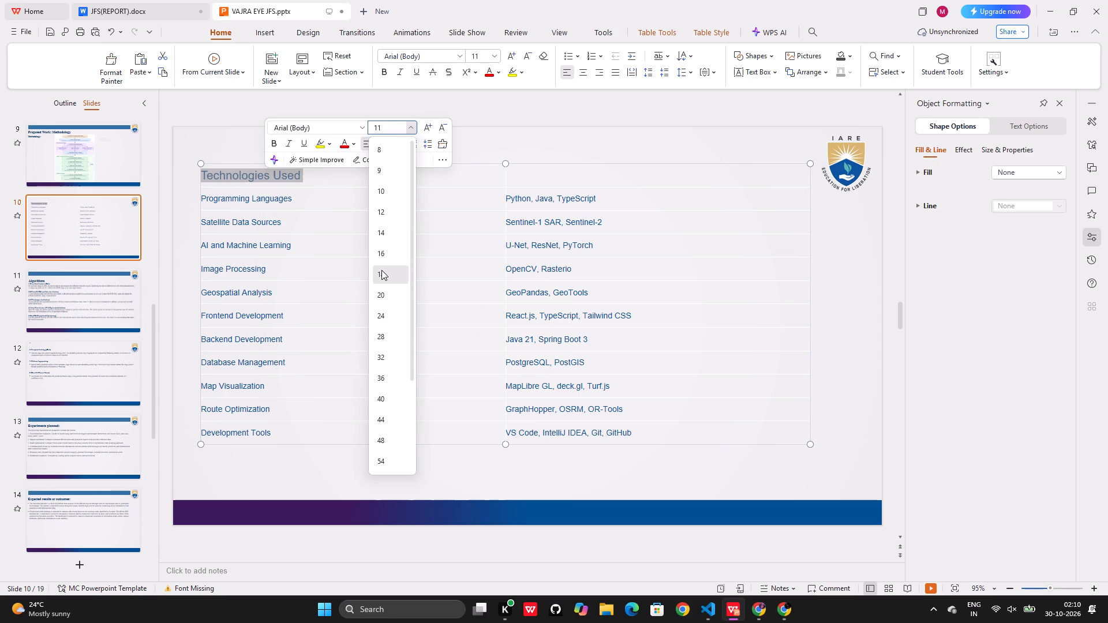
pyautogui.click(381, 270)
pyautogui.click(365, 128)
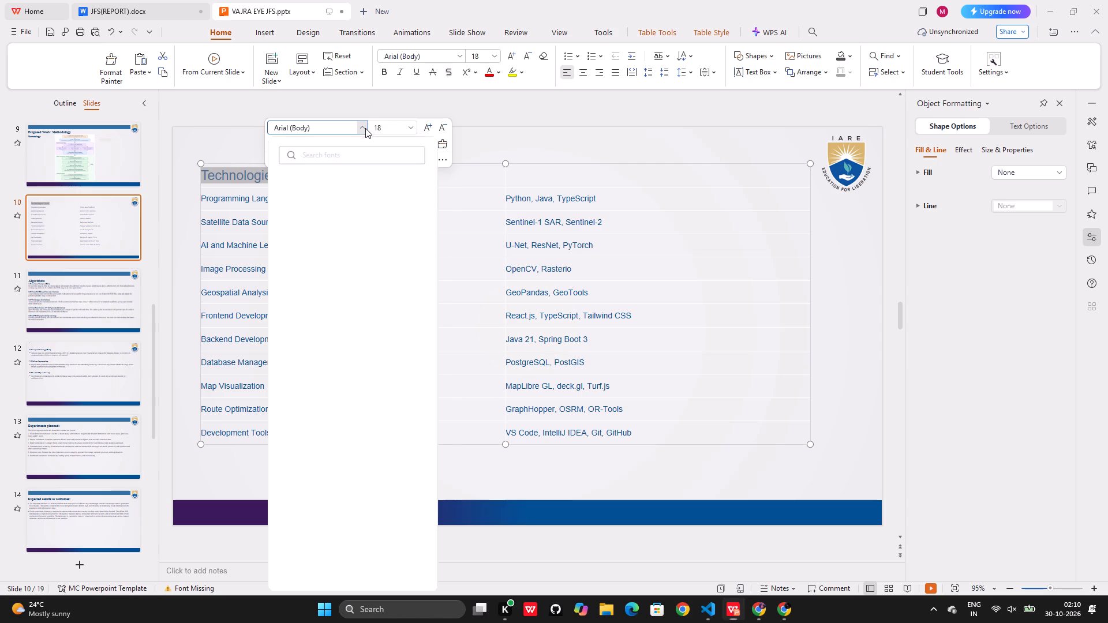
pyautogui.click(318, 192)
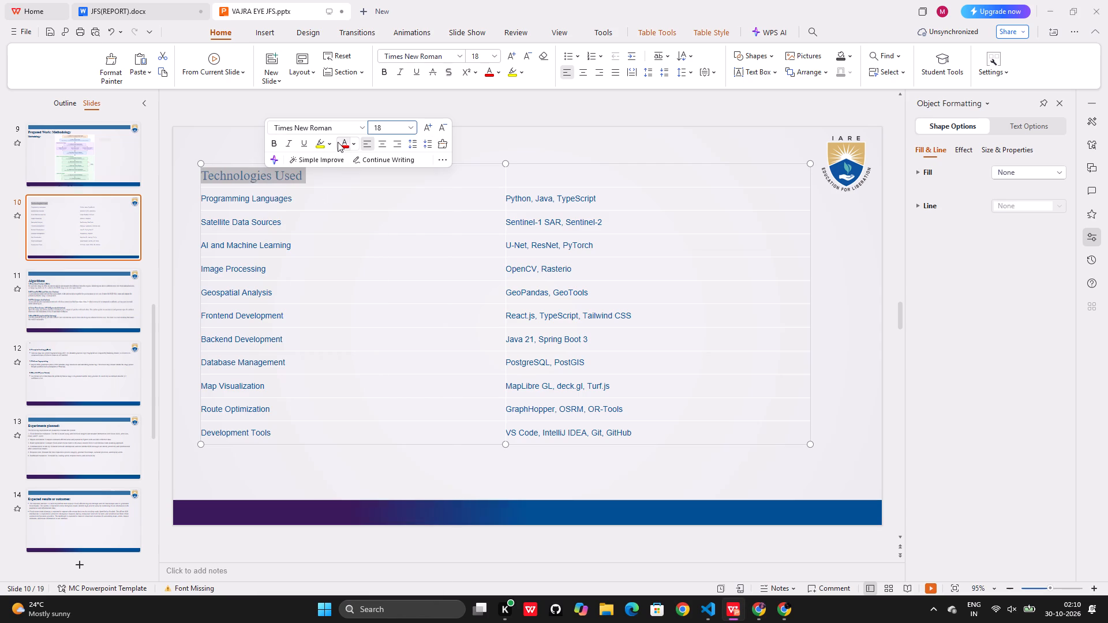
pyautogui.click(354, 142)
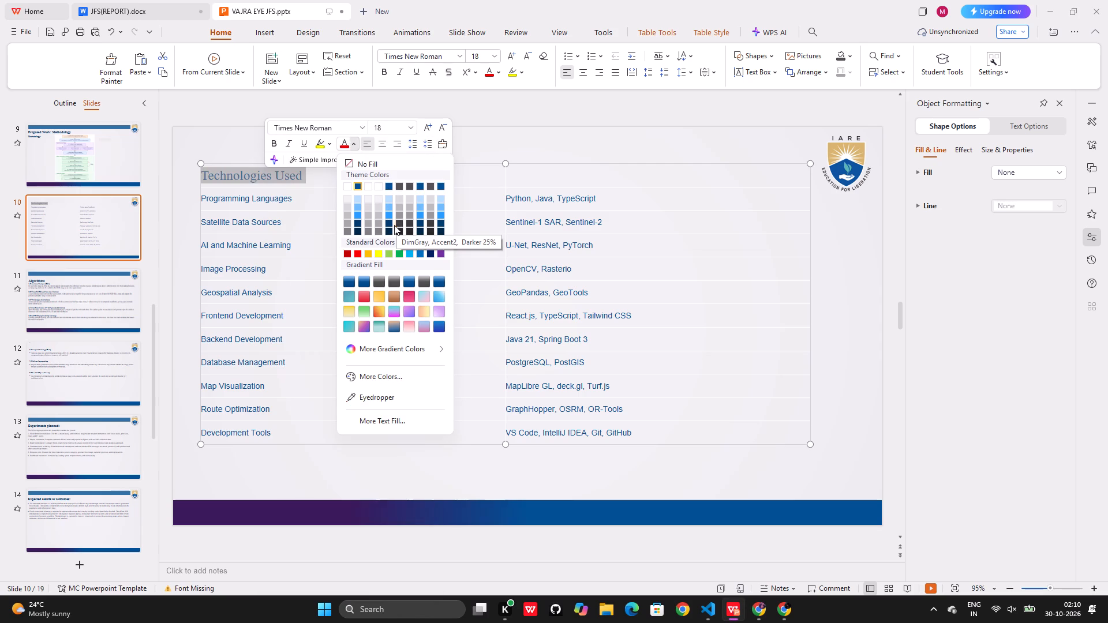
pyautogui.click(391, 223)
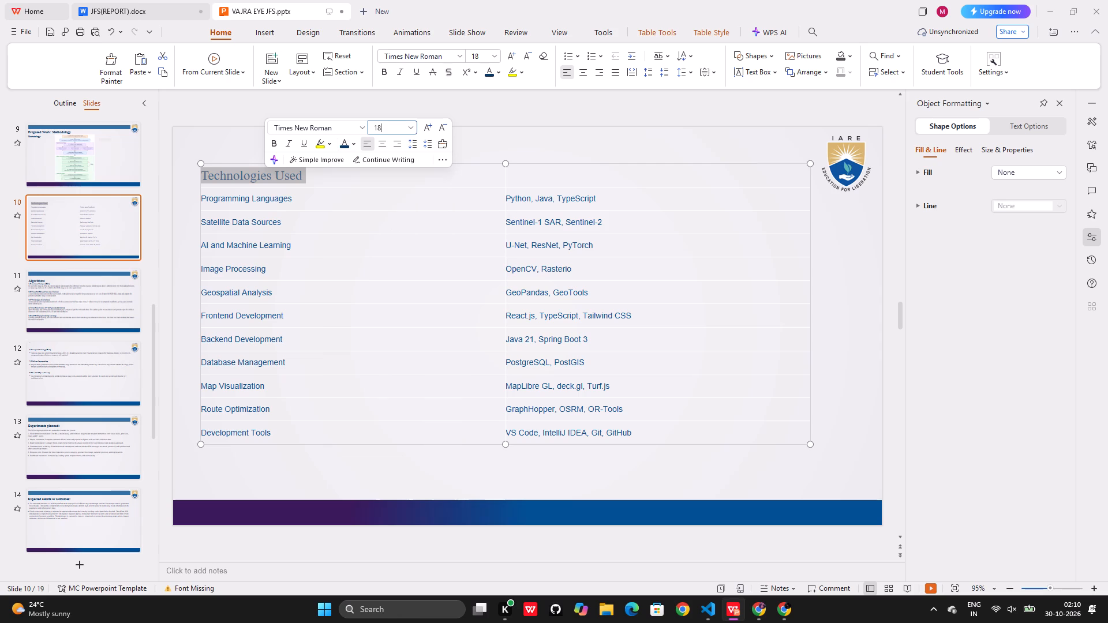
pyautogui.click(275, 141)
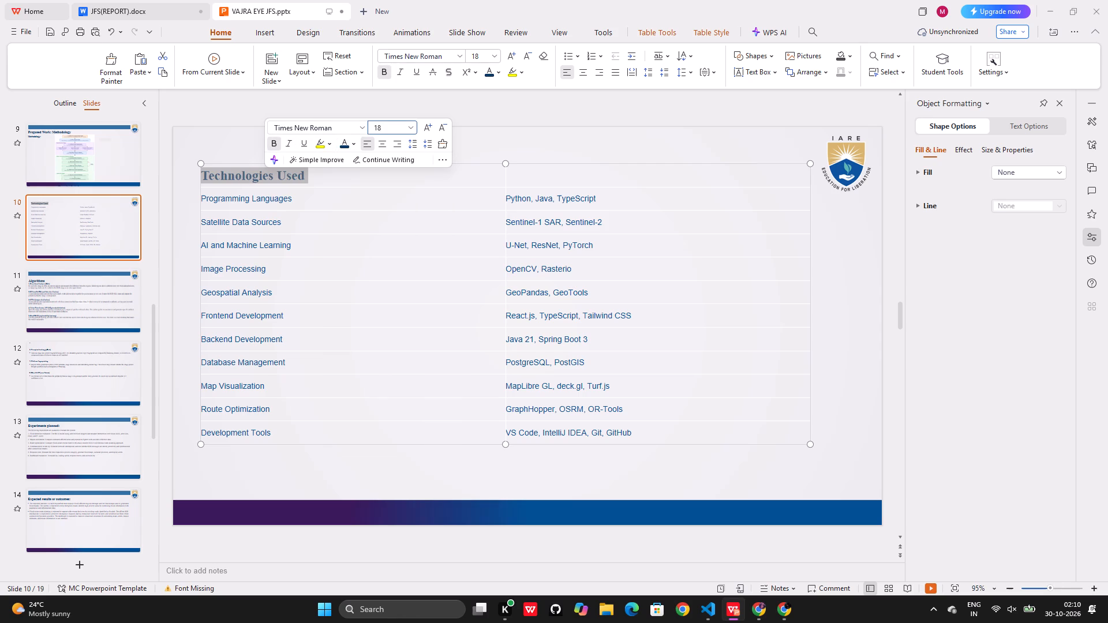
pyautogui.click(228, 141)
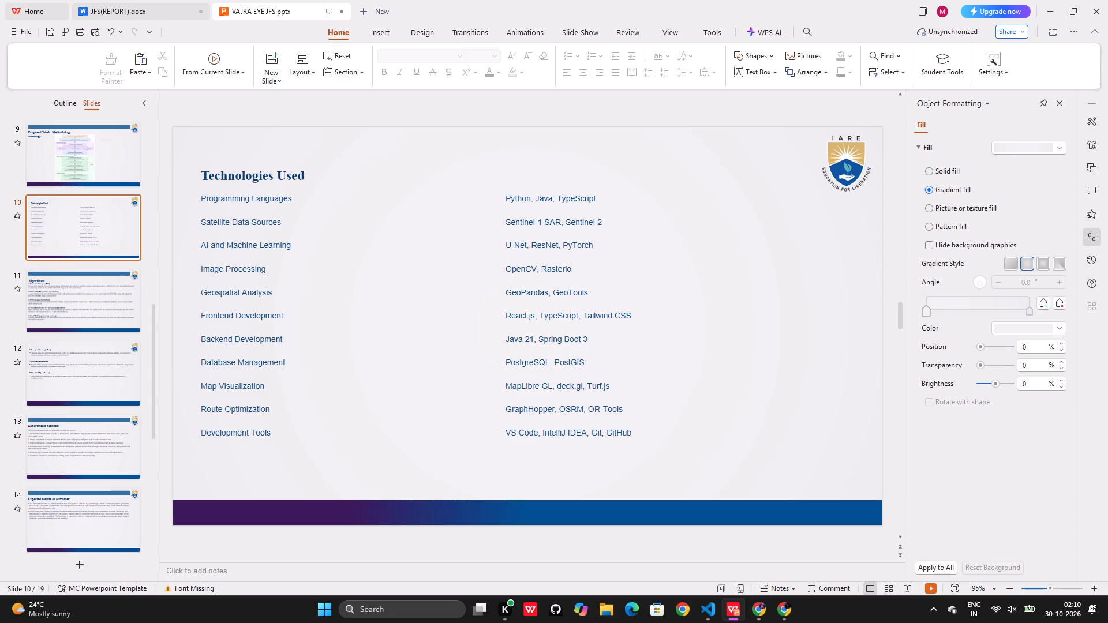
pyautogui.click(200, 196)
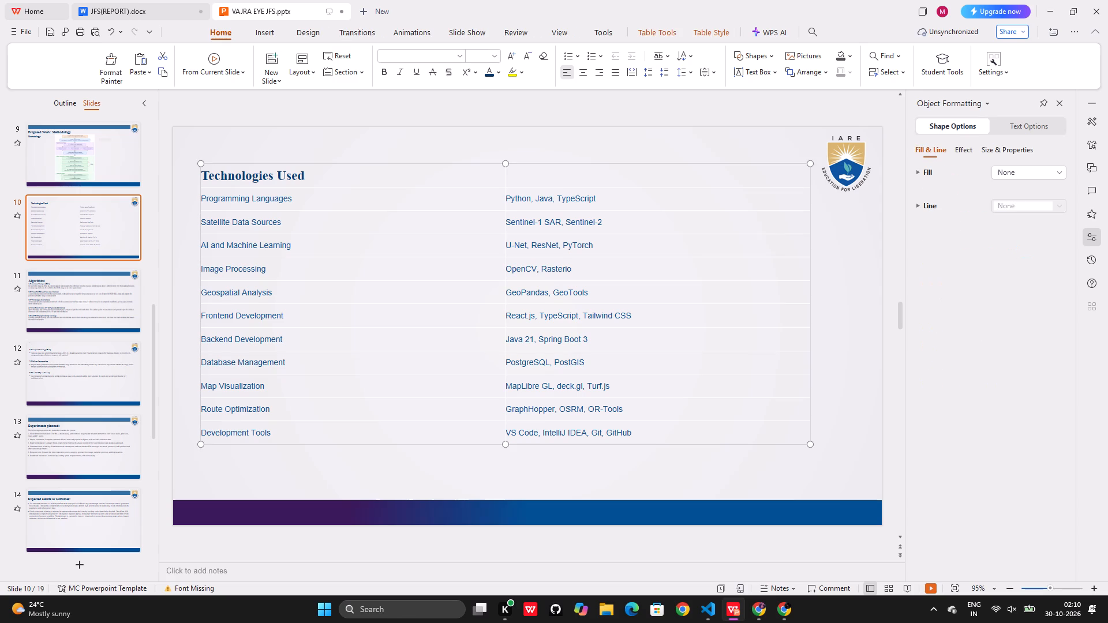
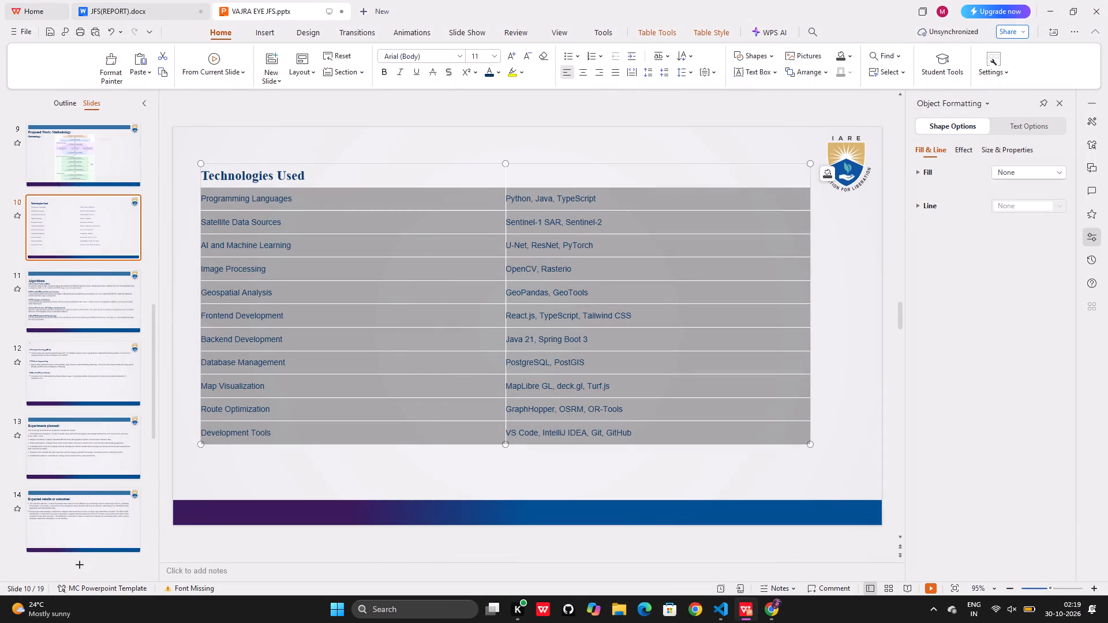
pyautogui.rightClick(316, 215)
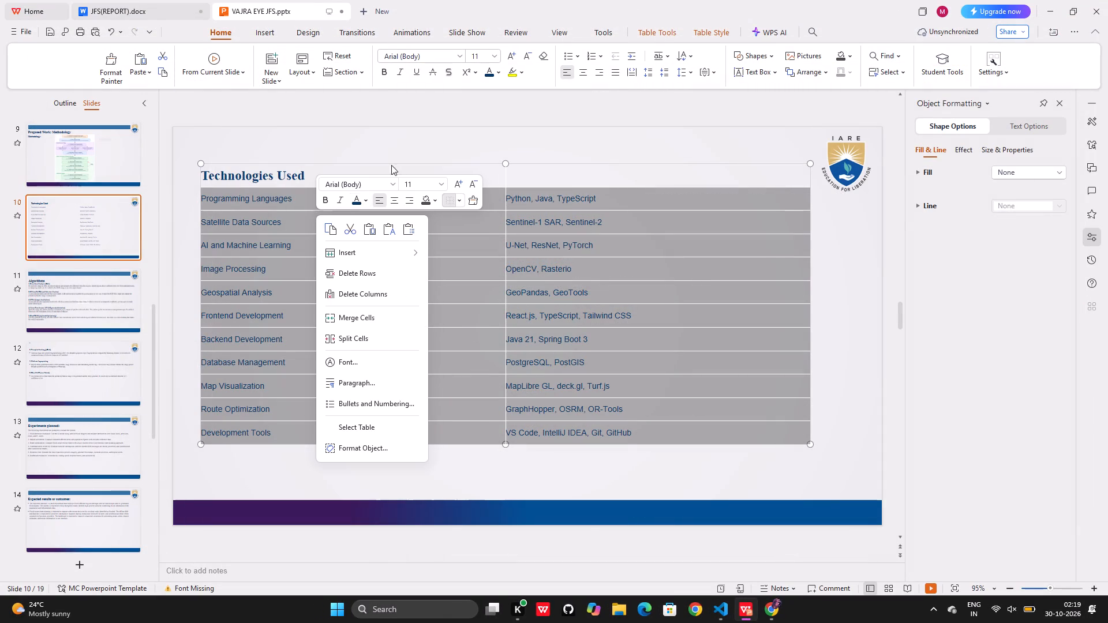
pyautogui.click(443, 180)
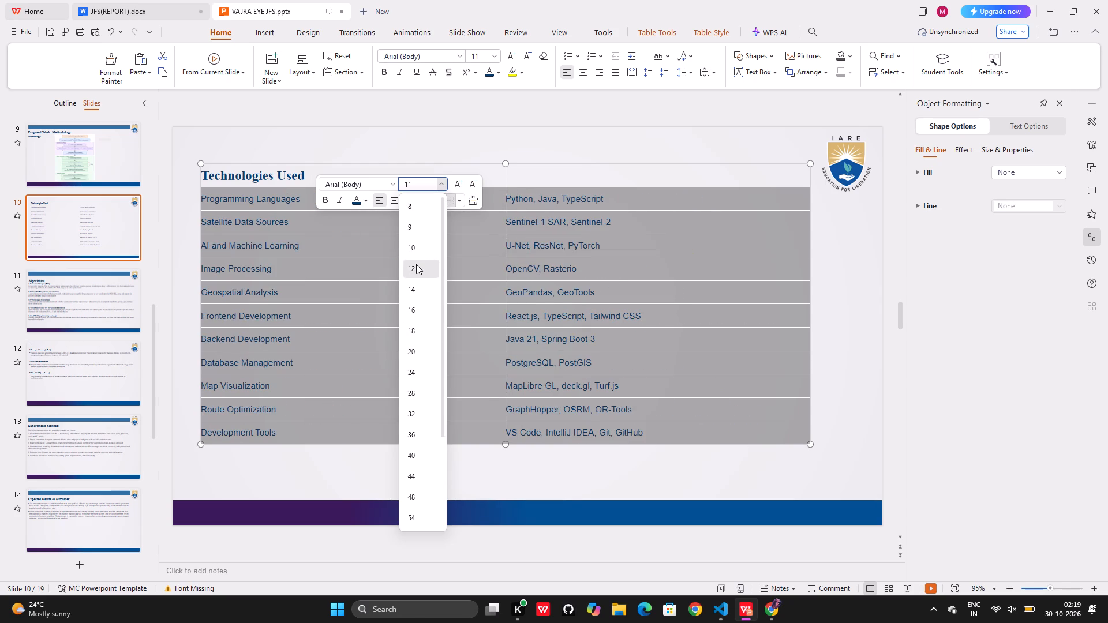
pyautogui.click(418, 285)
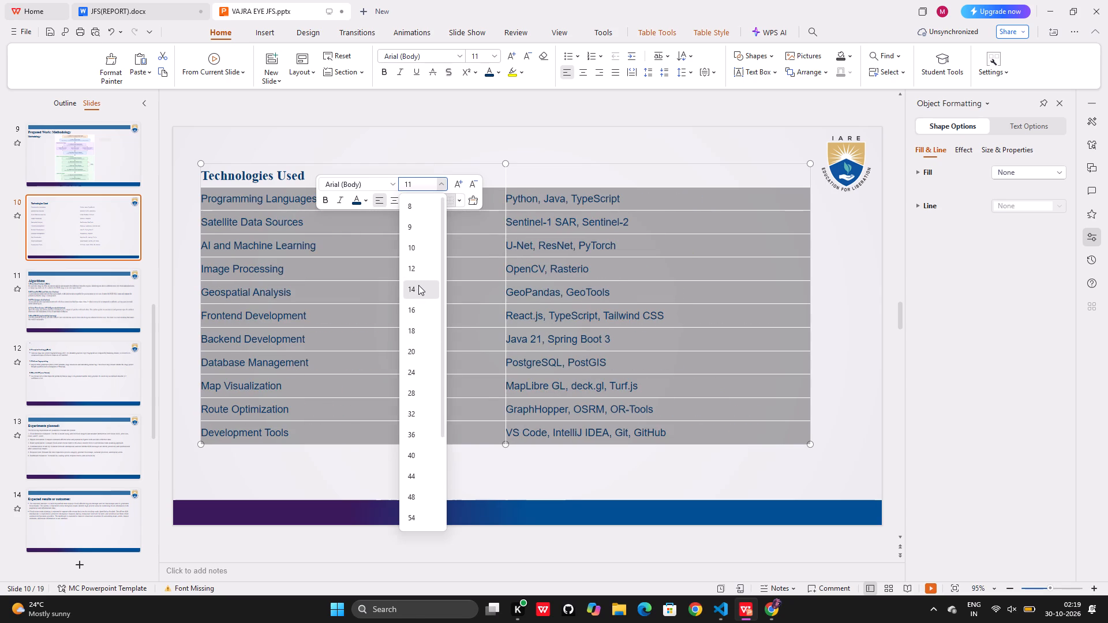
pyautogui.click(615, 133)
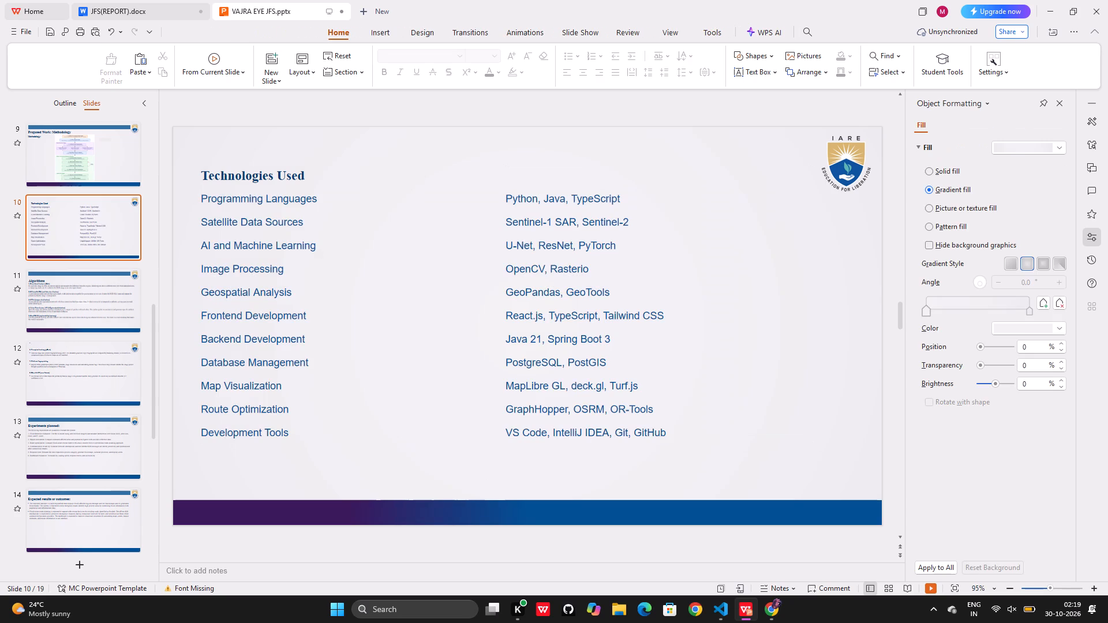
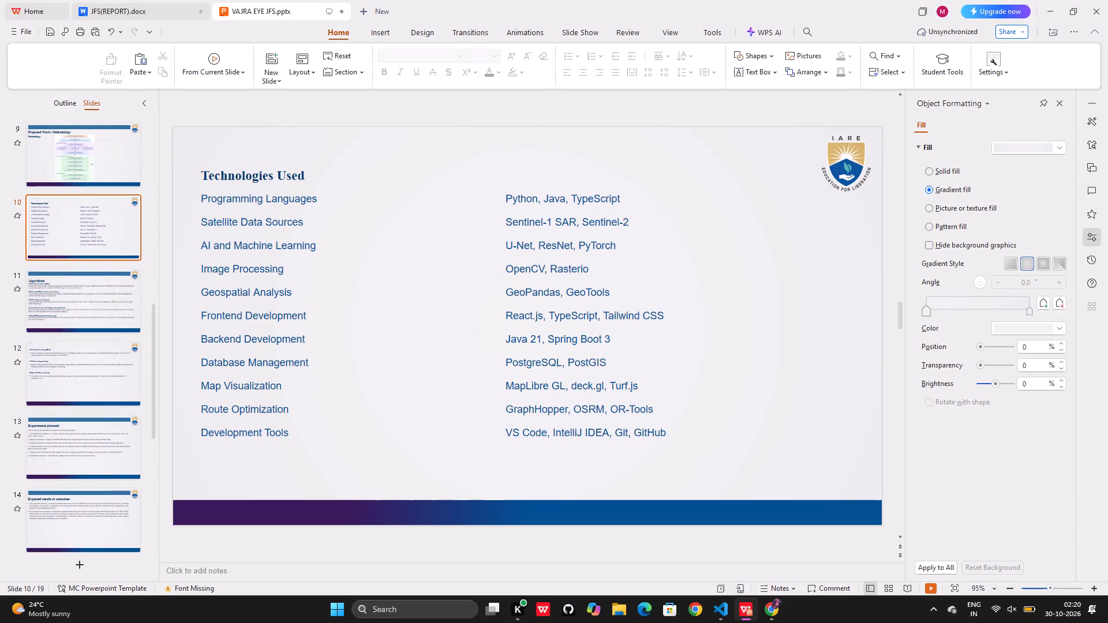
# Remove Rasterio from the Image Processing row of the Technologies Used table, leaving only OpenCV.
pyautogui.click(598, 268)
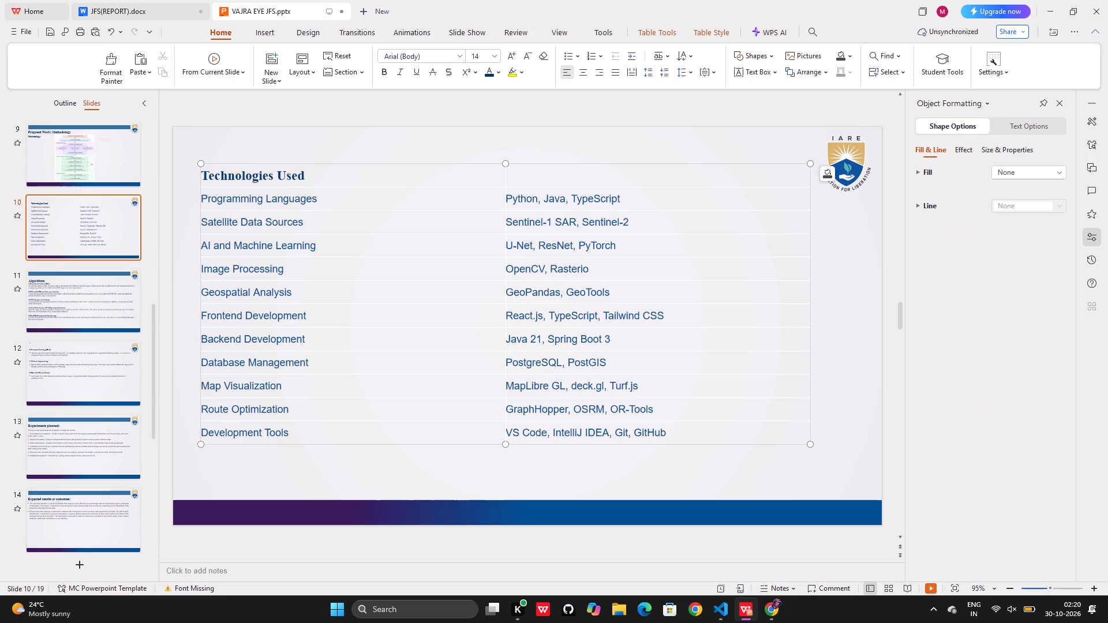